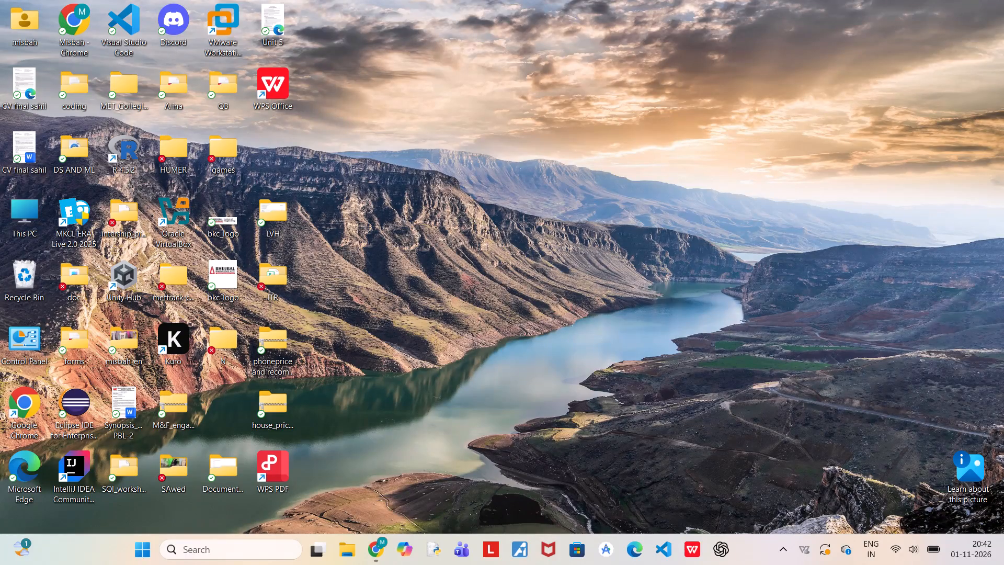
Open the untitled spreadsheet last modified at 12:52 PM from My Drive in Chrome.
{"action": "left_click", "coordinate": [378, 543]}
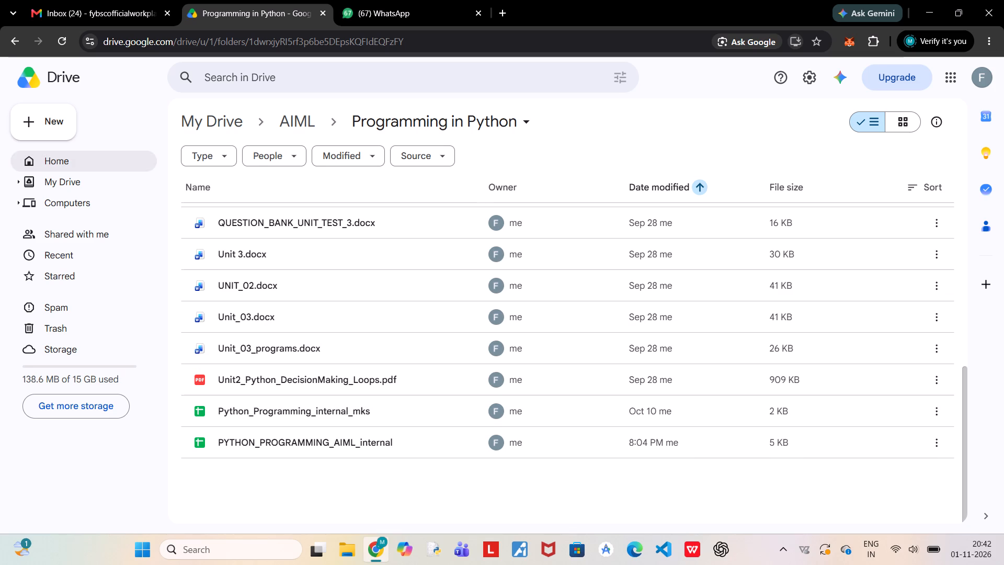
{"action": "left_click", "coordinate": [62, 186]}
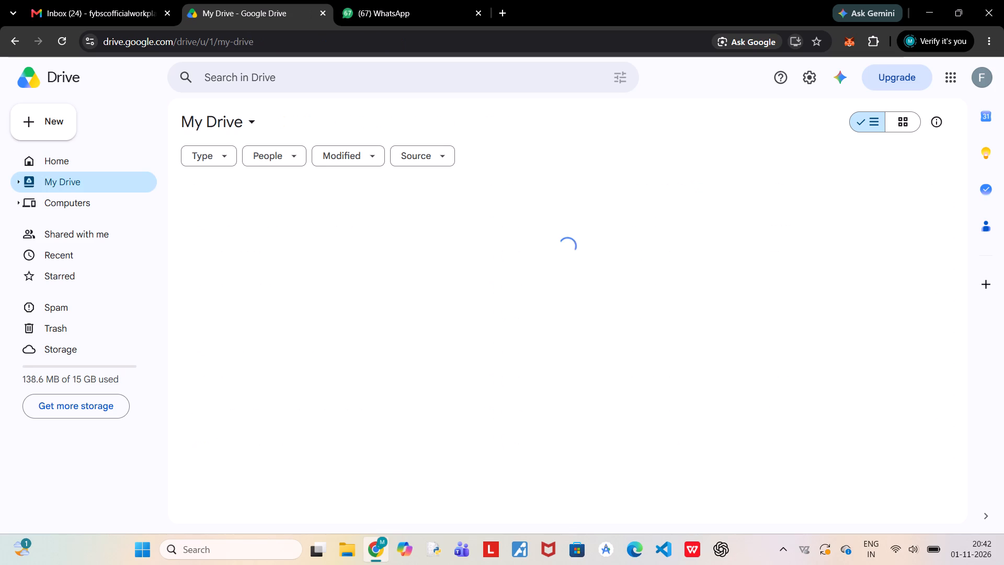
{"action": "scroll", "coordinate": [245, 333], "scroll_direction": "down", "scroll_amount": 6}
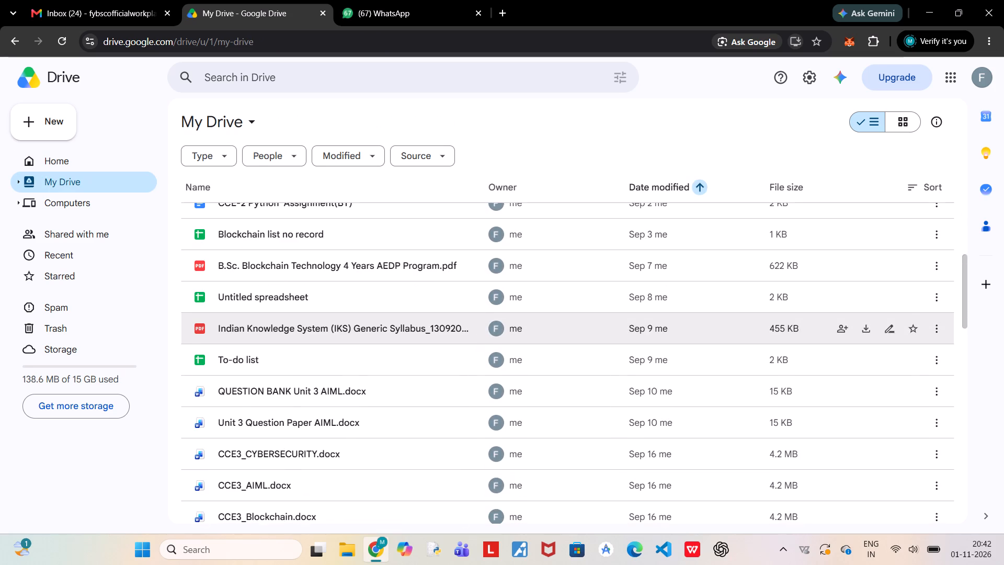
{"action": "scroll", "coordinate": [235, 315], "scroll_direction": "down", "scroll_amount": 12}
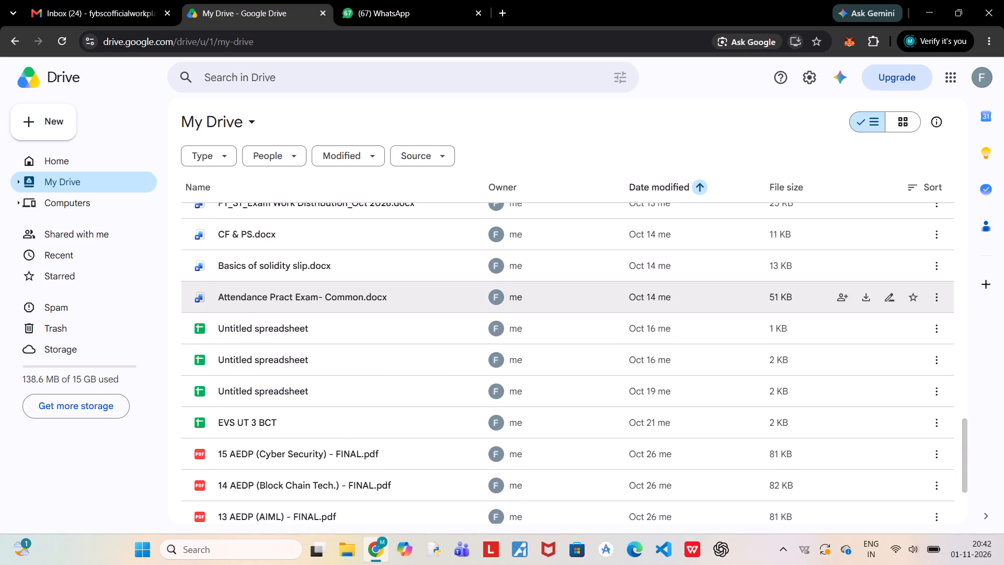
{"action": "scroll", "coordinate": [232, 314], "scroll_direction": "down", "scroll_amount": 8}
{"action": "scroll", "coordinate": [276, 332], "scroll_direction": "down", "scroll_amount": 1}
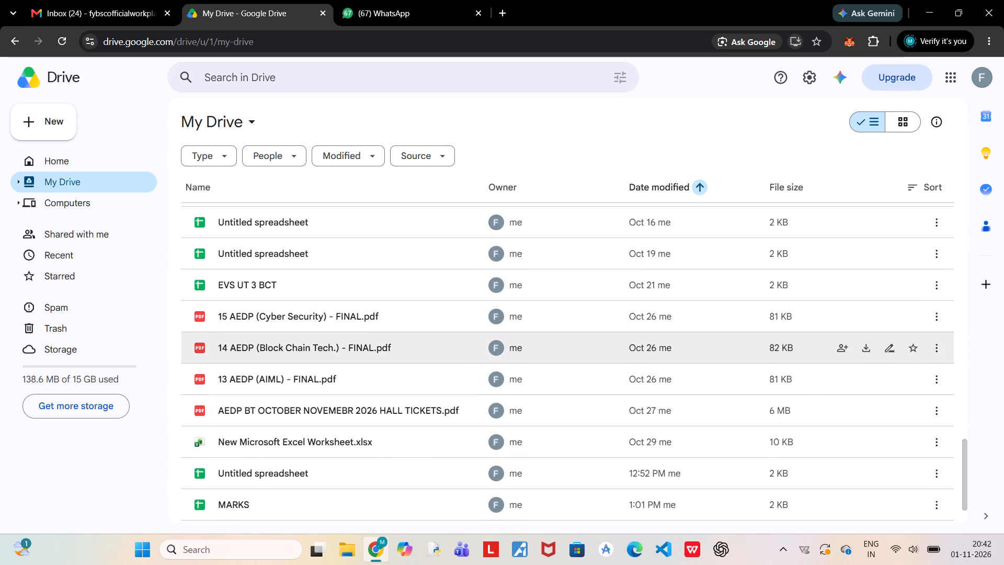
{"action": "scroll", "coordinate": [275, 332], "scroll_direction": "down", "scroll_amount": 2}
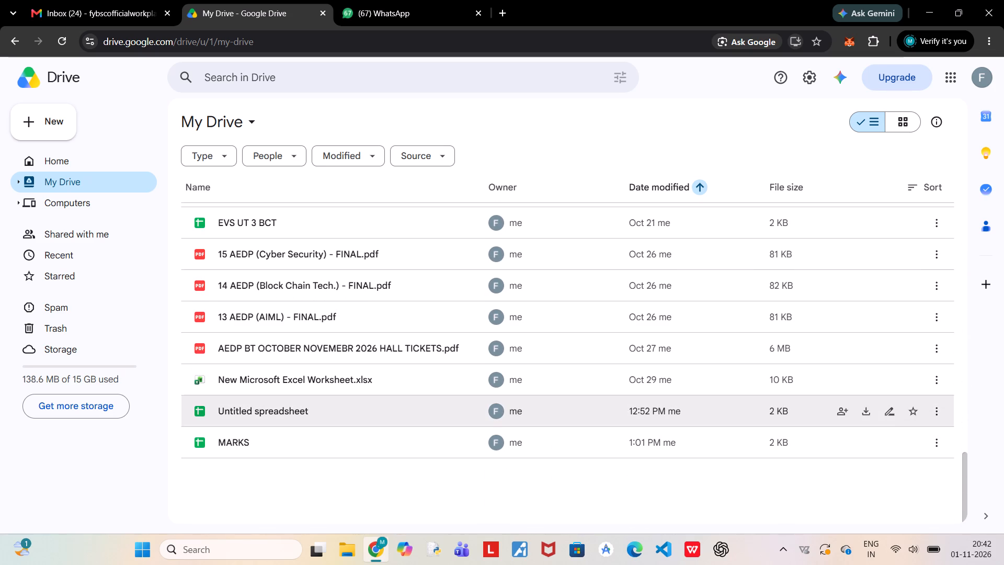
{"action": "left_click", "coordinate": [264, 415]}
{"action": "double_click", "coordinate": [264, 415]}
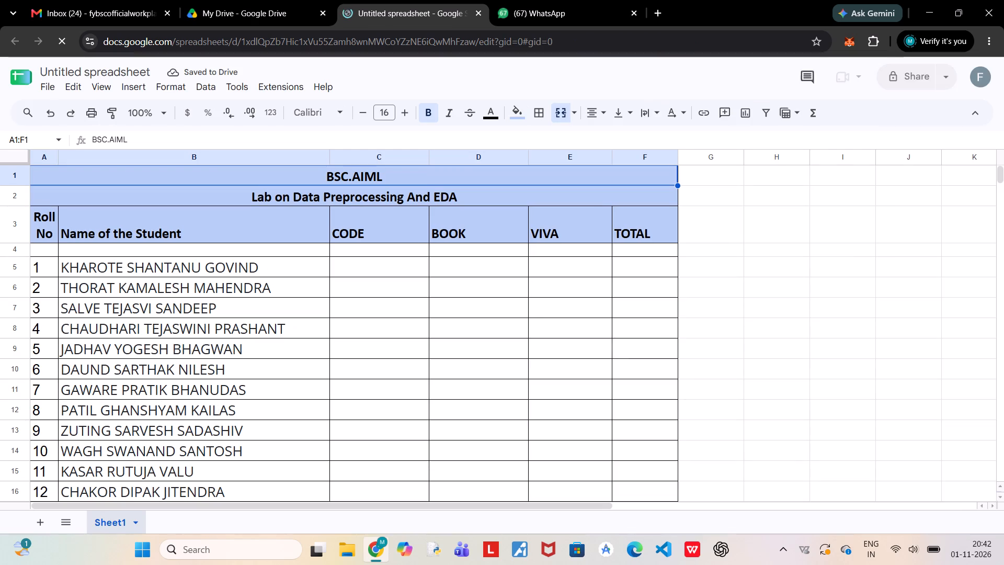
Copy the entire BSC.AIML "Lab on Data Preprocessing And EDA" marks sheet.
{"action": "scroll", "coordinate": [336, 318], "scroll_direction": "down", "scroll_amount": 4}
{"action": "scroll", "coordinate": [333, 313], "scroll_direction": "up", "scroll_amount": 4}
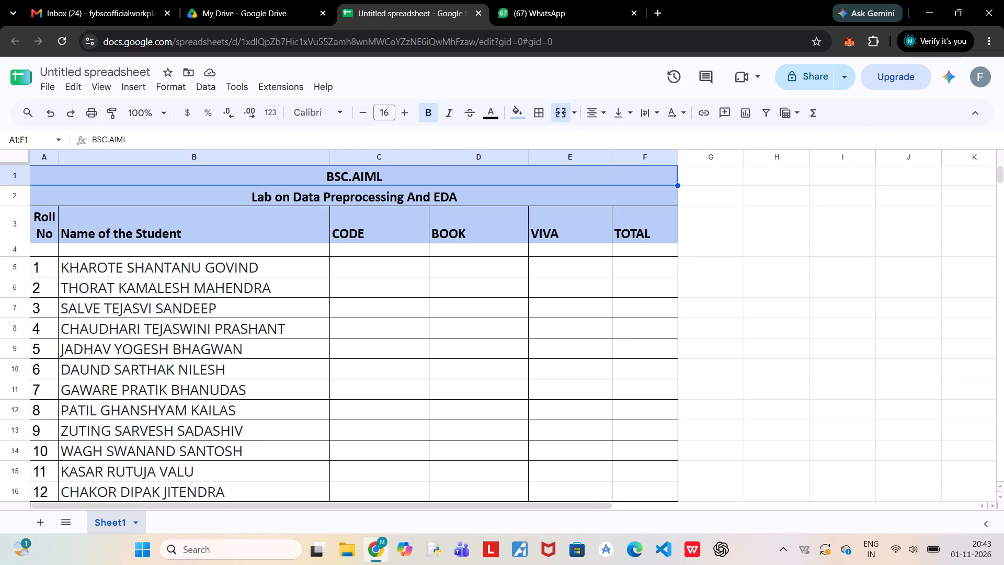
{"action": "key", "text": "ctrl+a"}
{"action": "key", "text": "ctrl+a"}
{"action": "key", "text": "ctrl+a"}
{"action": "key", "text": "ctrl+a"}
{"action": "key", "text": "ctrl+a"}
{"action": "key", "text": "ctrl+a"}
{"action": "scroll", "coordinate": [938, 462], "scroll_direction": "down", "scroll_amount": 9}
{"action": "left_click", "coordinate": [488, 410]}
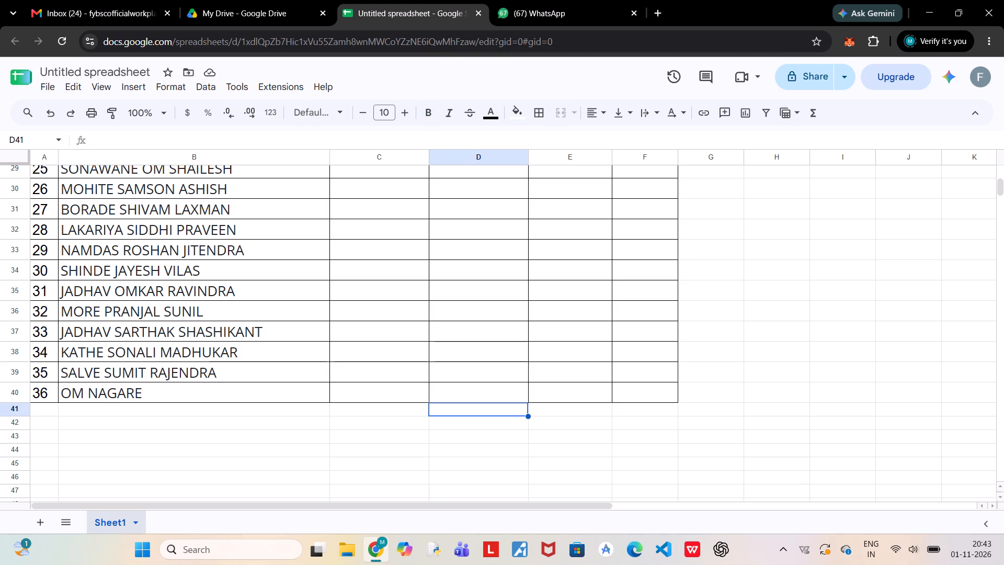
{"action": "key", "text": "ctrl+a"}
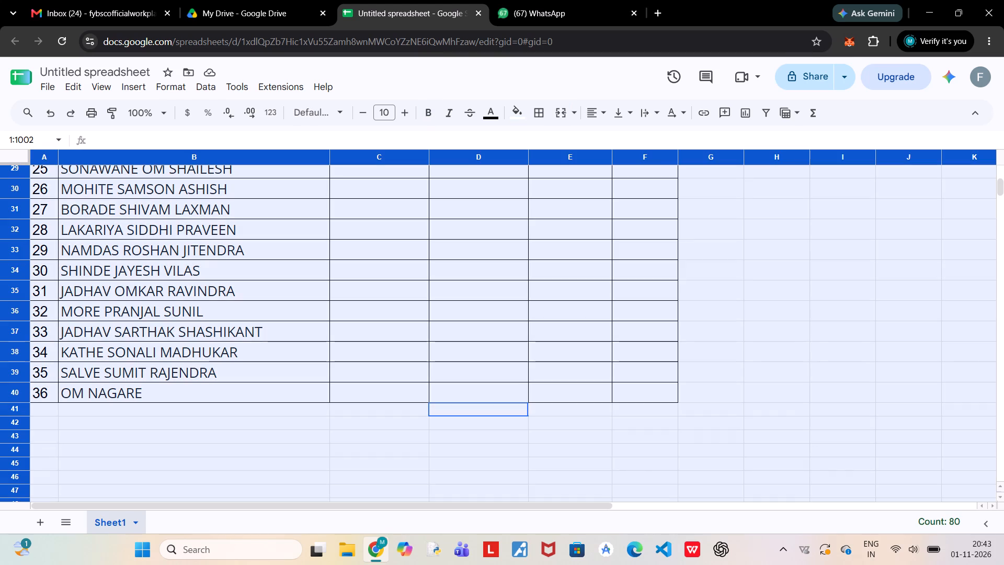
{"action": "key", "text": "ctrl+c"}
Open a separate maximized Chrome window with the FYBSC Official profile and create a new blank Google Sheets spreadsheet in it.
{"action": "left_click", "coordinate": [935, 17]}
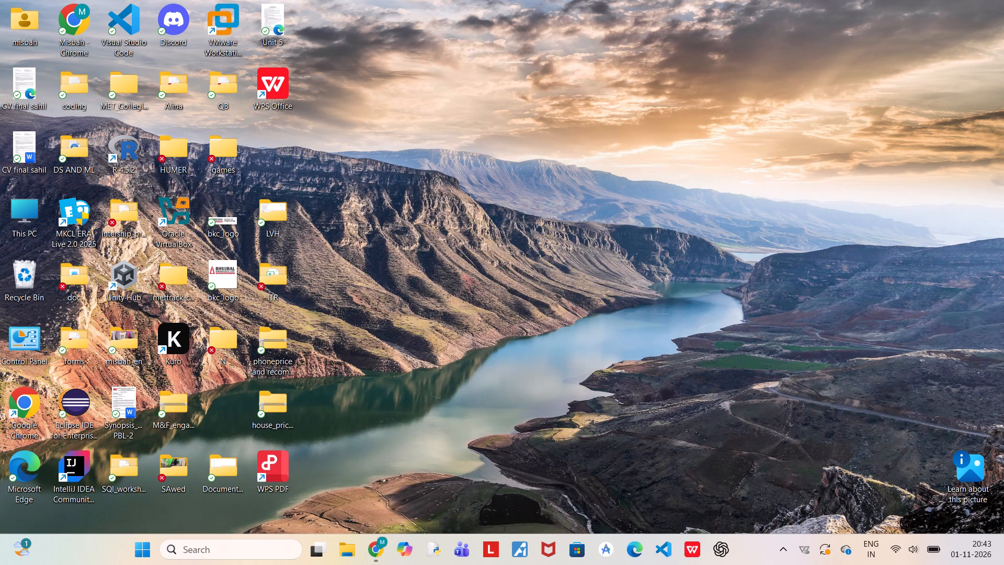
{"action": "double_click", "coordinate": [35, 404]}
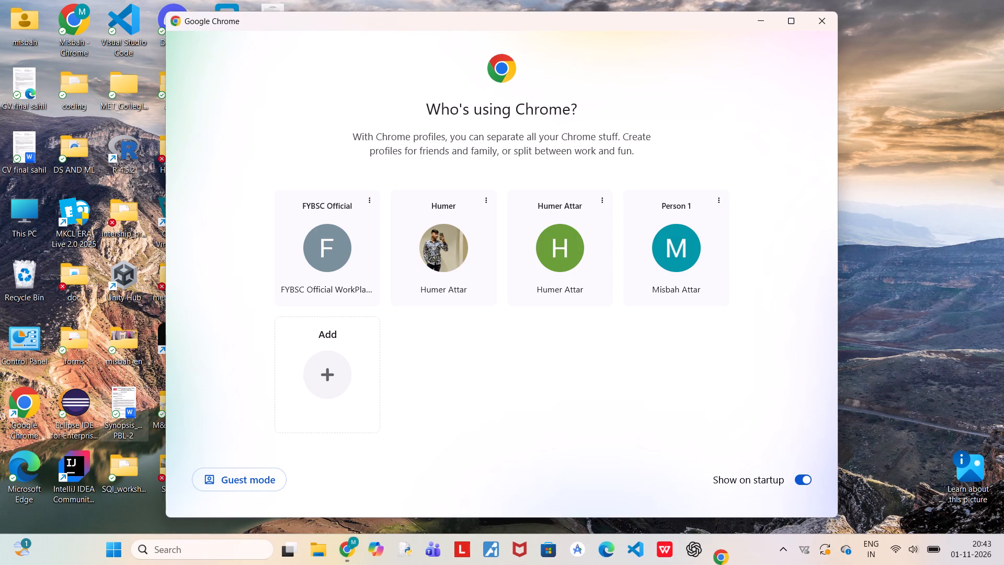
{"action": "left_click", "coordinate": [303, 282]}
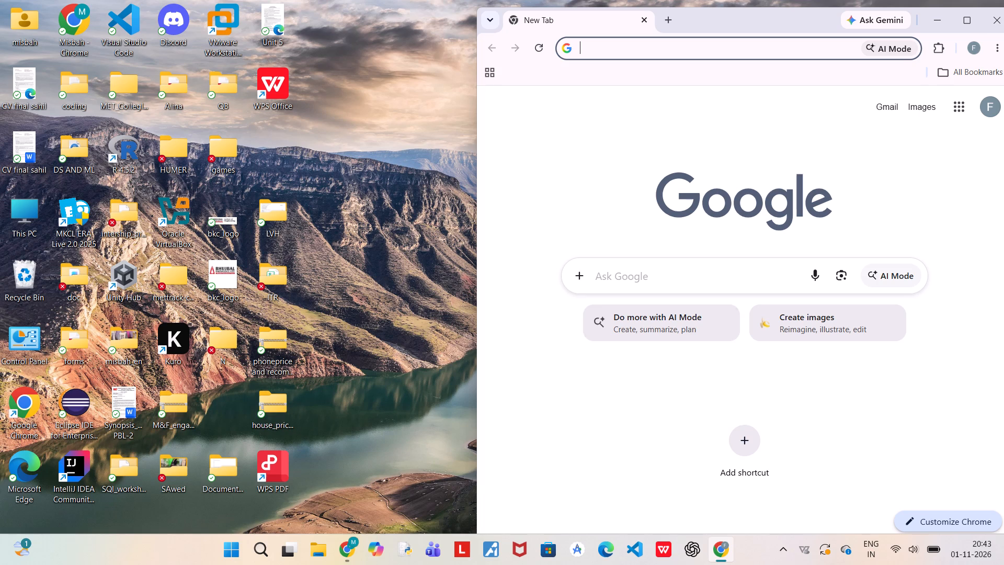
{"action": "left_click", "coordinate": [685, 270]}
{"action": "left_click", "coordinate": [649, 322]}
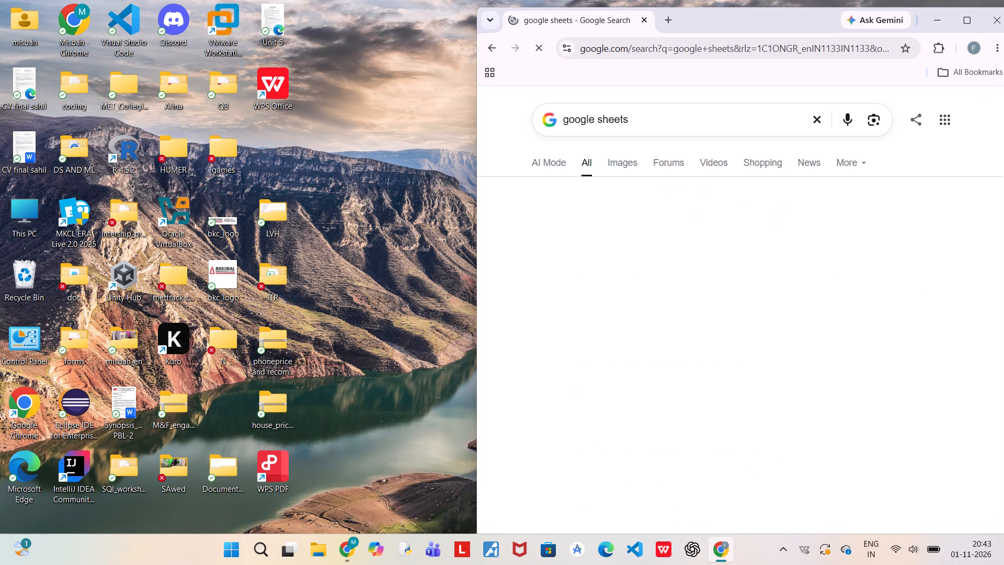
{"action": "left_click", "coordinate": [618, 222]}
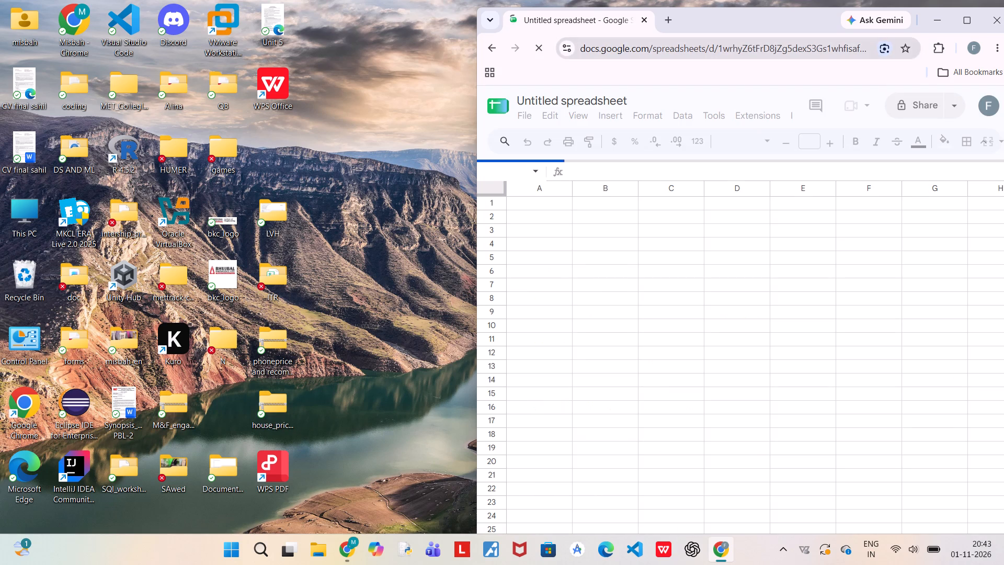
{"action": "left_click", "coordinate": [961, 10]}
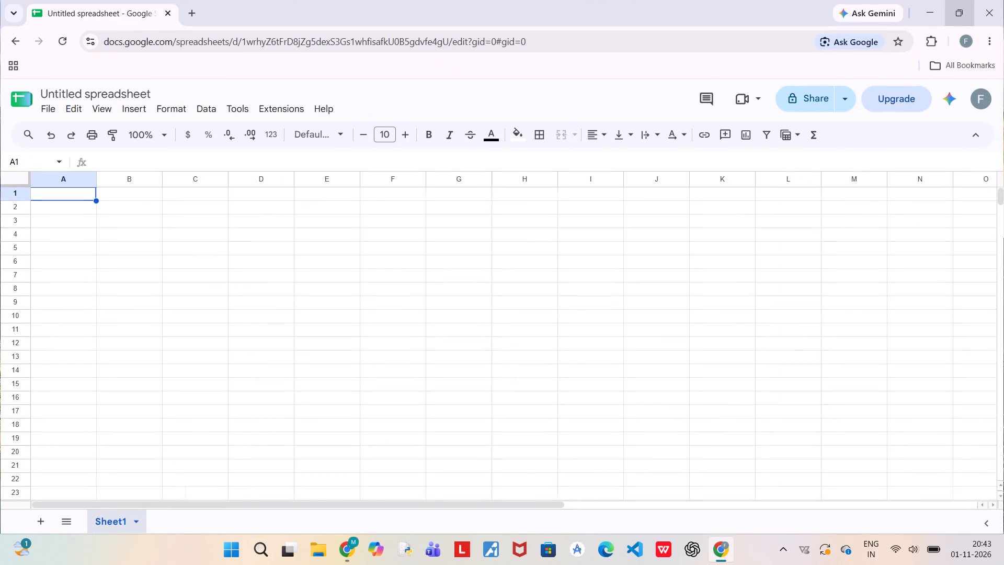
Paste the copied marks sheet into the blank spreadsheet starting at cell A1.
{"action": "key", "text": "ctrl+v"}
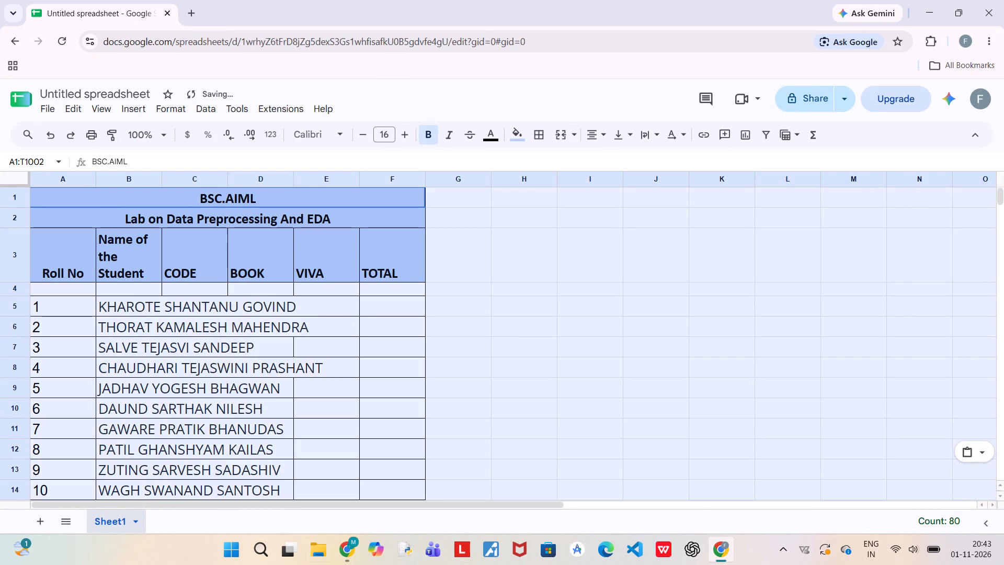
{"action": "left_click", "coordinate": [352, 380]}
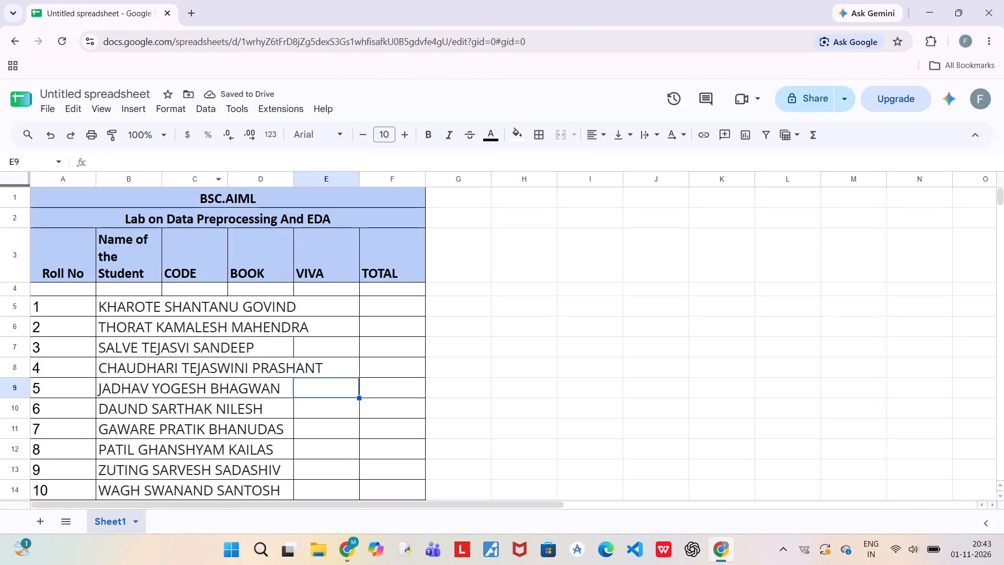
Widen column B so the student names fit within it.
{"action": "left_click", "coordinate": [140, 175]}
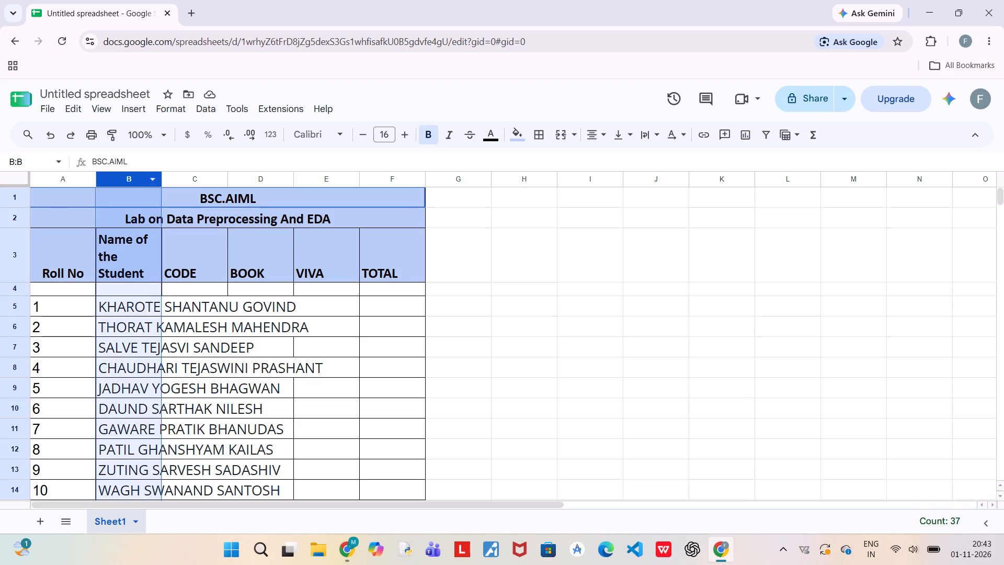
{"action": "left_click_drag", "start_coordinate": [161, 179], "coordinate": [173, 178]}
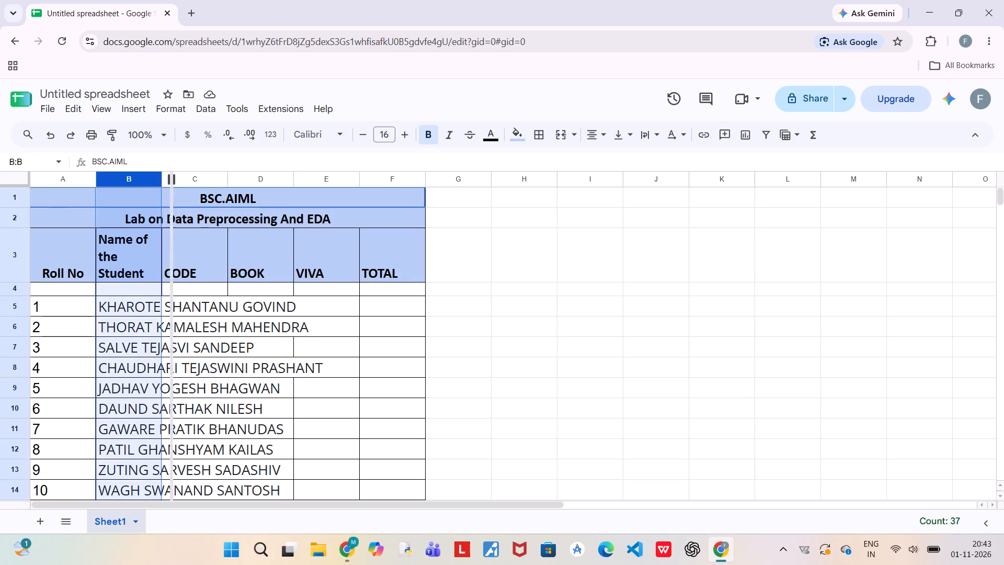
{"action": "left_click_drag", "start_coordinate": [173, 178], "coordinate": [321, 172]}
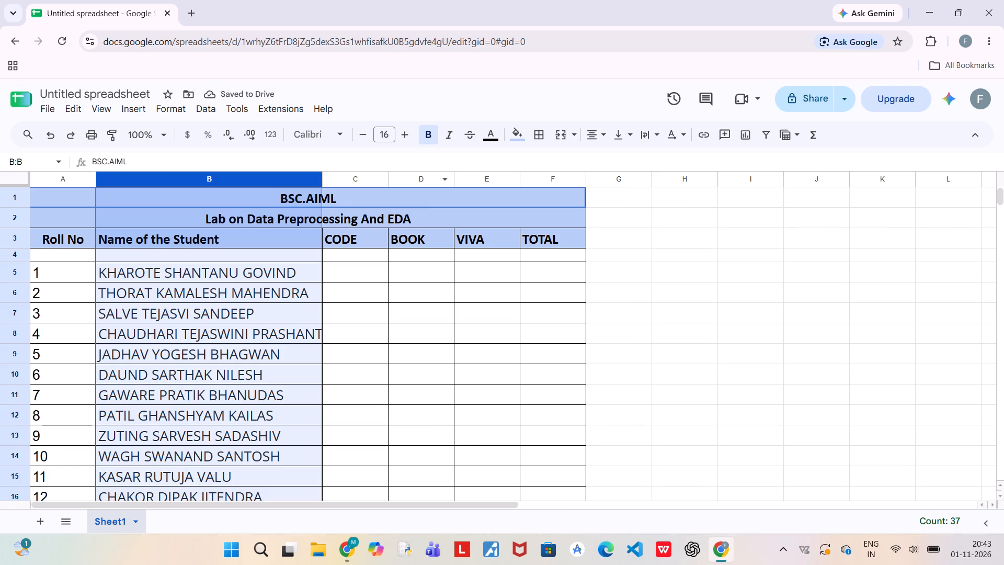
Look over the pasted student list and its mark columns, returning to the first student's CODE cell.
{"action": "scroll", "coordinate": [749, 343], "scroll_direction": "down", "scroll_amount": 1}
{"action": "scroll", "coordinate": [719, 313], "scroll_direction": "up", "scroll_amount": 2}
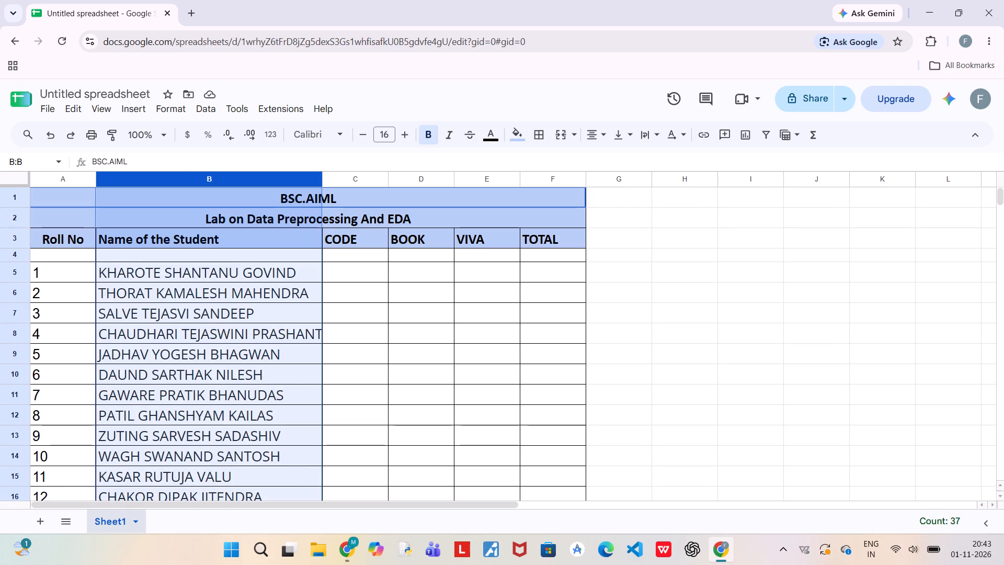
{"action": "left_click", "coordinate": [733, 319]}
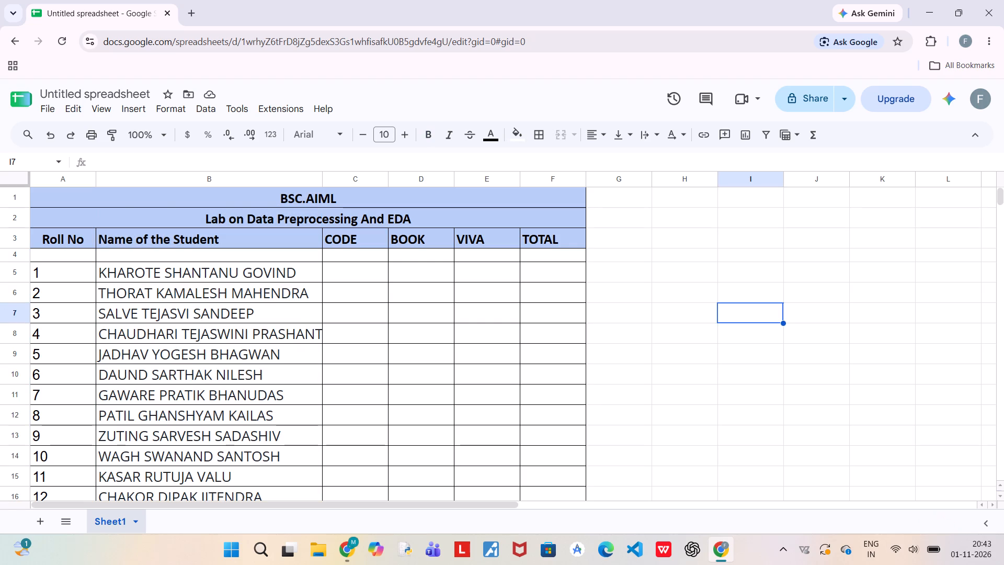
{"action": "scroll", "coordinate": [564, 307], "scroll_direction": "down", "scroll_amount": 9}
{"action": "scroll", "coordinate": [564, 307], "scroll_direction": "up", "scroll_amount": 3}
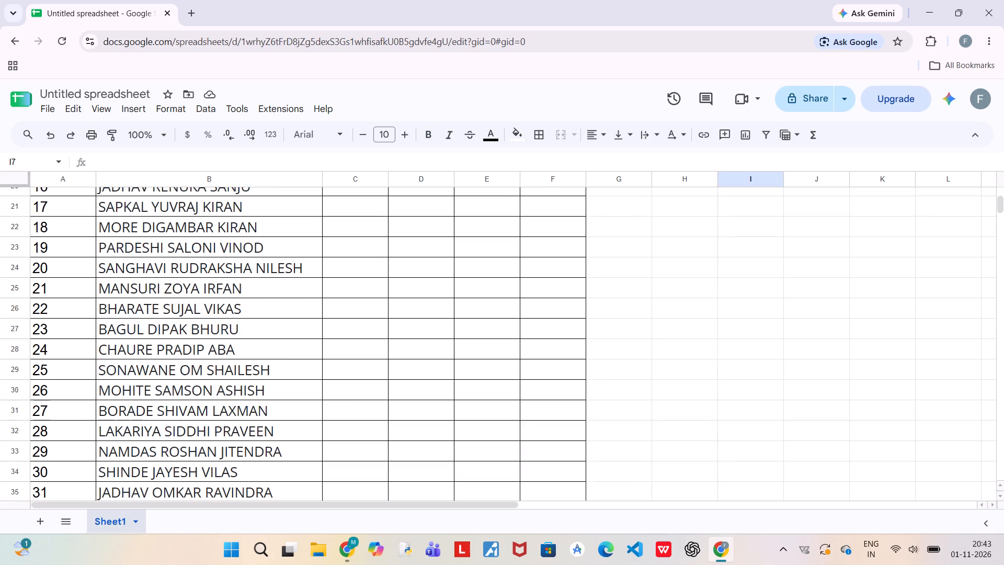
{"action": "scroll", "coordinate": [564, 307], "scroll_direction": "up", "scroll_amount": 8}
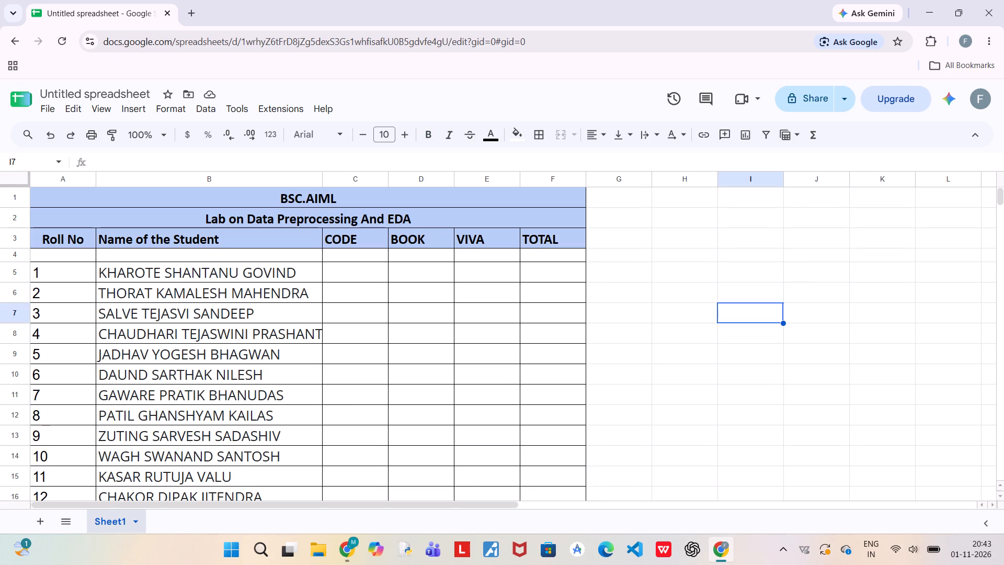
{"action": "left_click", "coordinate": [339, 263]}
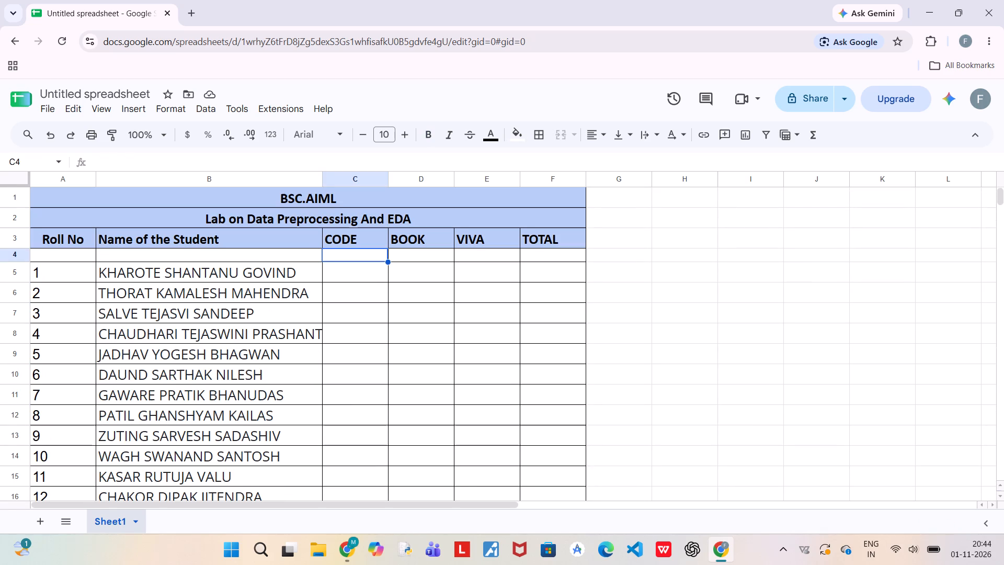
{"action": "key", "text": "Down"}
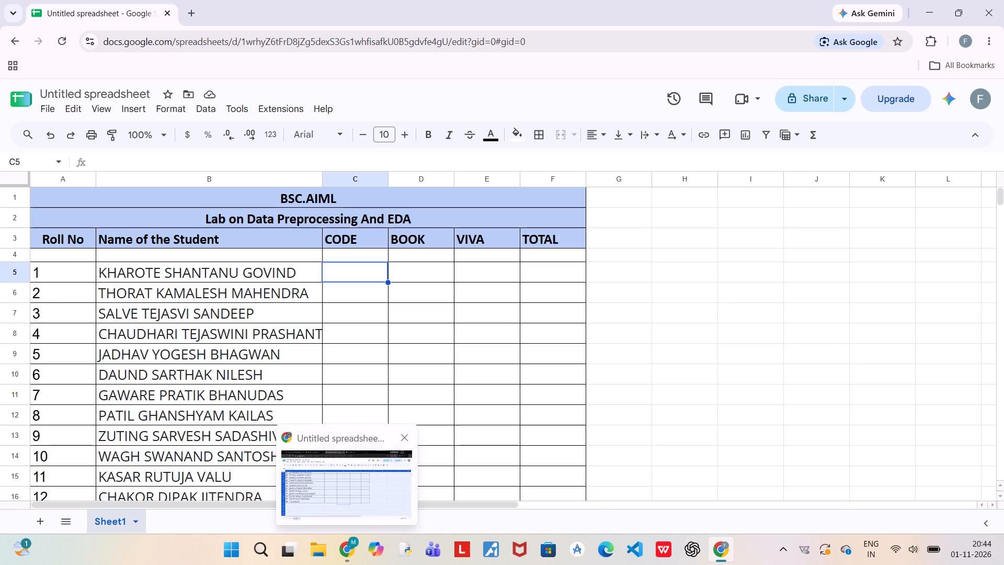
Switch back to the Drive window, close the source spreadsheet and open the MARKS spreadsheet from My Drive.
{"action": "left_click", "coordinate": [376, 495]}
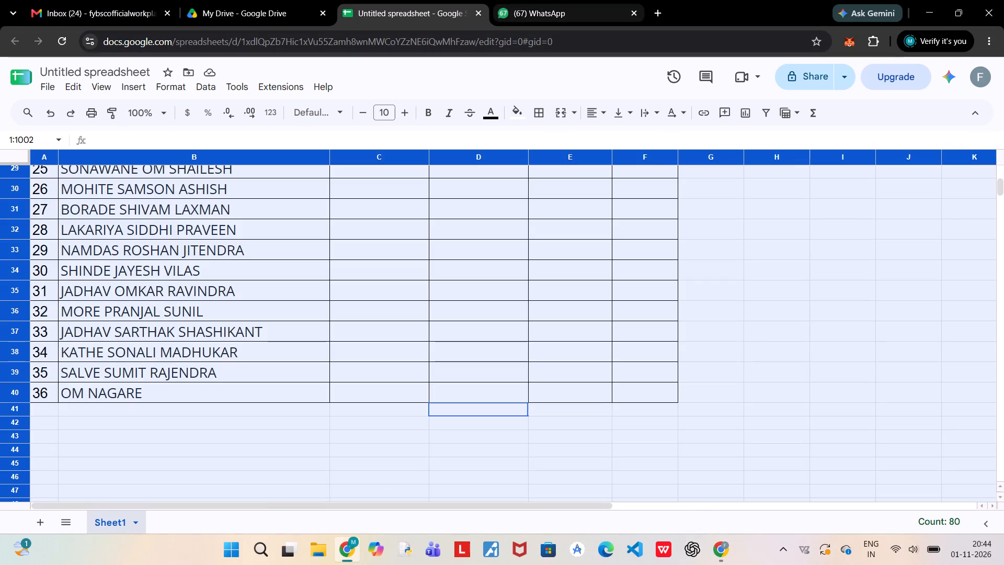
{"action": "left_click", "coordinate": [476, 13]}
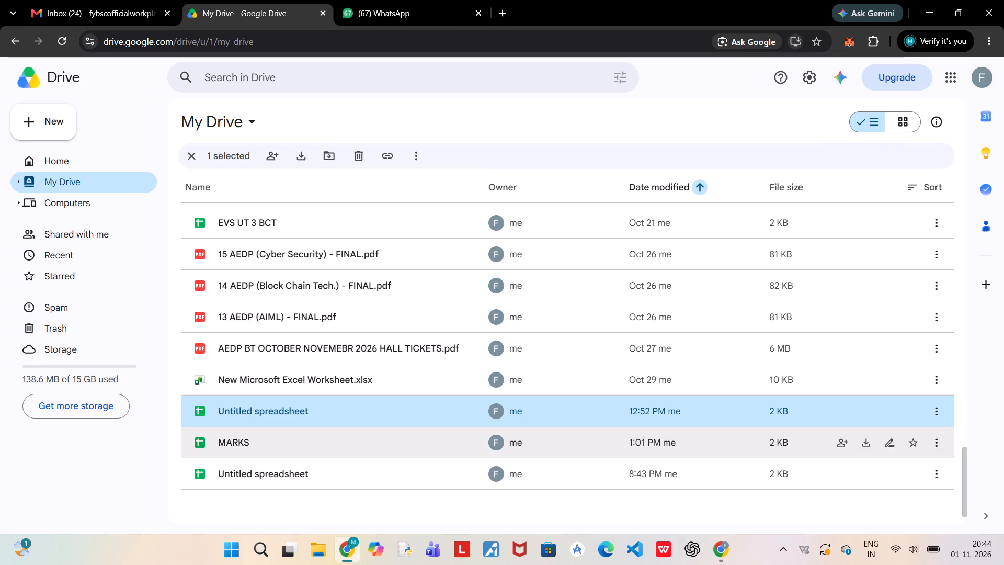
{"action": "left_click", "coordinate": [356, 433]}
{"action": "left_click", "coordinate": [356, 433]}
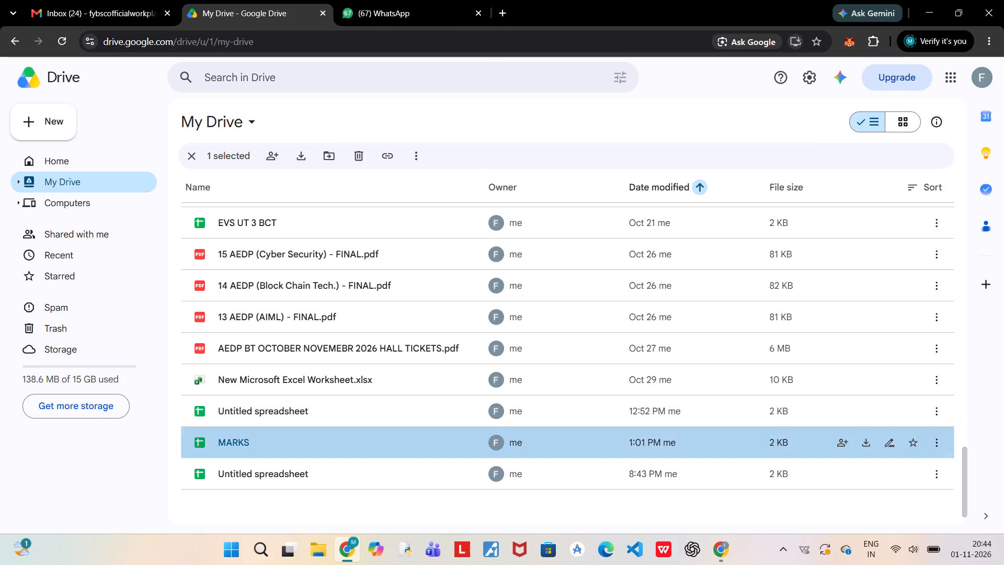
{"action": "double_click", "coordinate": [335, 438]}
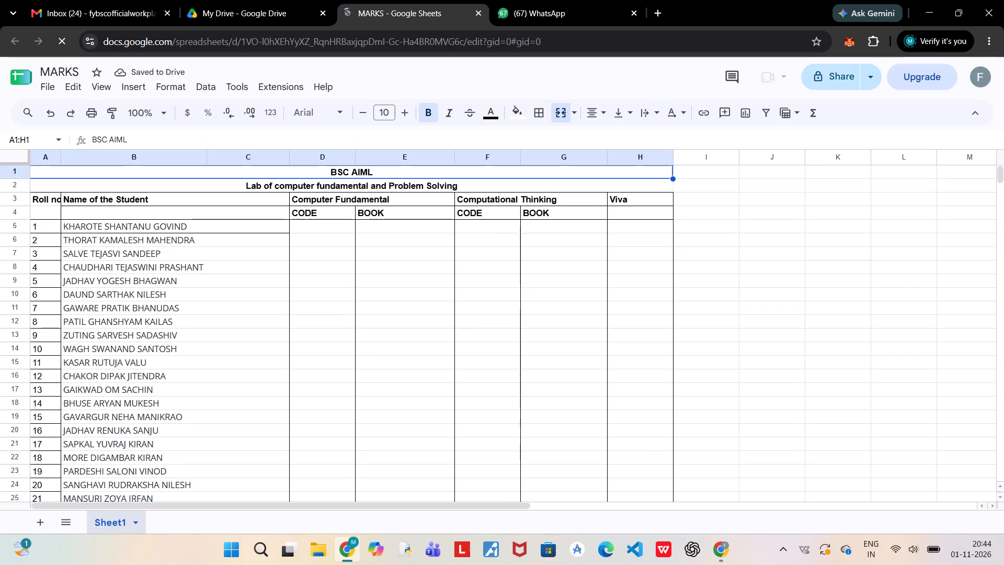
Copy the entire MARKS sheet for the Lab of computer fundamental and Problem Solving.
{"action": "key", "text": "ctrl+a"}
{"action": "key", "text": "ctrl+a"}
{"action": "key", "text": "ctrl+a"}
{"action": "key", "text": "ctrl+a"}
{"action": "key", "text": "ctrl+a"}
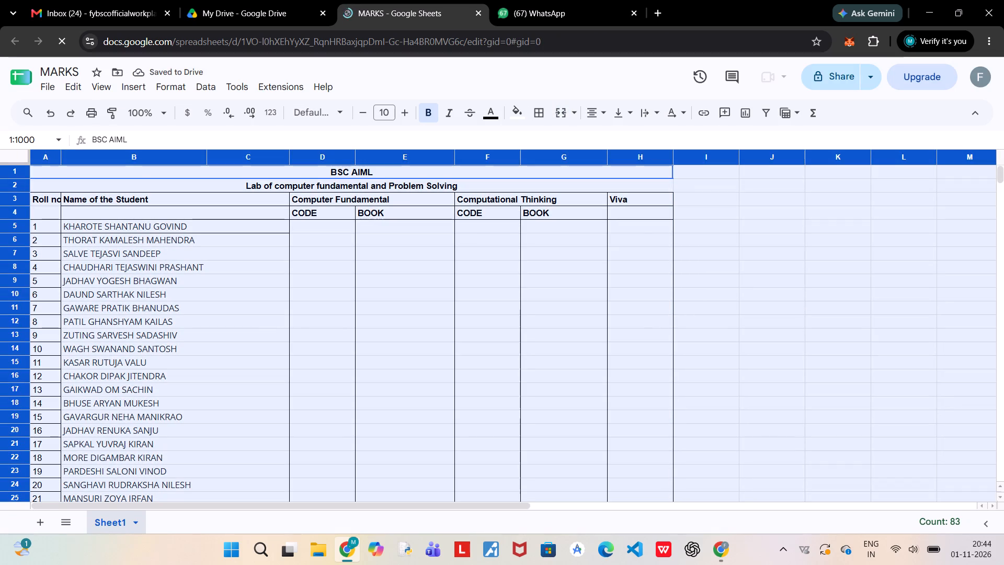
{"action": "key", "text": "ctrl+c"}
{"action": "key", "text": "ctrl+c"}
{"action": "key", "text": "ctrl+c"}
{"action": "key", "text": "ctrl+c"}
{"action": "key", "text": "ctrl+c"}
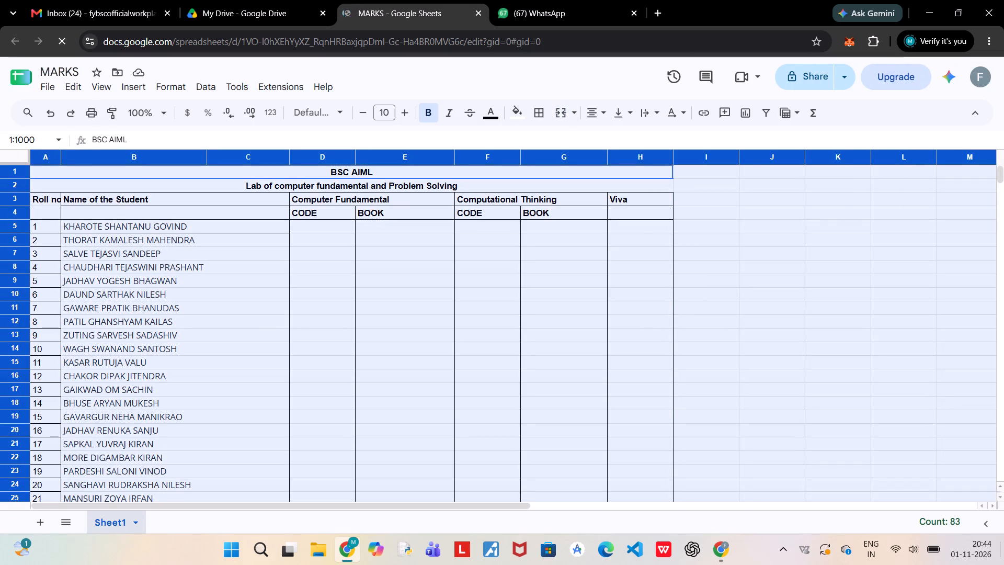
{"action": "left_click", "coordinate": [484, 12]}
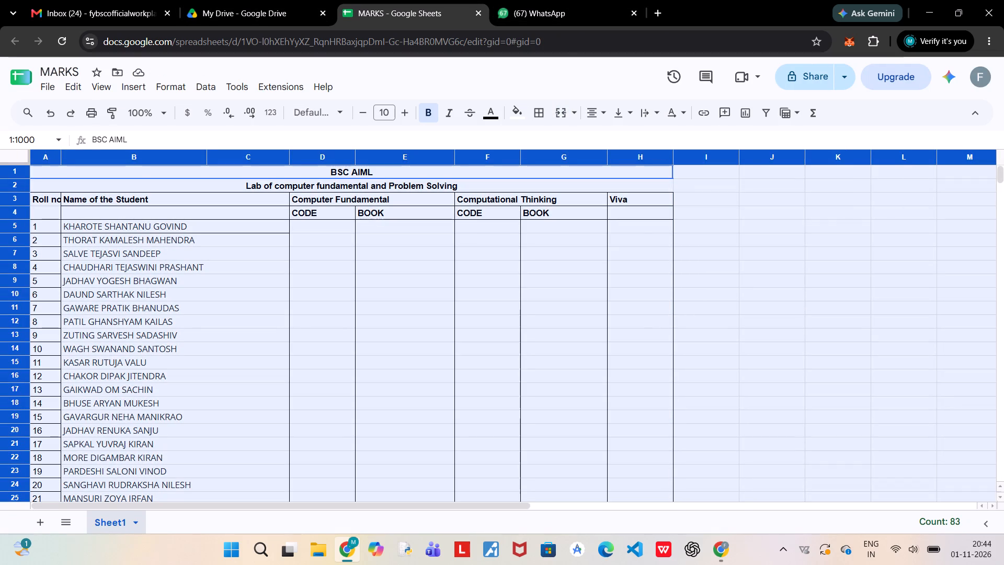
Close the MARKS spreadsheet, switch to the untitled spreadsheet's window and paste the copied marks sheet over its entire contents.
{"action": "left_click", "coordinate": [482, 12]}
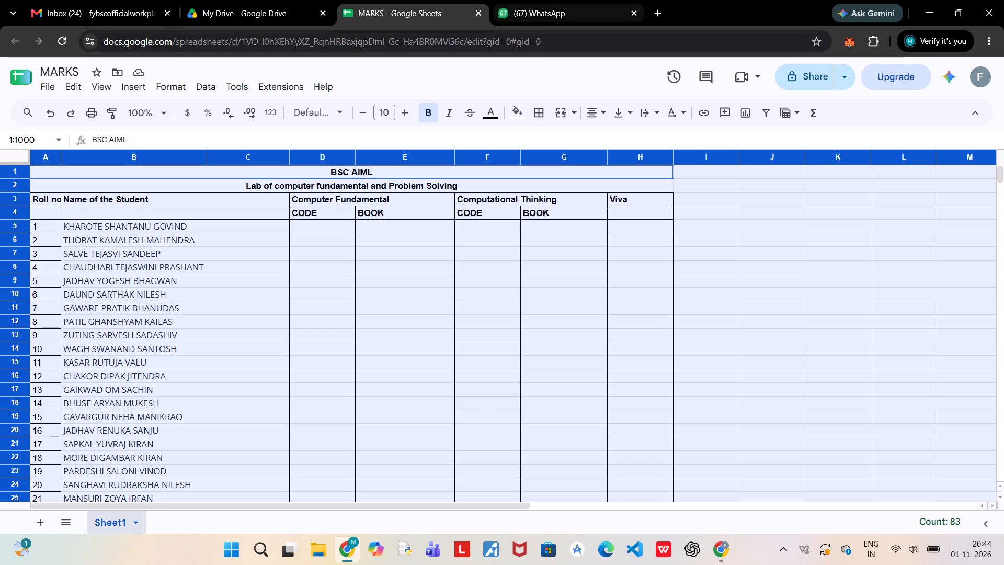
{"action": "left_click", "coordinate": [478, 9]}
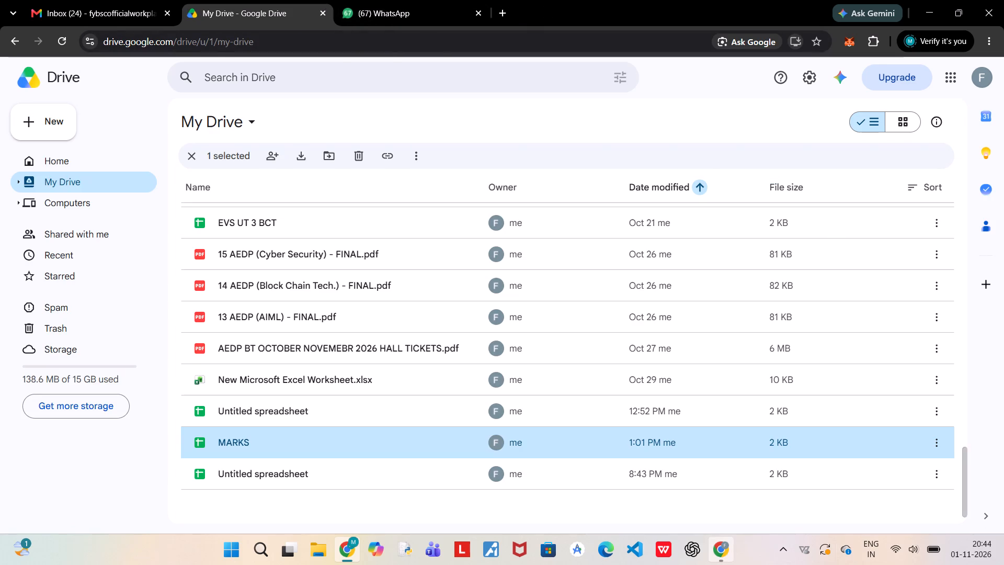
{"action": "left_click", "coordinate": [727, 544]}
{"action": "left_click", "coordinate": [828, 411]}
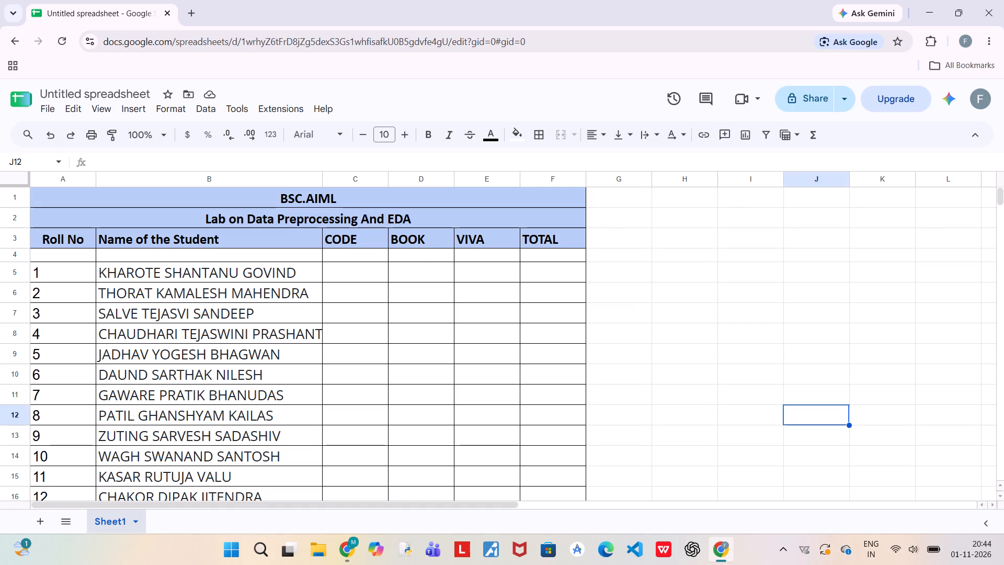
{"action": "key", "text": "ctrl+a"}
{"action": "key", "text": "ctrl+v"}
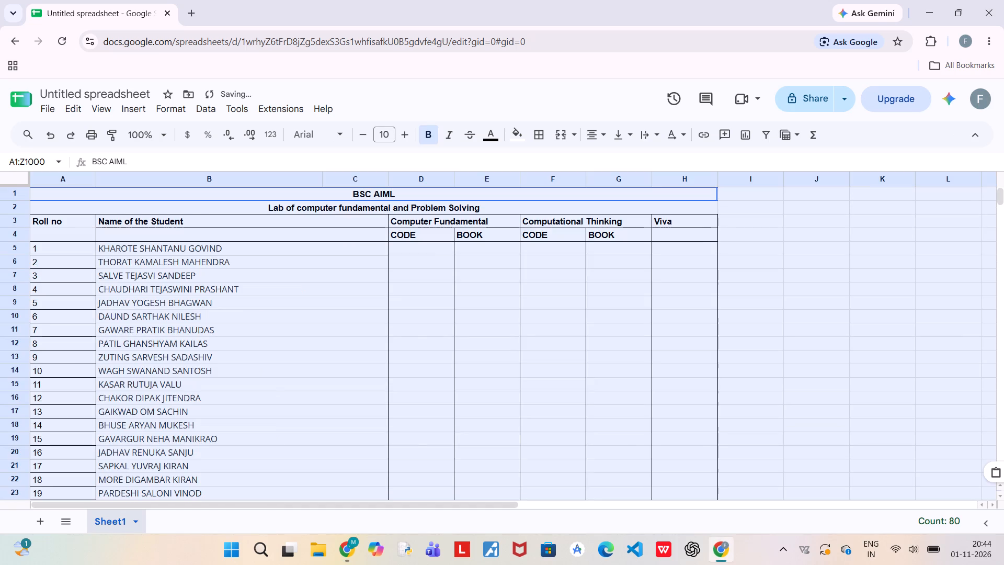
{"action": "left_click", "coordinate": [858, 278]}
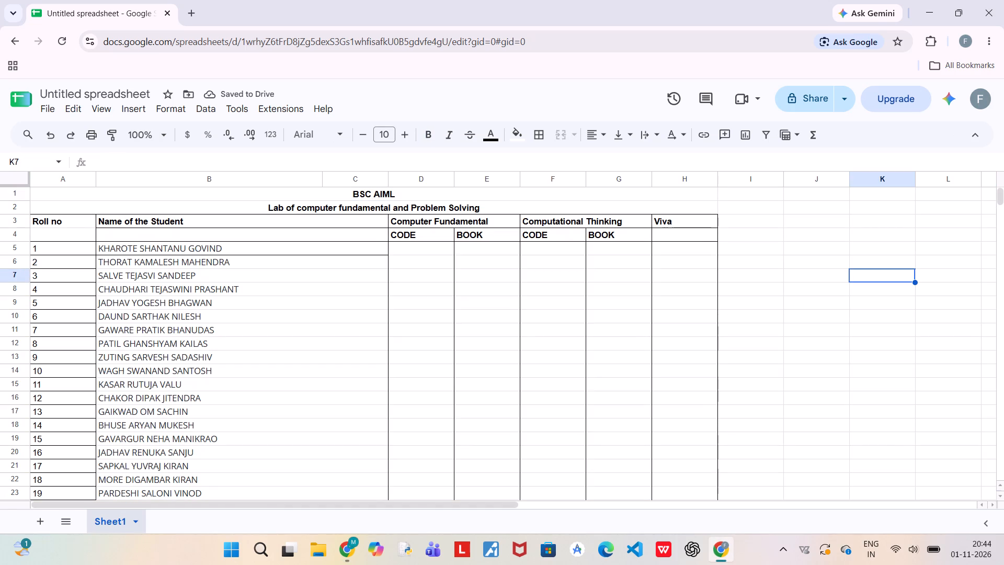
Set the font size of the entire sheet to 12.
{"action": "key", "text": "ctrl+a"}
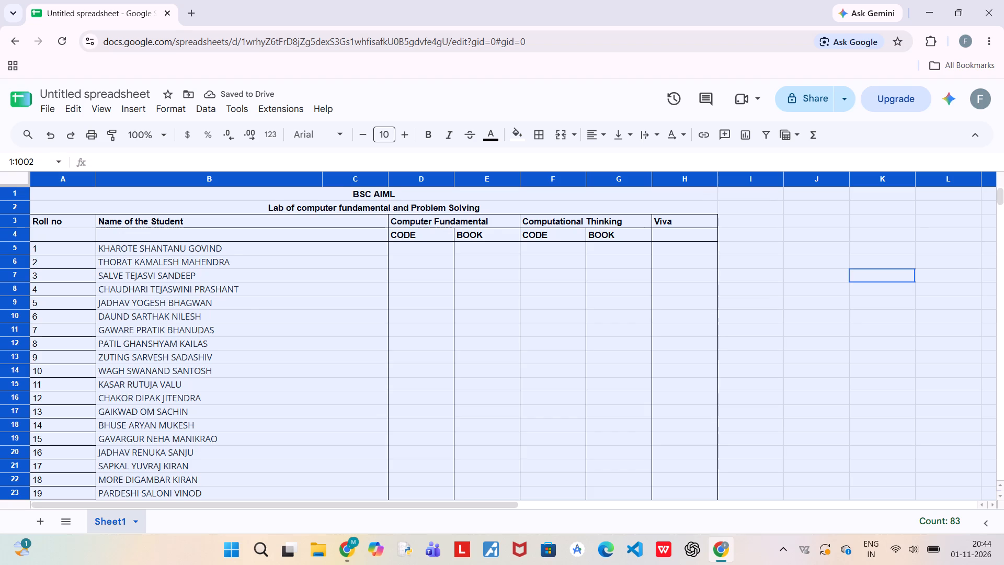
{"action": "left_click", "coordinate": [402, 137]}
{"action": "left_click", "coordinate": [405, 135]}
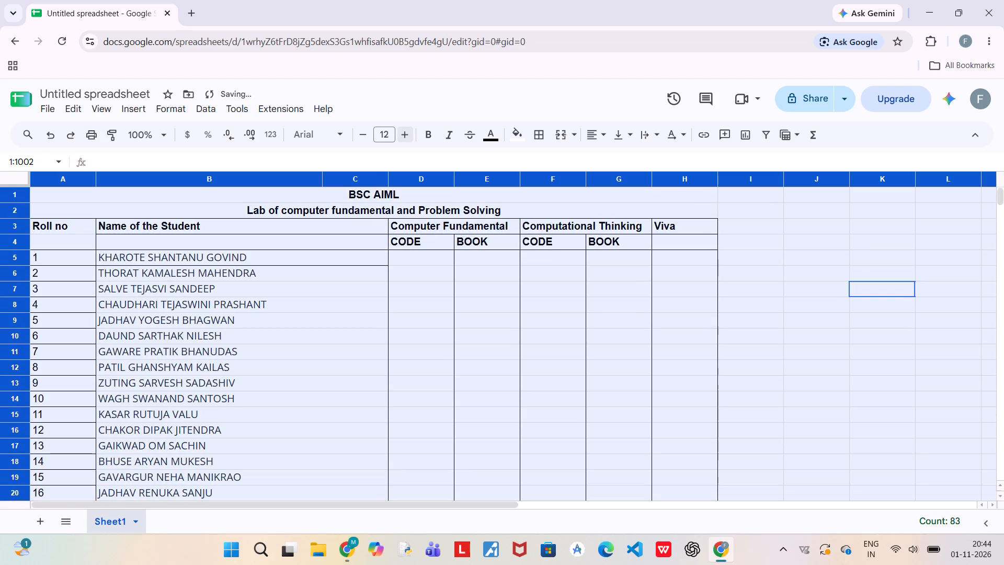
Apply all borders to the student name cells B5:C39.
{"action": "left_click", "coordinate": [335, 282]}
{"action": "left_click", "coordinate": [343, 265]}
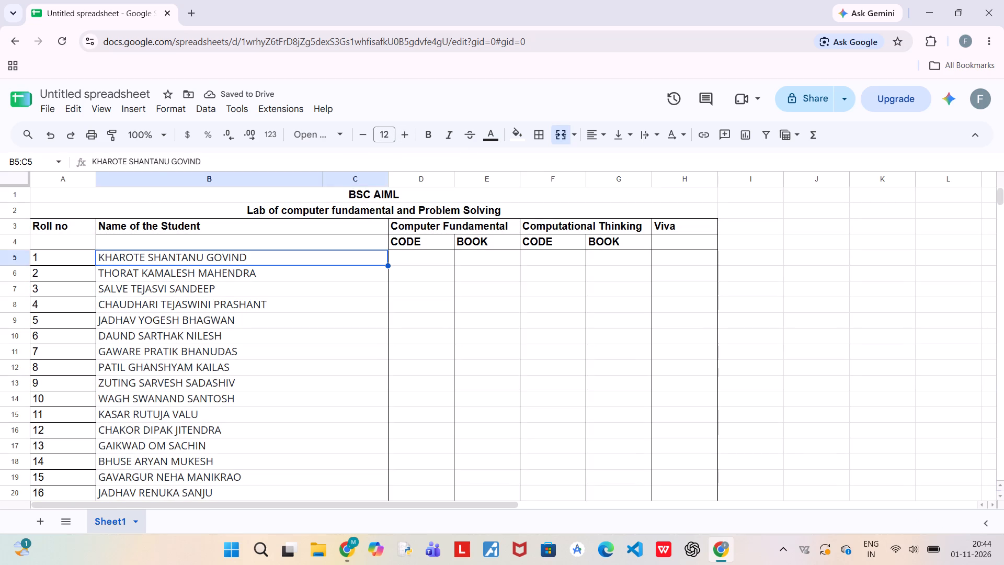
{"action": "left_click", "coordinate": [324, 251]}
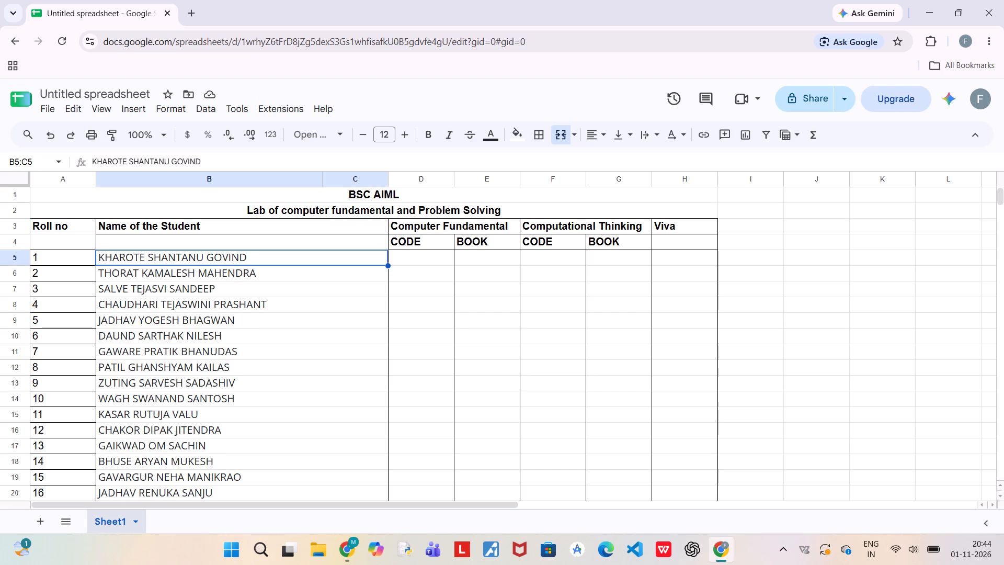
{"action": "left_click", "coordinate": [314, 261]}
{"action": "left_click_drag", "start_coordinate": [314, 261], "coordinate": [237, 527]}
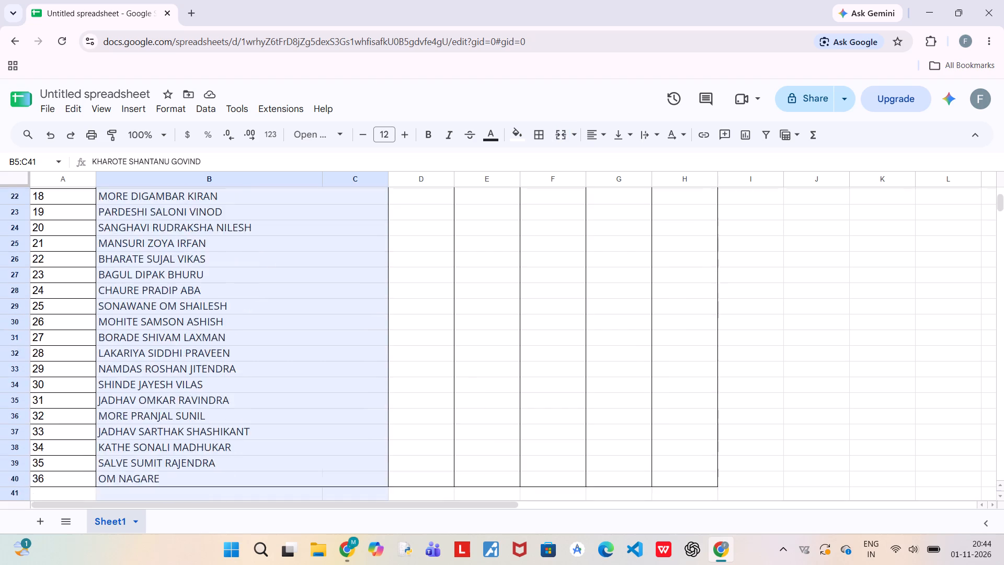
{"action": "left_click_drag", "start_coordinate": [237, 527], "coordinate": [334, 392]}
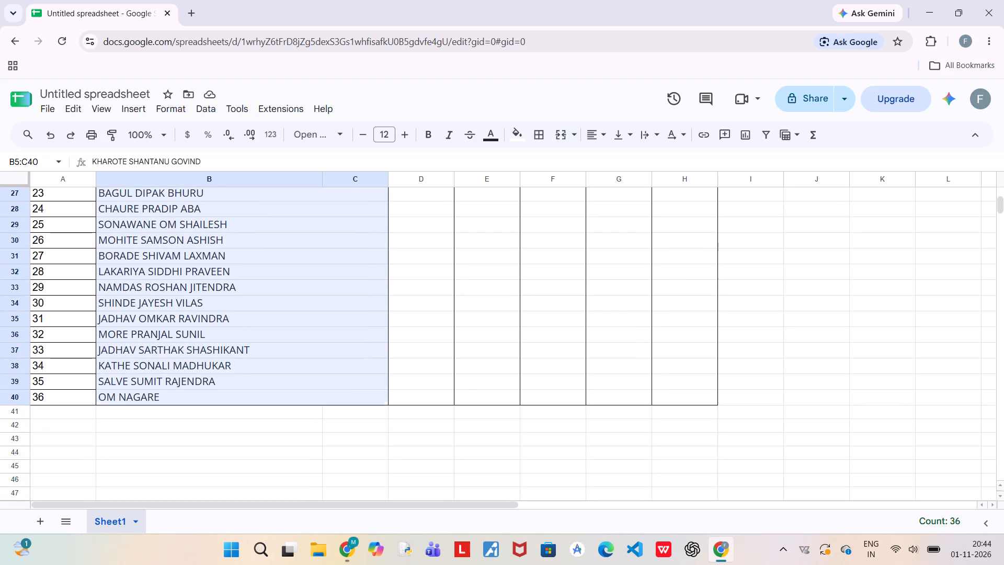
{"action": "left_click_drag", "start_coordinate": [334, 392], "coordinate": [348, 381]}
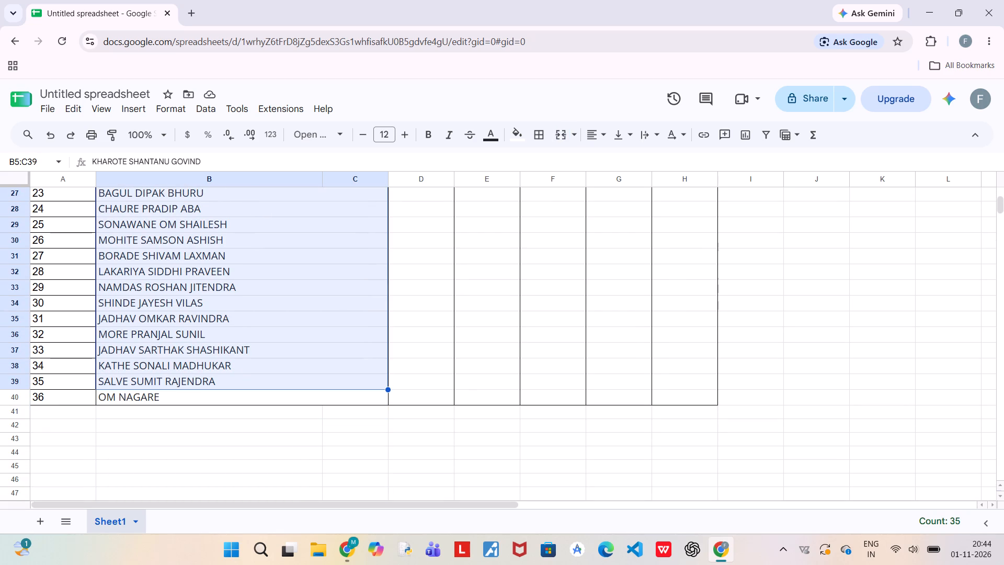
{"action": "left_click", "coordinate": [547, 140]}
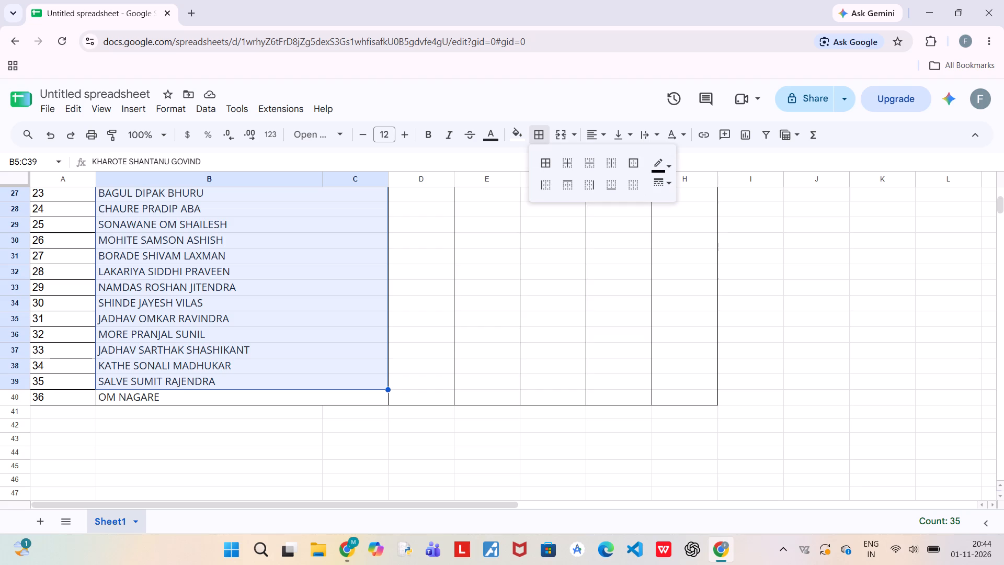
{"action": "left_click", "coordinate": [546, 162]}
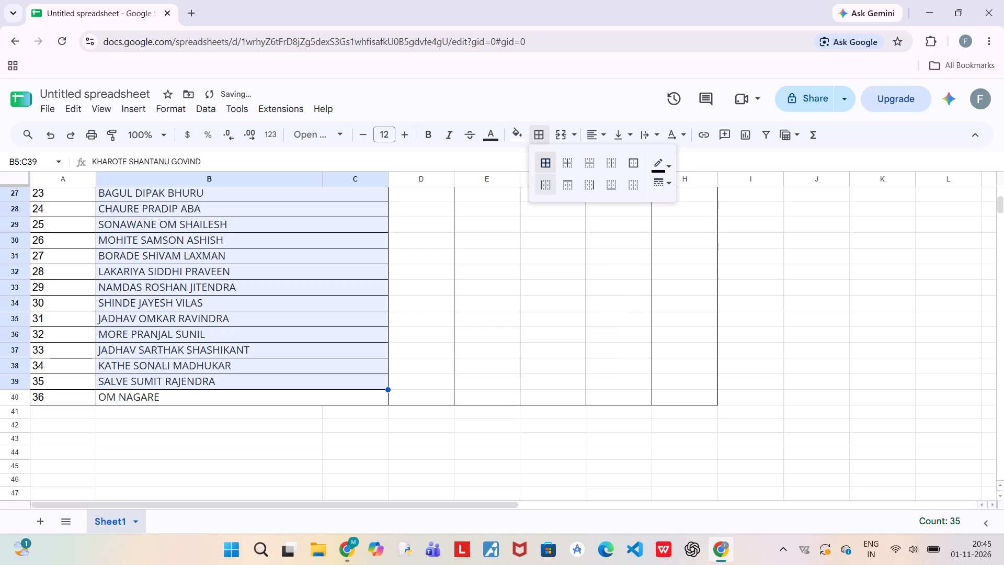
{"action": "left_click", "coordinate": [602, 451]}
Apply all borders to the empty column beside Viva, cells I3:I40.
{"action": "scroll", "coordinate": [573, 392], "scroll_direction": "up", "scroll_amount": 10}
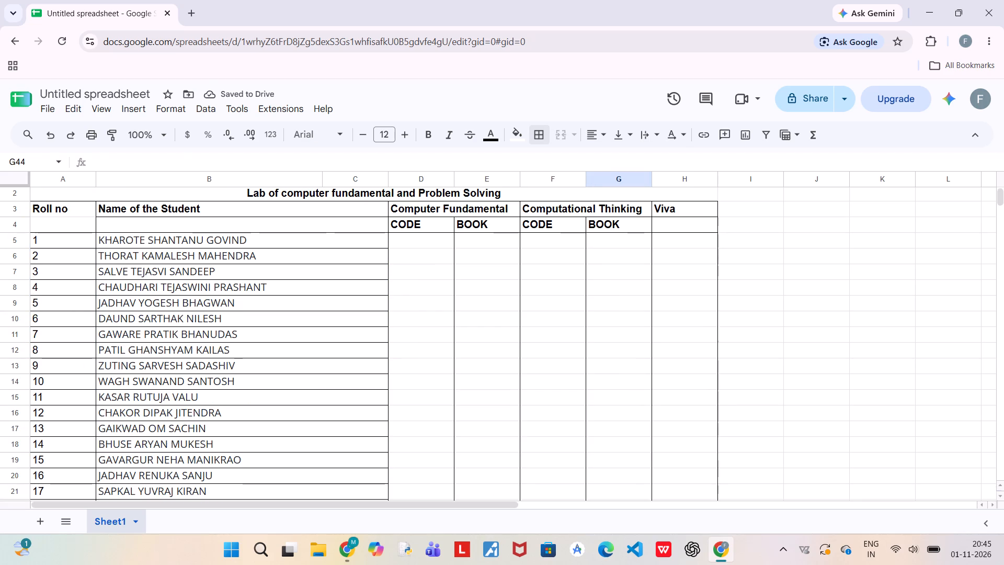
{"action": "scroll", "coordinate": [569, 370], "scroll_direction": "up", "scroll_amount": 1}
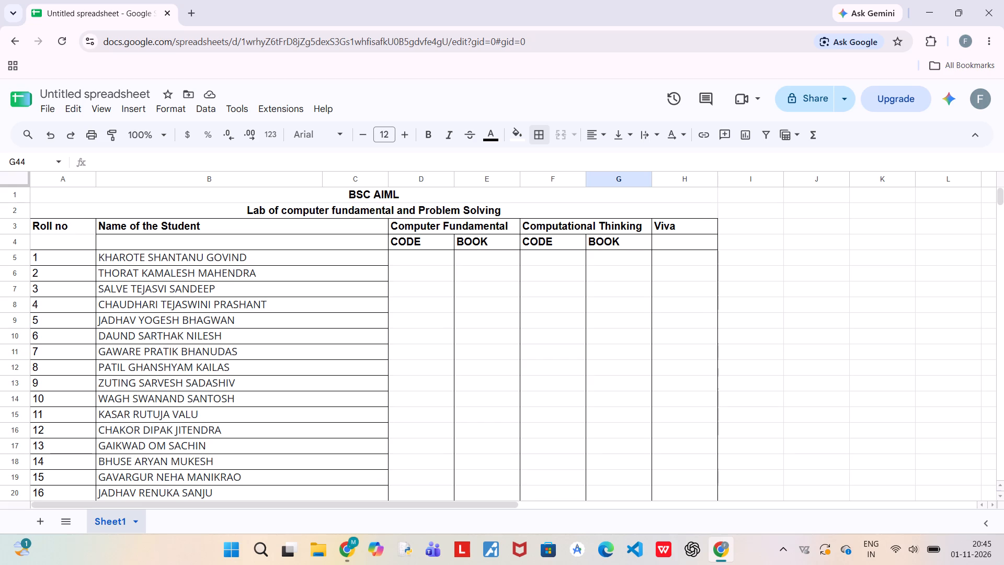
{"action": "left_click", "coordinate": [726, 224]}
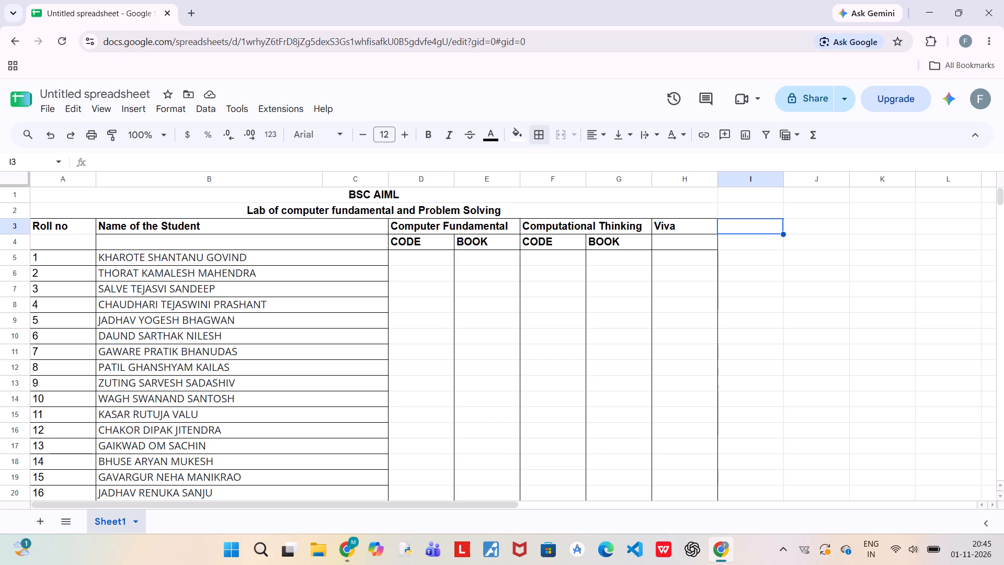
{"action": "left_click_drag", "start_coordinate": [758, 223], "coordinate": [751, 287]}
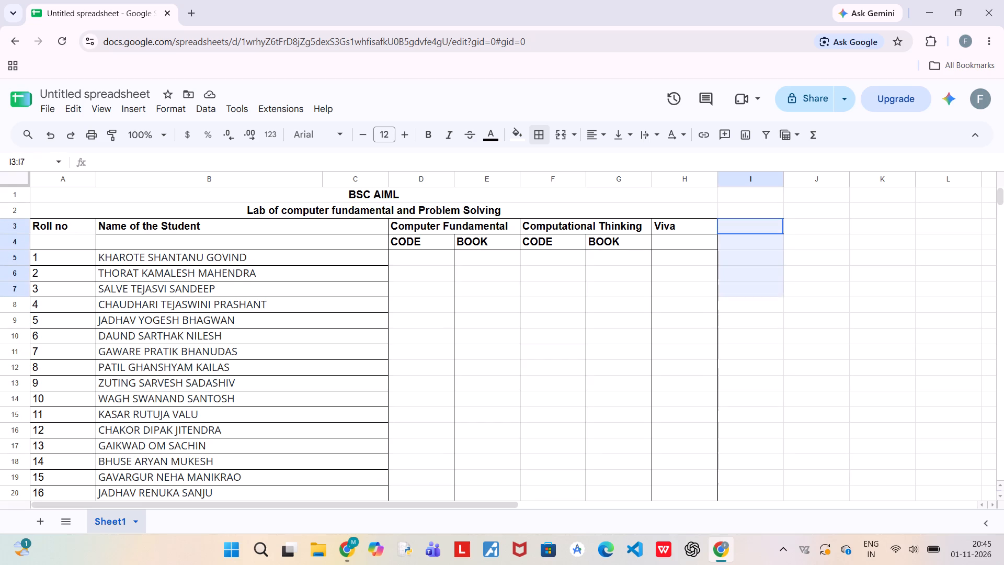
{"action": "left_click_drag", "start_coordinate": [751, 287], "coordinate": [836, 315]}
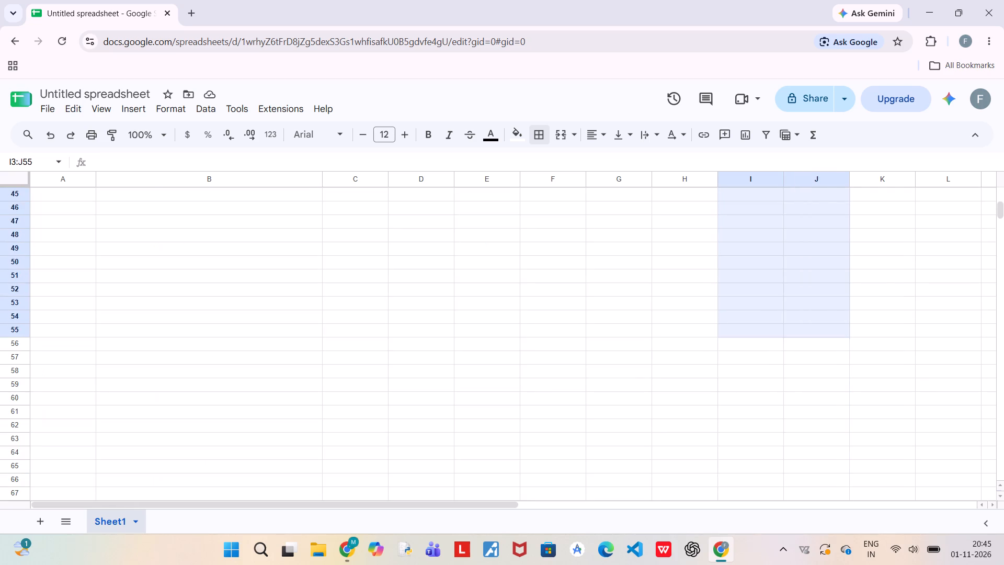
{"action": "left_click_drag", "start_coordinate": [836, 315], "coordinate": [758, 433]}
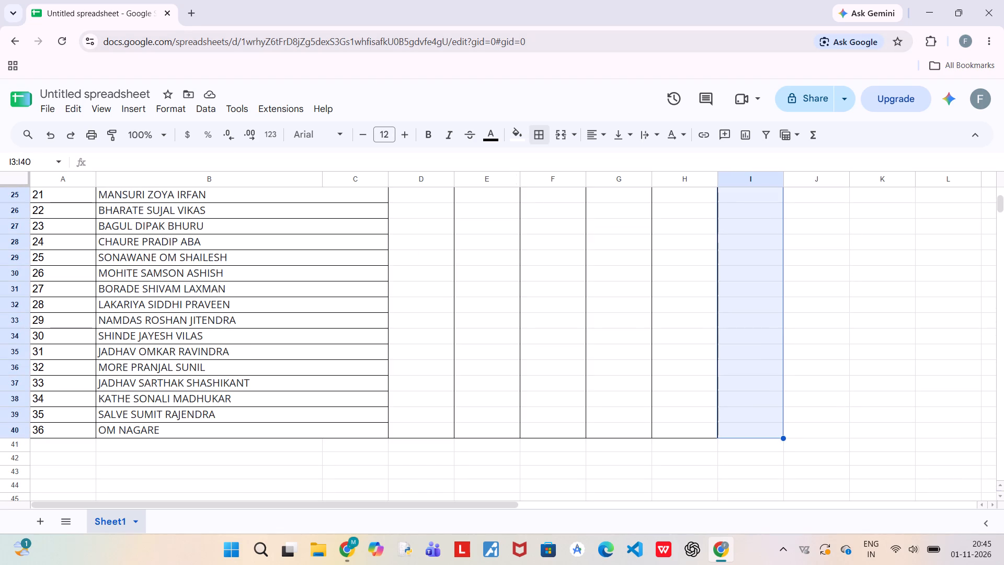
{"action": "left_click_drag", "start_coordinate": [532, 136], "coordinate": [538, 137]}
{"action": "left_click", "coordinate": [546, 163]}
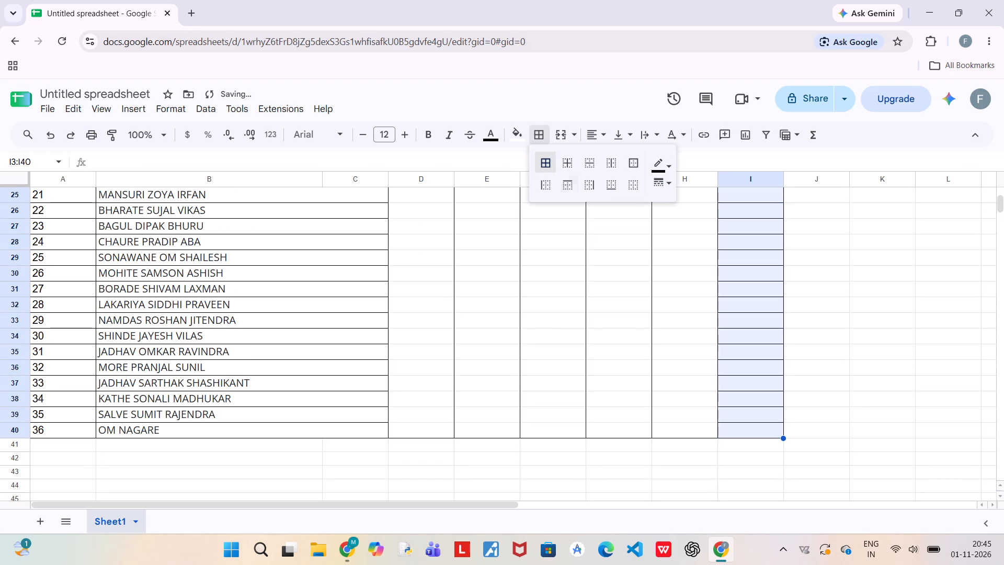
Enter the heading Total in cell I3, beside the Viva heading.
{"action": "scroll", "coordinate": [677, 329], "scroll_direction": "up", "scroll_amount": 7}
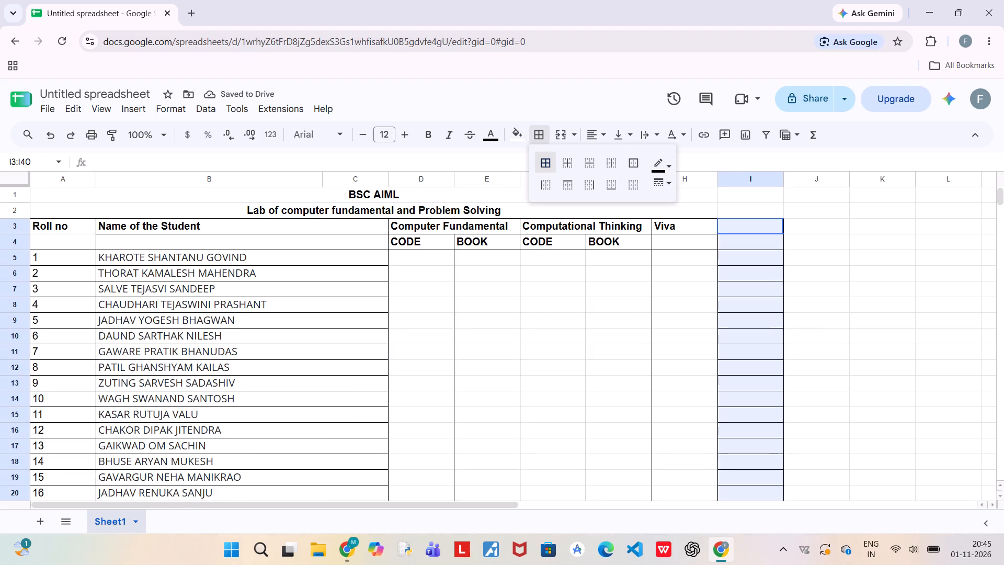
{"action": "left_click", "coordinate": [756, 225]}
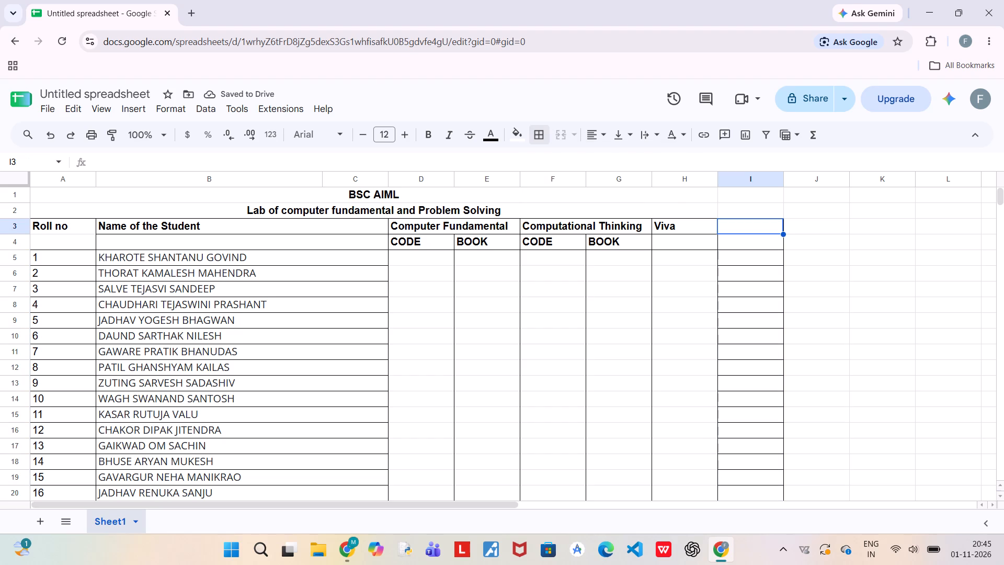
{"action": "key", "text": "shift+t"}
{"action": "key", "text": "o"}
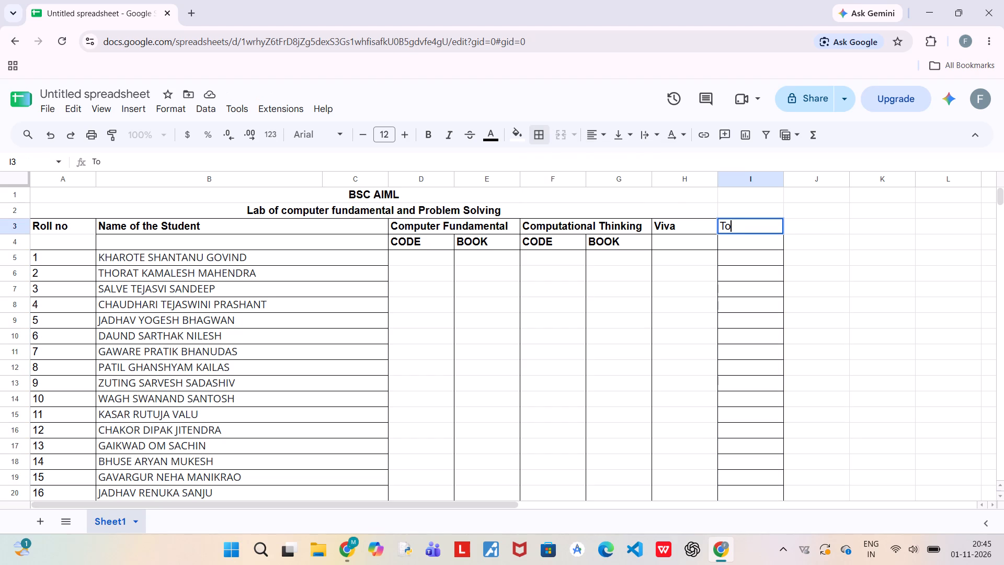
{"action": "type", "text": "ta"}
{"action": "key", "text": "l"}
Make the Total heading text in cell I3 bold.
{"action": "left_click_drag", "start_coordinate": [752, 219], "coordinate": [745, 219]}
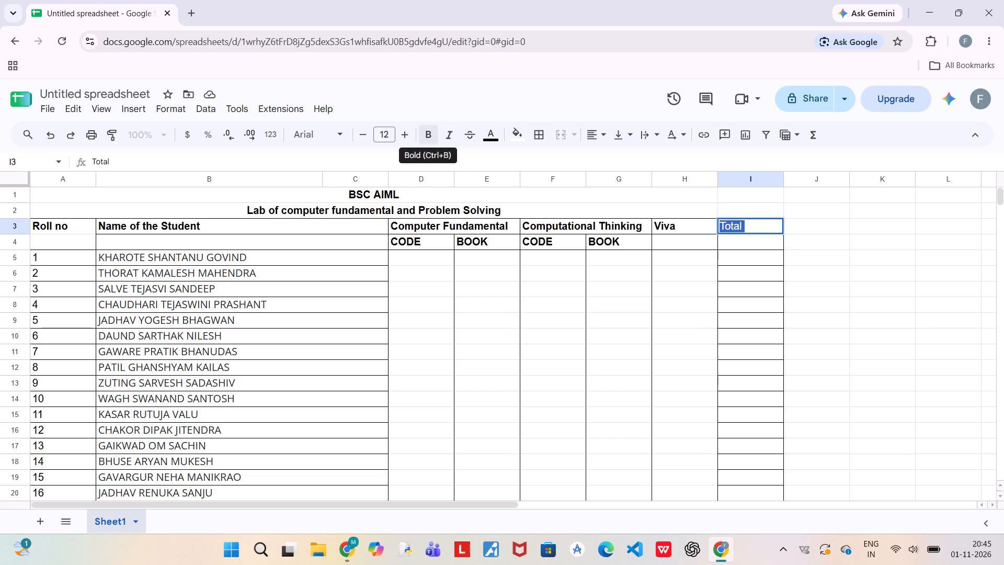
{"action": "left_click", "coordinate": [427, 138]}
{"action": "left_click", "coordinate": [427, 138]}
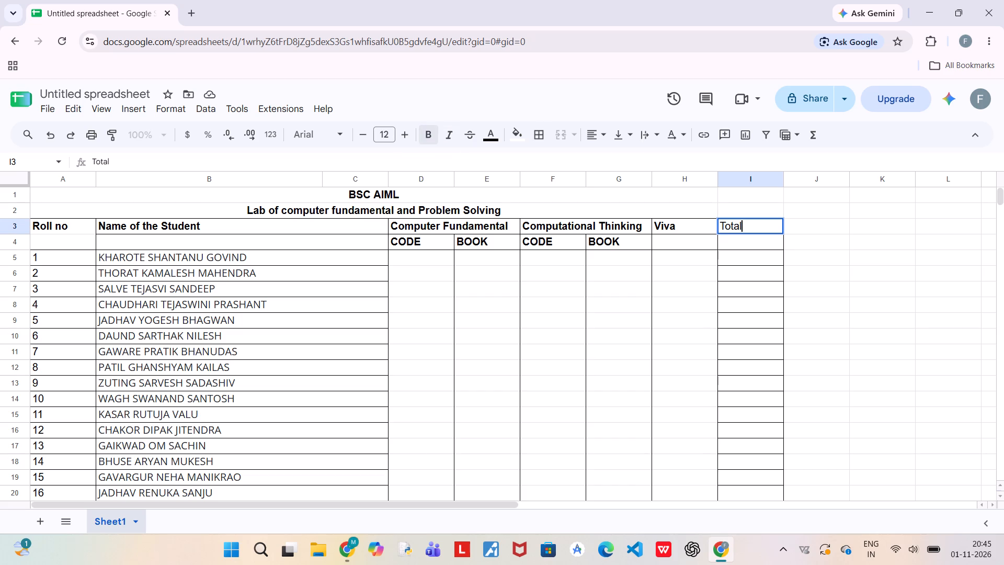
{"action": "left_click", "coordinate": [763, 222]}
{"action": "left_click_drag", "start_coordinate": [763, 222], "coordinate": [722, 223]}
{"action": "left_click_drag", "start_coordinate": [722, 223], "coordinate": [721, 222]}
{"action": "left_click_drag", "start_coordinate": [427, 135], "coordinate": [443, 146]}
{"action": "left_click", "coordinate": [436, 137]}
{"action": "left_click", "coordinate": [723, 242]}
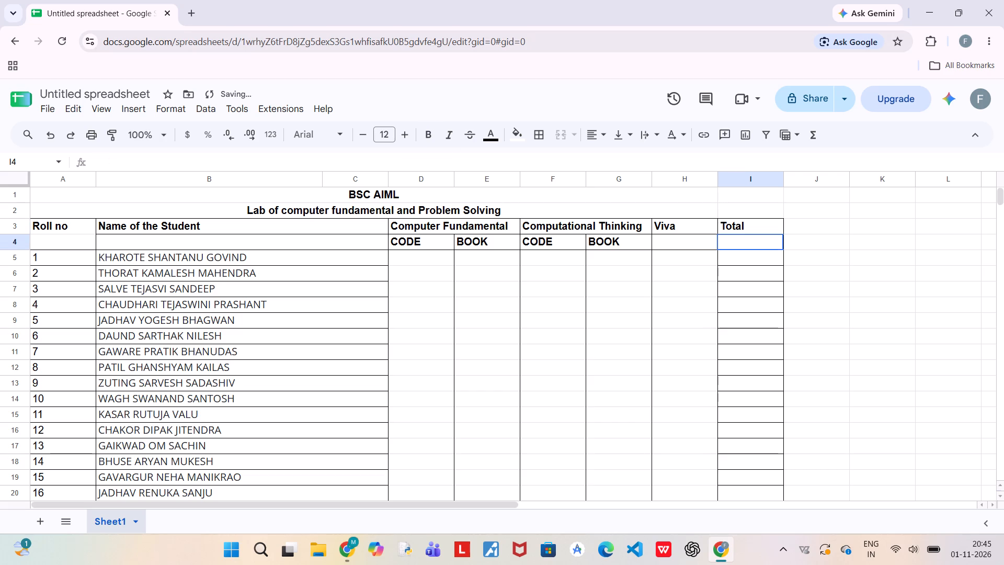
Apply all borders to the empty mark cells D5:H40, from the first CODE column through Viva.
{"action": "left_click", "coordinate": [417, 254]}
{"action": "left_click_drag", "start_coordinate": [417, 254], "coordinate": [678, 507]}
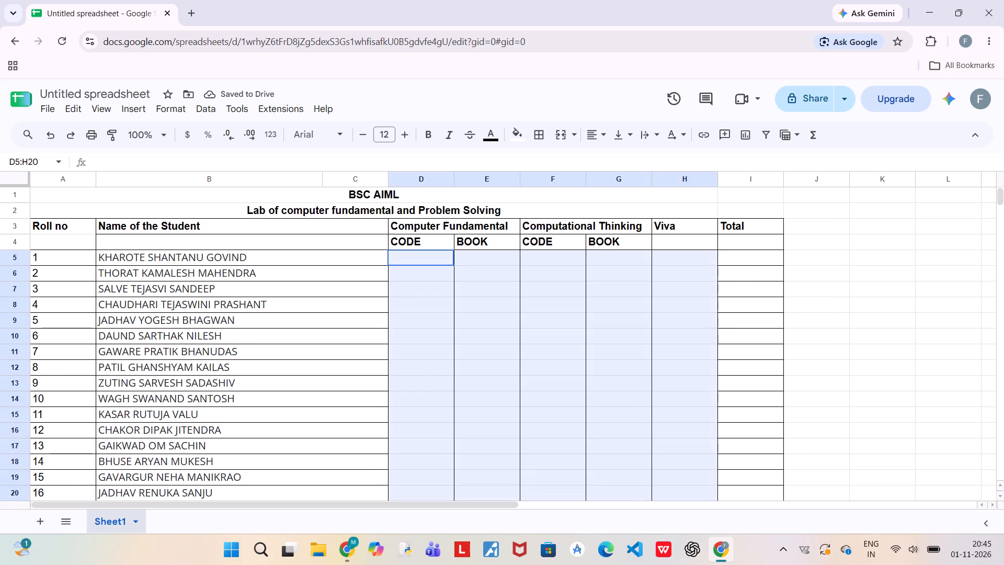
{"action": "left_click_drag", "start_coordinate": [678, 507], "coordinate": [671, 519]}
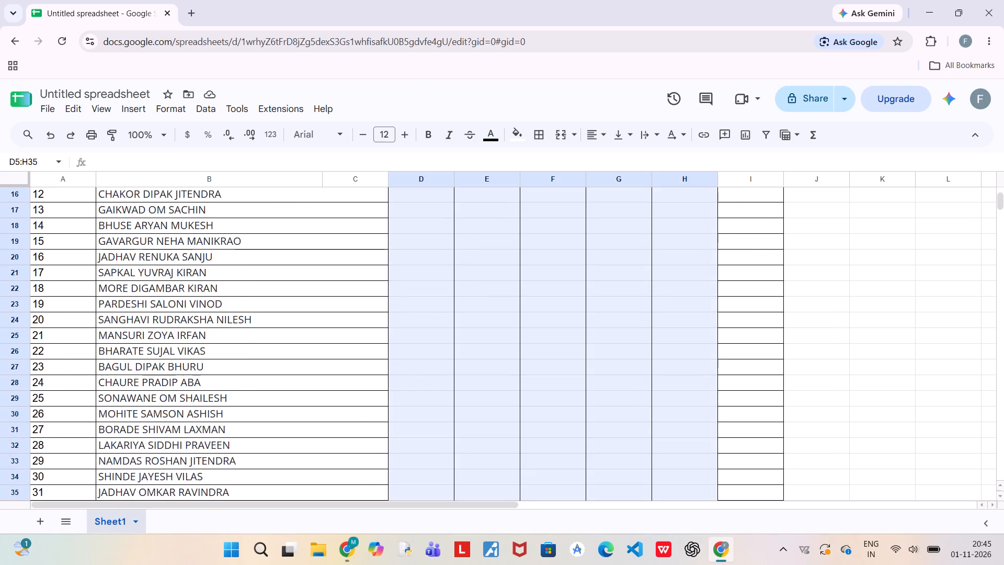
{"action": "left_click_drag", "start_coordinate": [671, 519], "coordinate": [680, 447]}
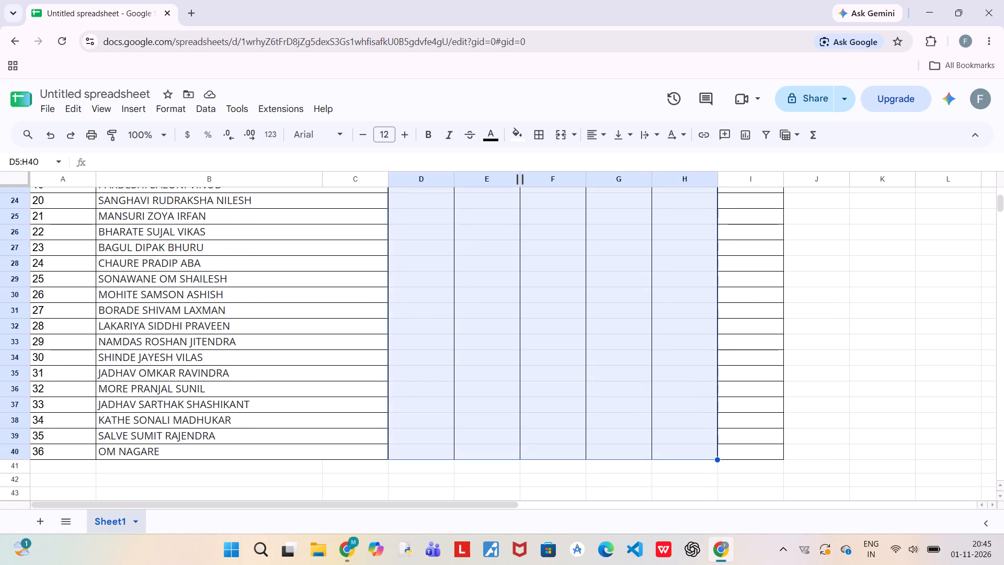
{"action": "left_click_drag", "start_coordinate": [533, 134], "coordinate": [542, 136]}
{"action": "left_click", "coordinate": [534, 162]}
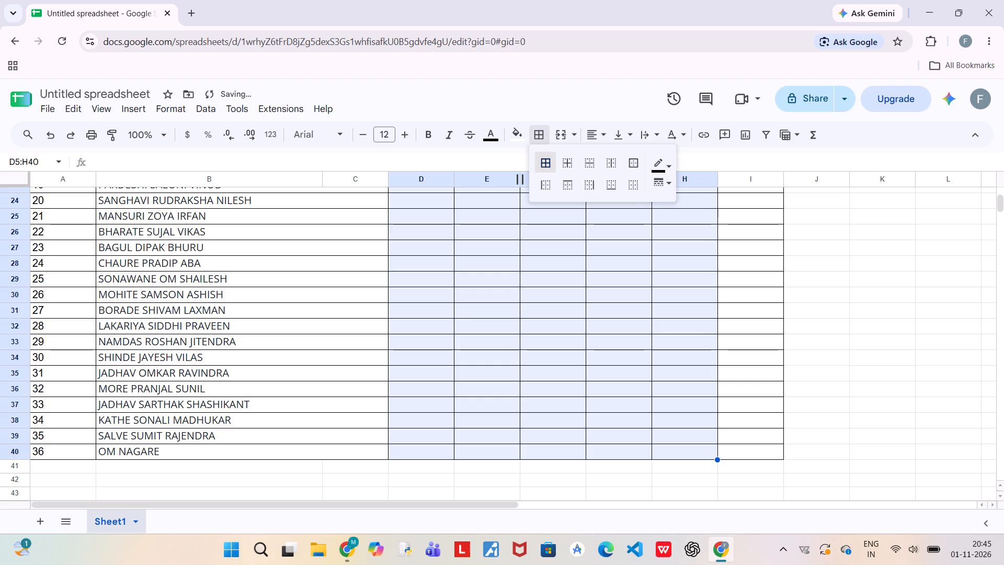
{"action": "left_click", "coordinate": [892, 327]}
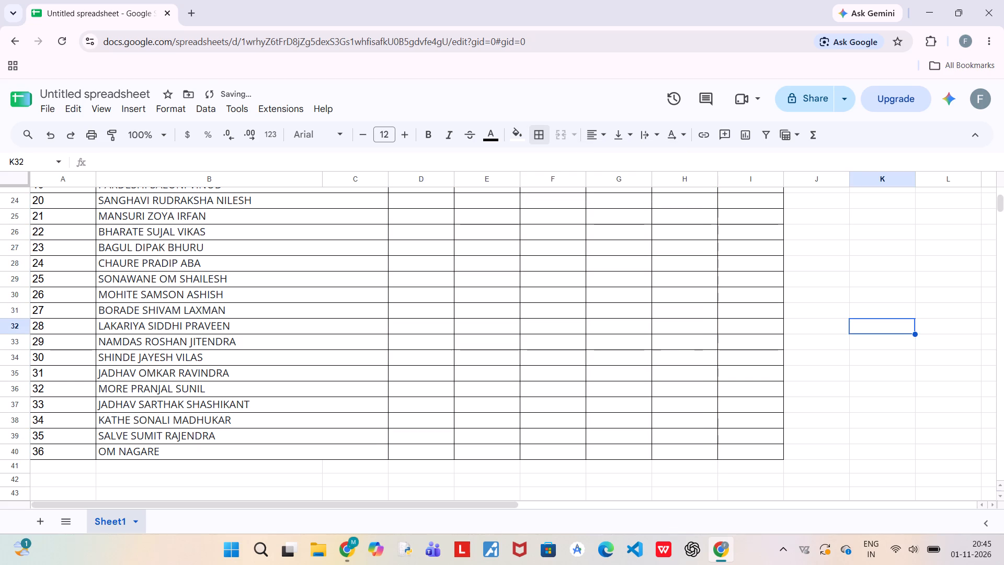
Return to the first student's CODE cell, D5, under Computer Fundamental.
{"action": "scroll", "coordinate": [520, 273], "scroll_direction": "up", "scroll_amount": 12}
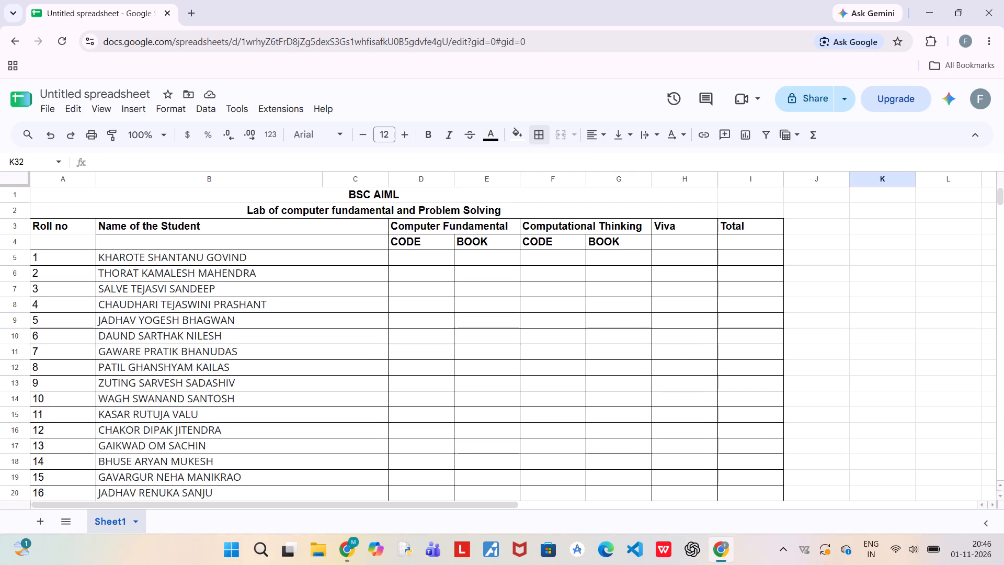
{"action": "left_click", "coordinate": [416, 256]}
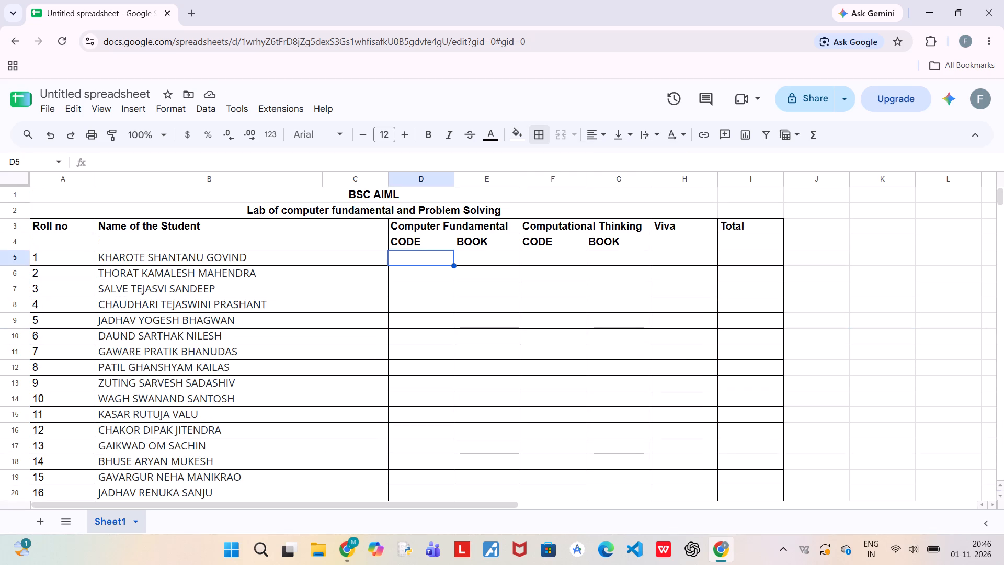
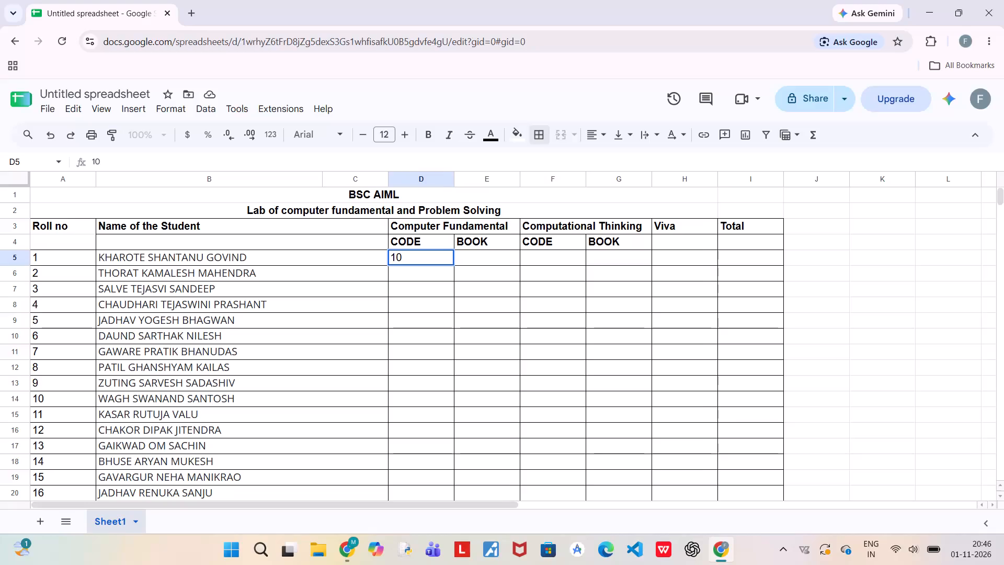
Complete roll number 1's marks in E5:I5: BOOK 3, CODE 7, BOOK 3, Viva 4 and Total 27.
{"action": "key", "text": "Right"}
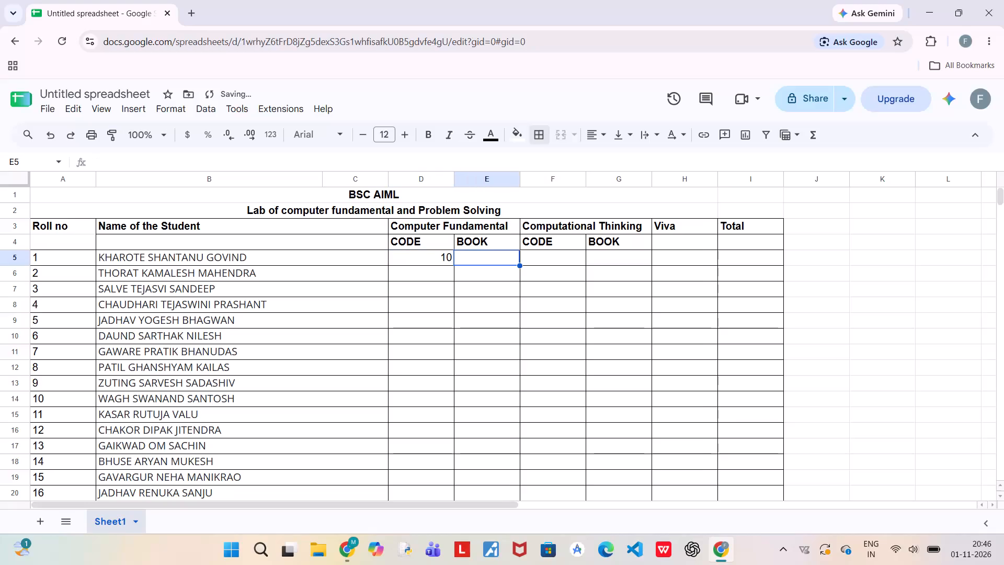
{"action": "key", "text": "3"}
{"action": "key", "text": "Right"}
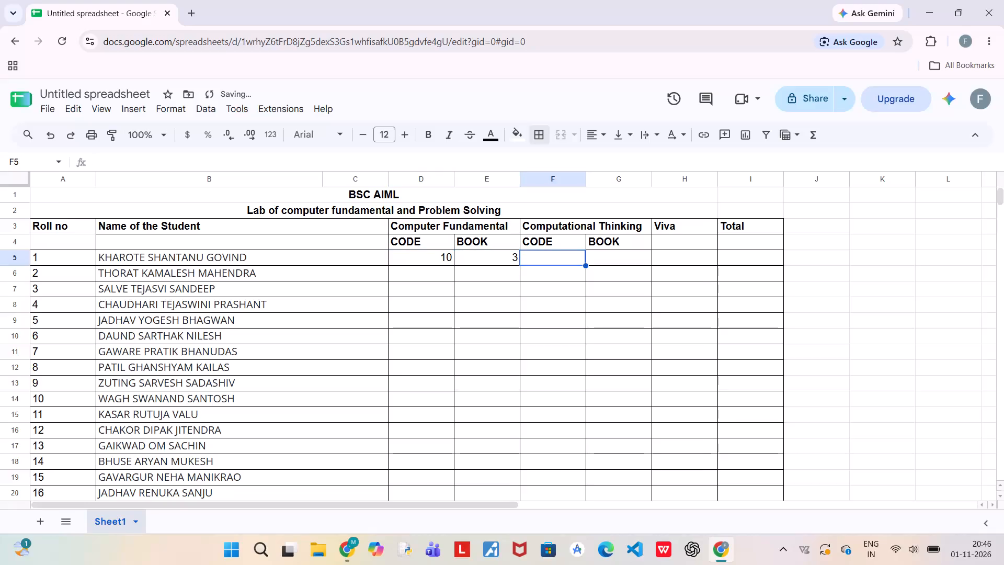
{"action": "key", "text": "7"}
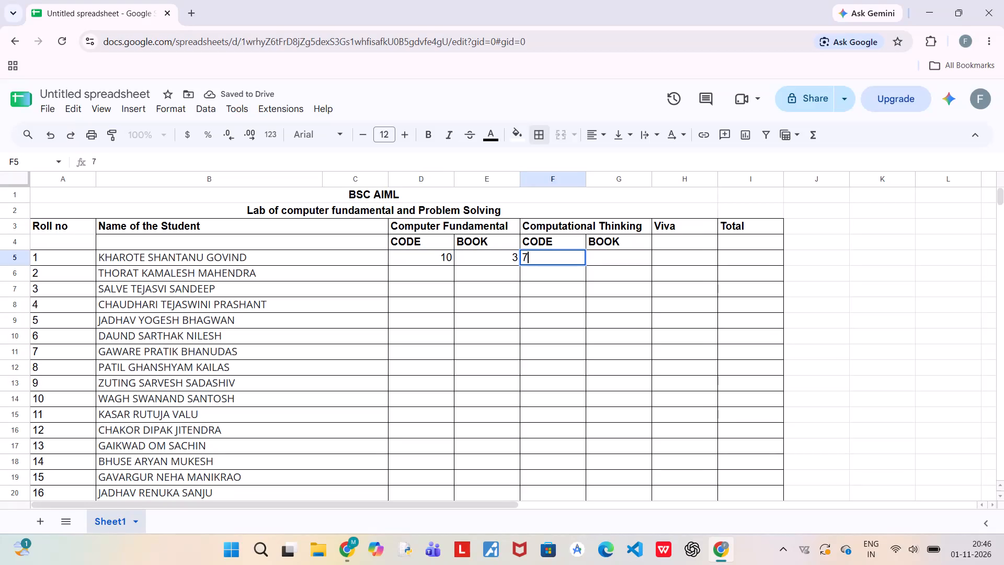
{"action": "key", "text": "Right"}
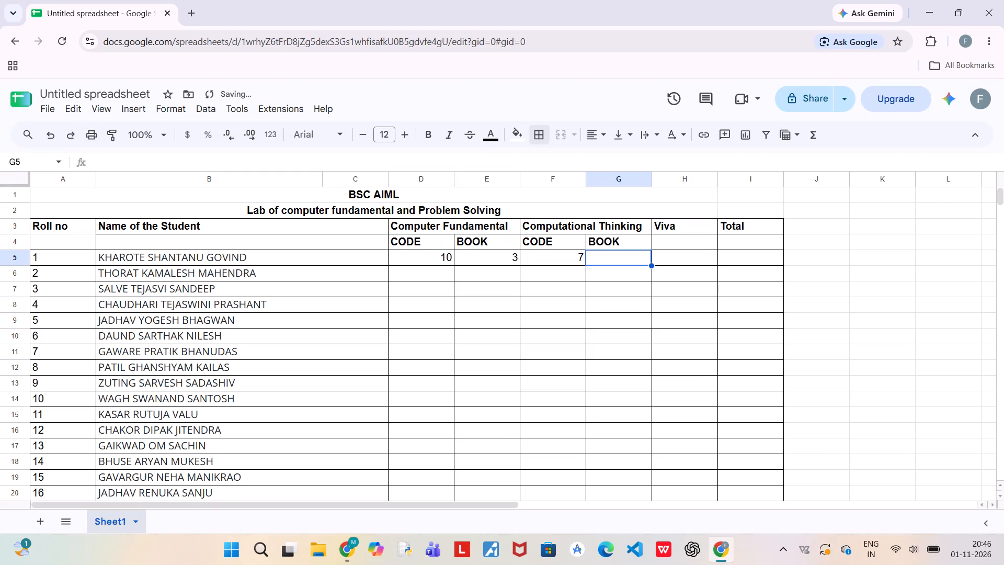
{"action": "key", "text": "3"}
{"action": "key", "text": "Right"}
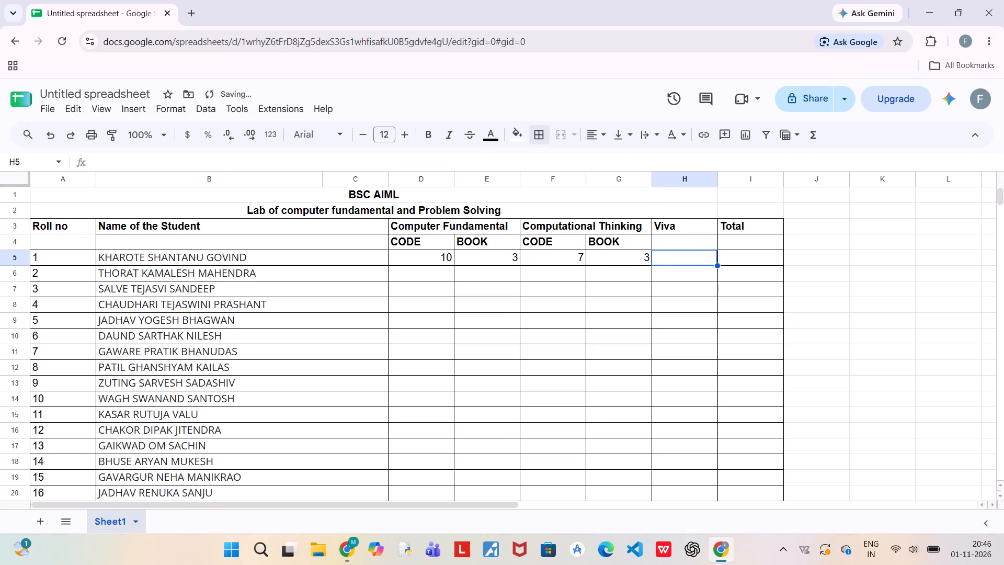
{"action": "key", "text": "4"}
{"action": "key", "text": "Right"}
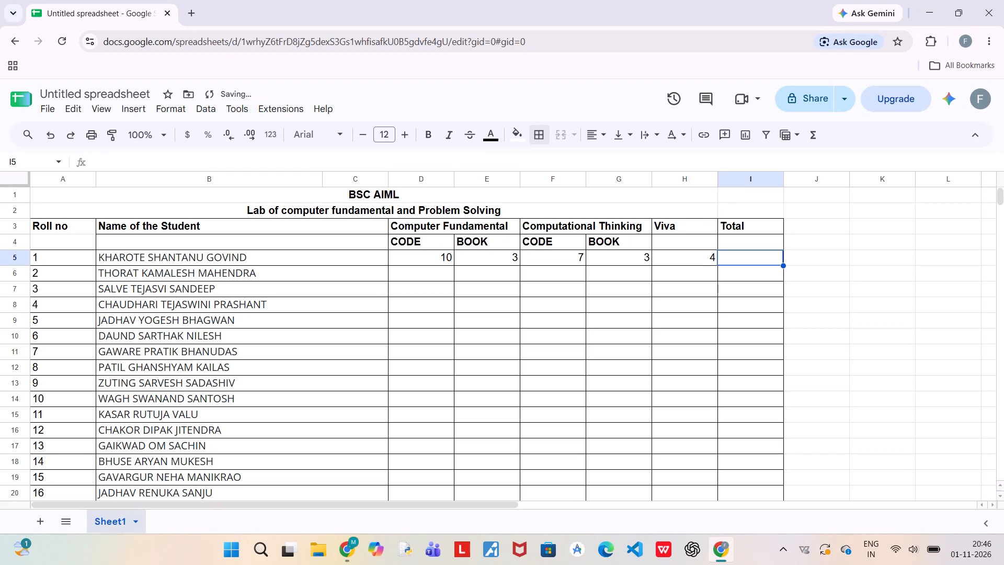
{"action": "type", "text": "27"}
{"action": "key", "text": "Down"}
Enter roll number 2's marks in D6:I6: CODE 7, BOOK 3, CODE 7, BOOK 3, Viva 3 and Total 23.
{"action": "key", "text": "Left"}
{"action": "key", "text": "Left"}
{"action": "key", "text": "Left"}
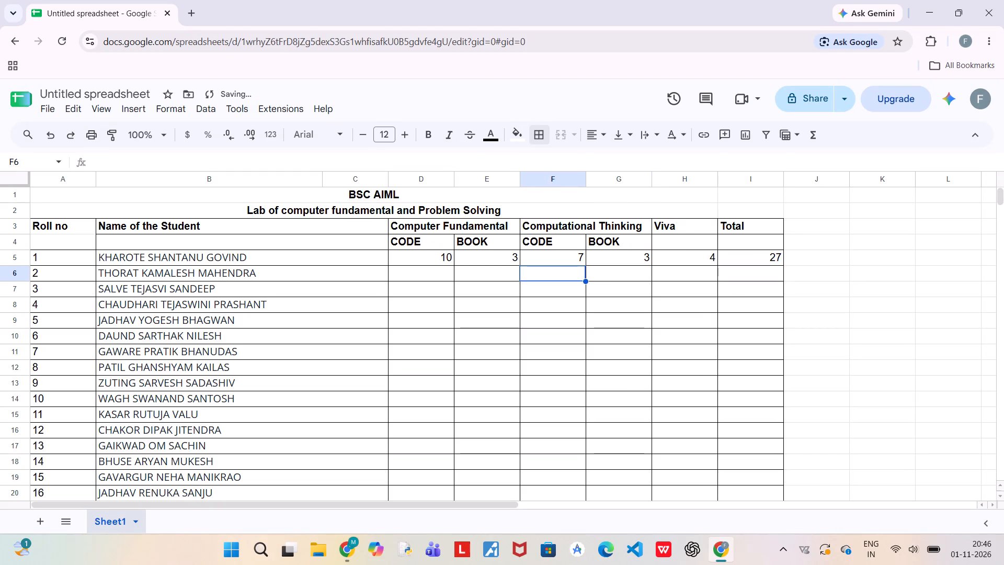
{"action": "key", "text": "Left"}
{"action": "key", "text": "Left"}
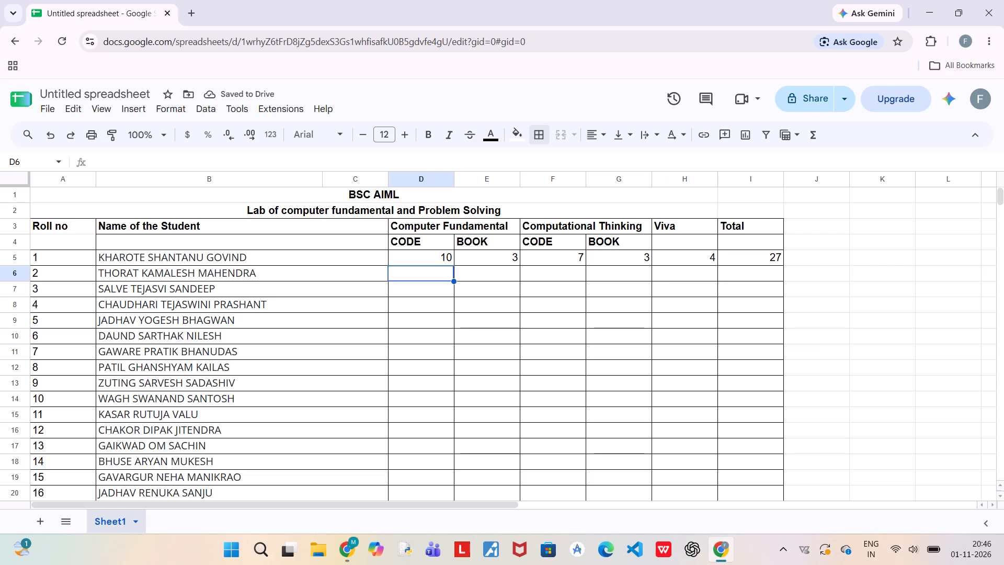
{"action": "key", "text": "7"}
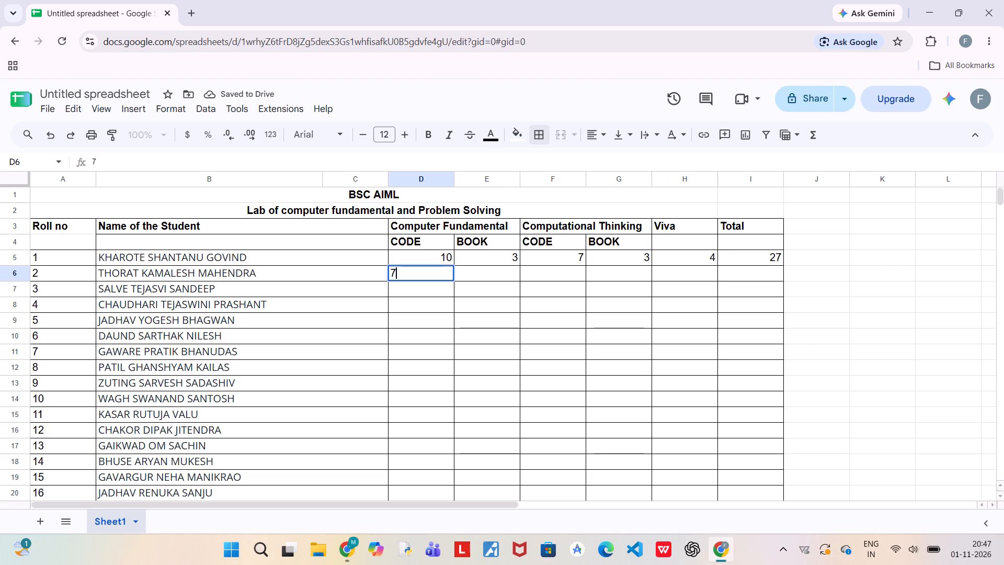
{"action": "key", "text": "Right"}
{"action": "key", "text": "3"}
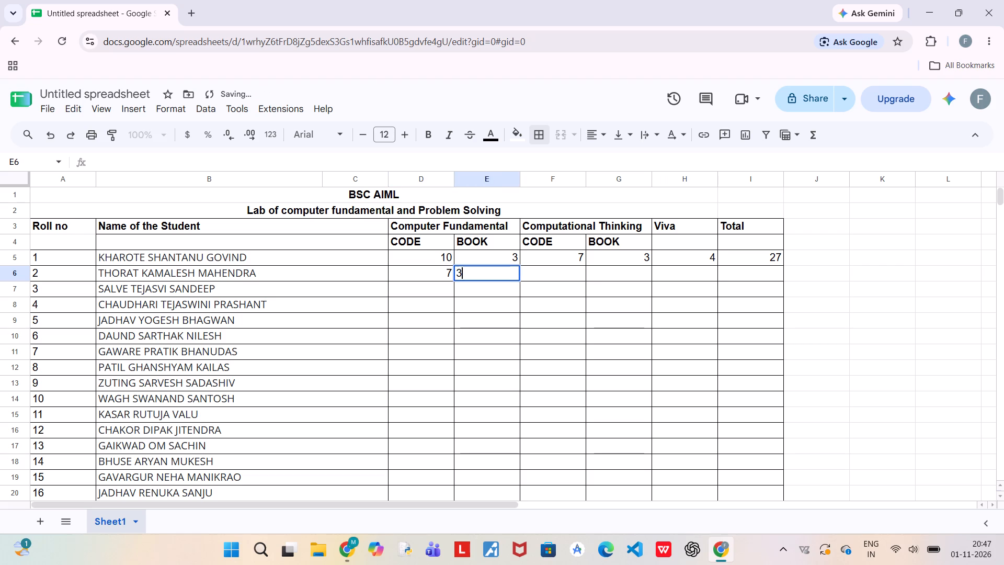
{"action": "key", "text": "Right"}
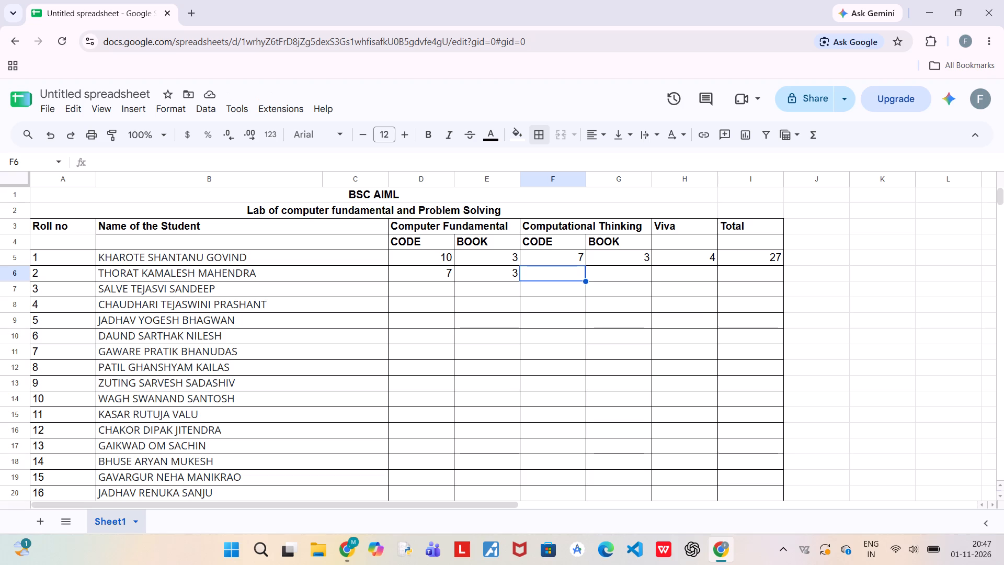
{"action": "key", "text": "7"}
{"action": "key", "text": "Right"}
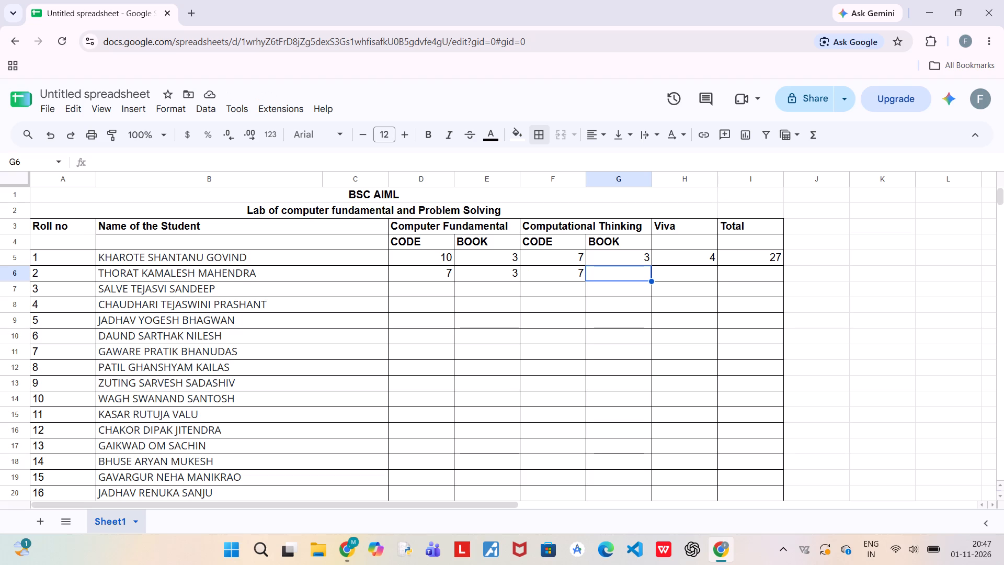
{"action": "key", "text": "3"}
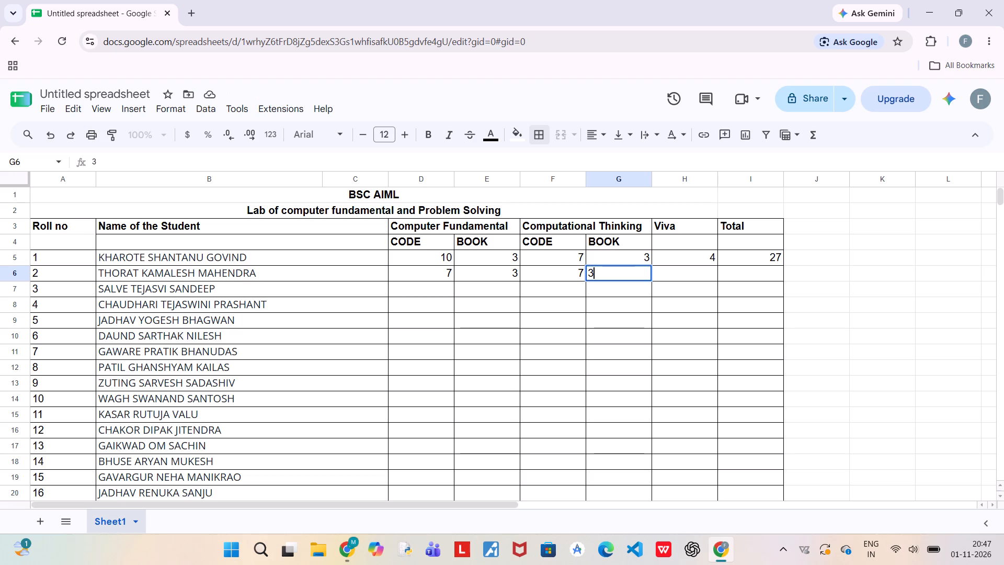
{"action": "key", "text": "Right"}
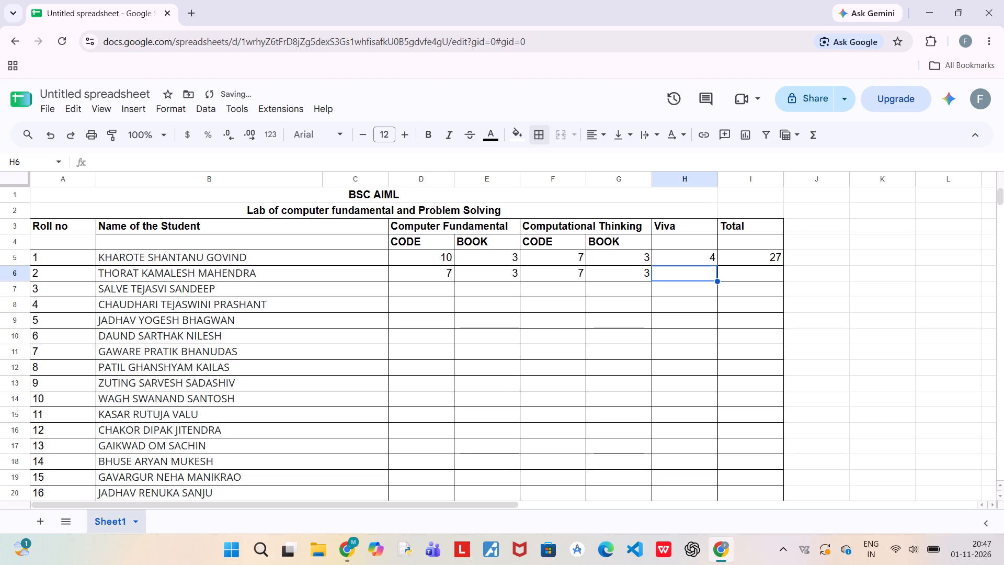
{"action": "key", "text": "3"}
{"action": "key", "text": "Right"}
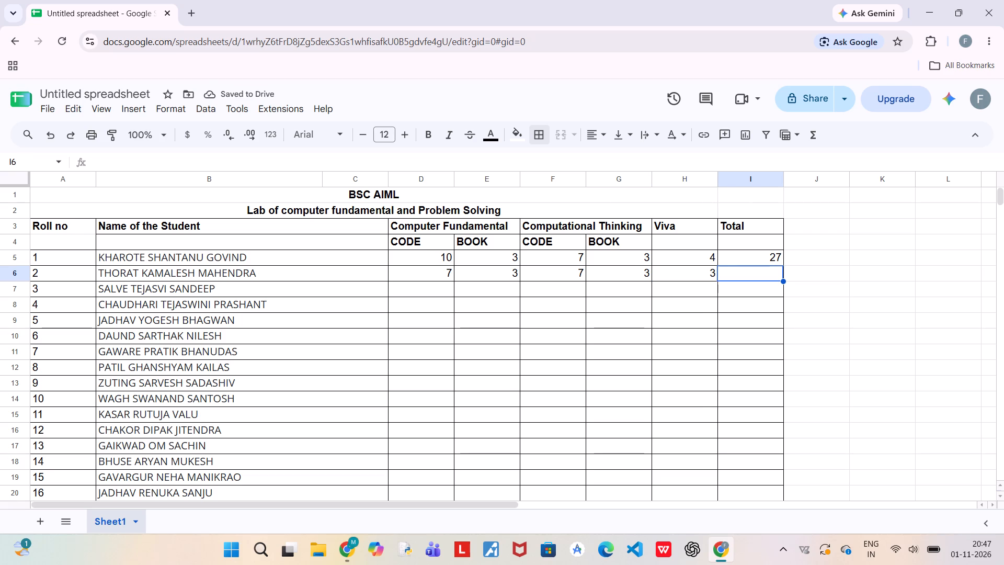
{"action": "type", "text": "23"}
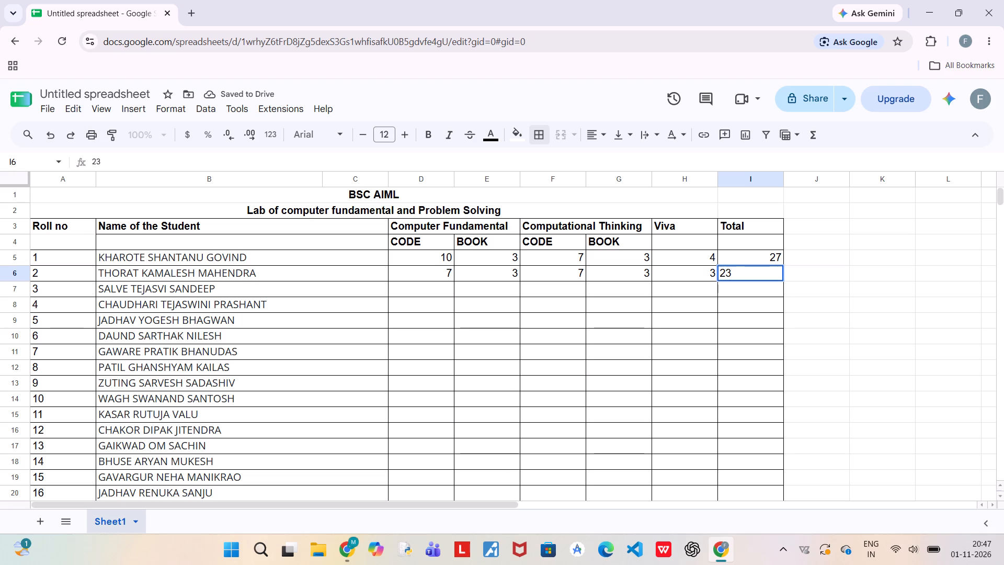
{"action": "key", "text": "Down"}
Enter roll number 3's marks in D7:I7: CODE 10, BOOK 5, CODE 10, BOOK 5, Viva 3 and Total 33.
{"action": "key", "text": "Left"}
{"action": "key", "text": "Left"}
{"action": "key", "text": "Left"}
{"action": "key", "text": "Left"}
{"action": "key", "text": "Left"}
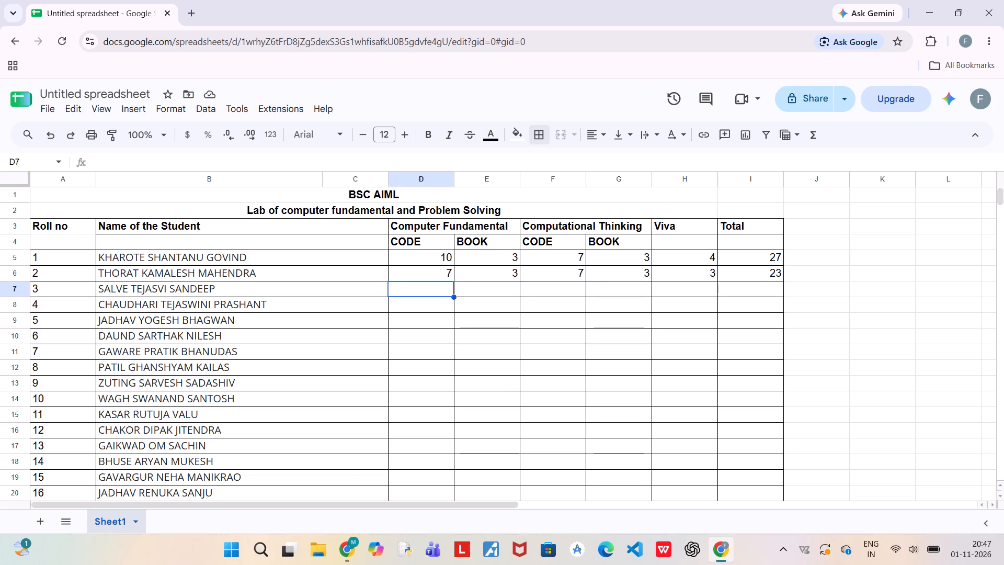
{"action": "type", "text": "10"}
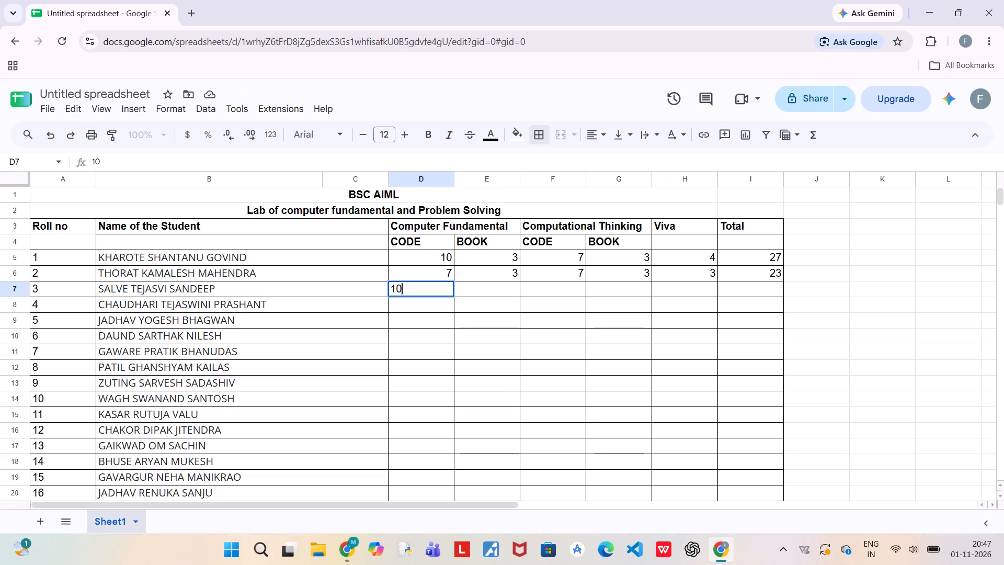
{"action": "key", "text": "Right"}
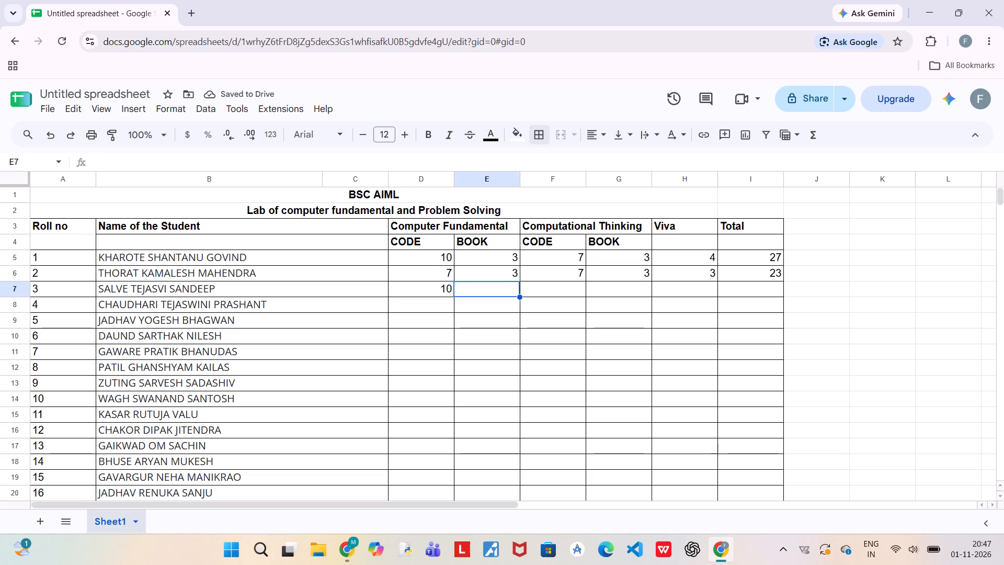
{"action": "key", "text": "5"}
{"action": "key", "text": "Right"}
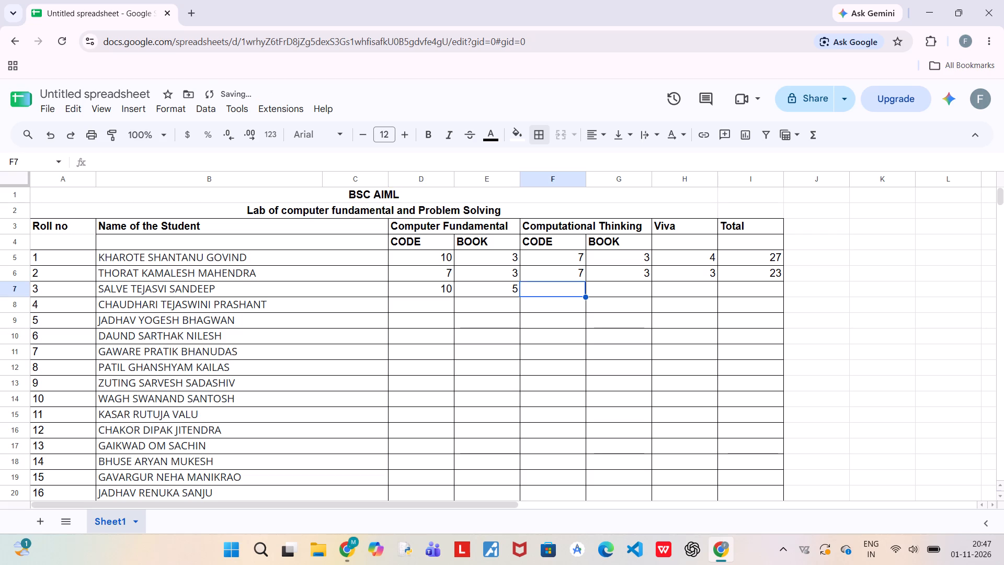
{"action": "type", "text": "10"}
{"action": "key", "text": "Right"}
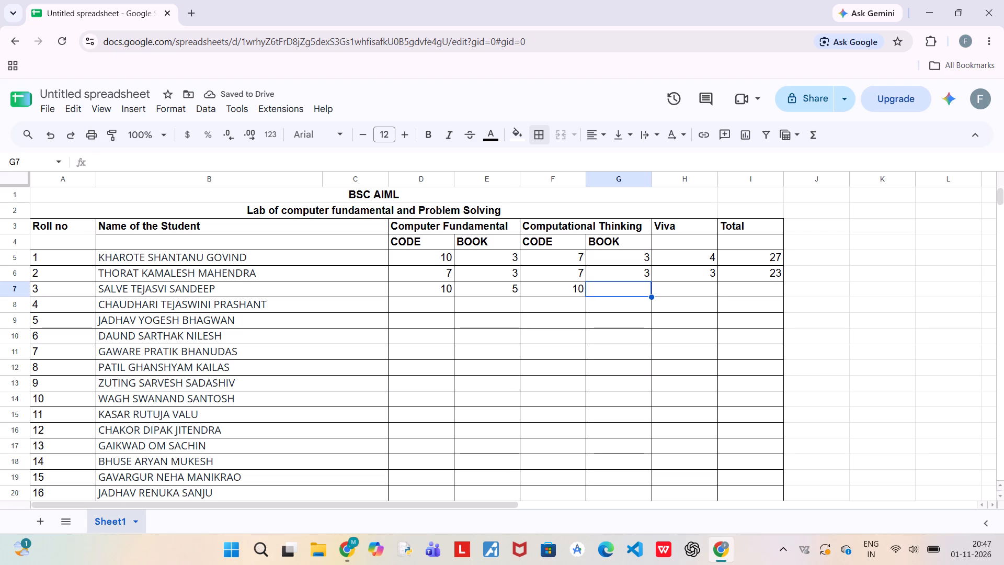
{"action": "key", "text": "5"}
{"action": "key", "text": "Right"}
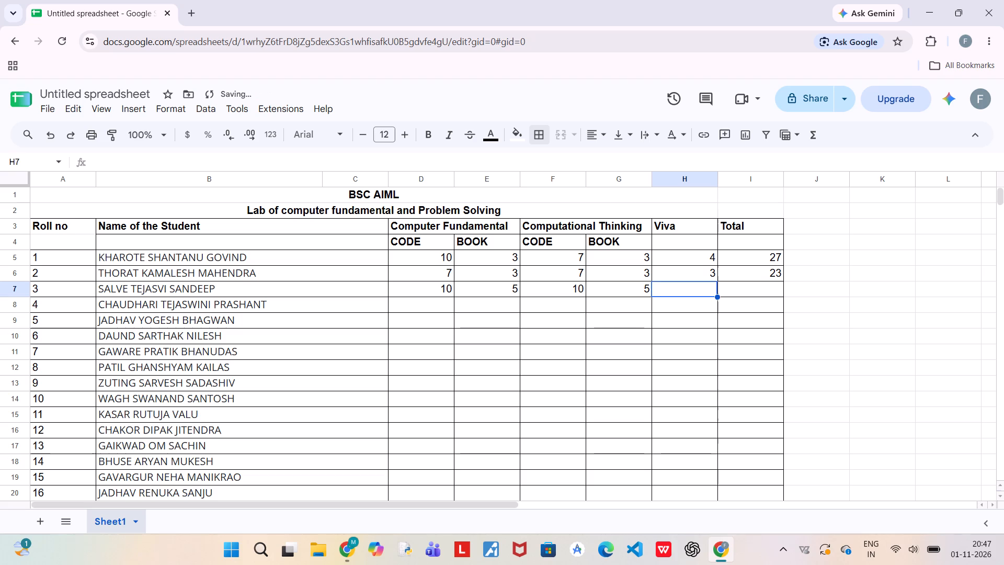
{"action": "key", "text": "3"}
{"action": "key", "text": "Right"}
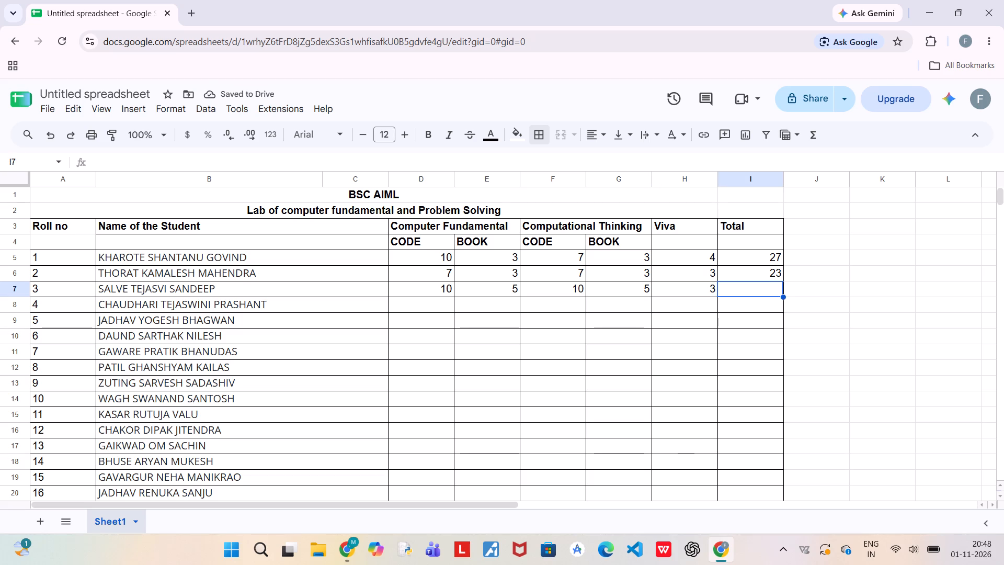
{"action": "type", "text": "33"}
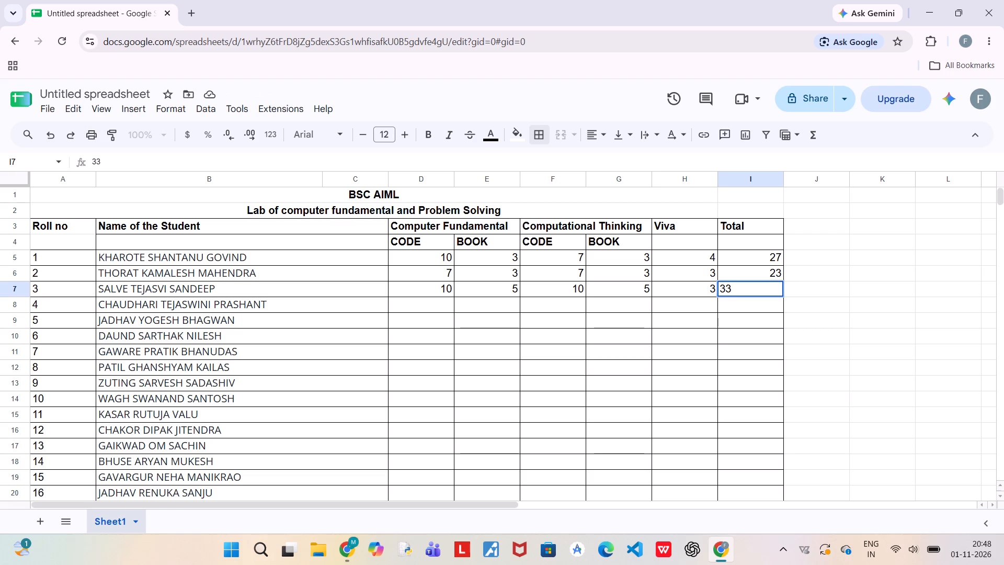
{"action": "key", "text": "Down"}
Enter a Computer Fundamental CODE mark of 10 for each of roll numbers 4, 5 and 6 in D8:D10.
{"action": "key", "text": "Left"}
{"action": "key", "text": "Left"}
{"action": "key", "text": "Left"}
{"action": "key", "text": "Left"}
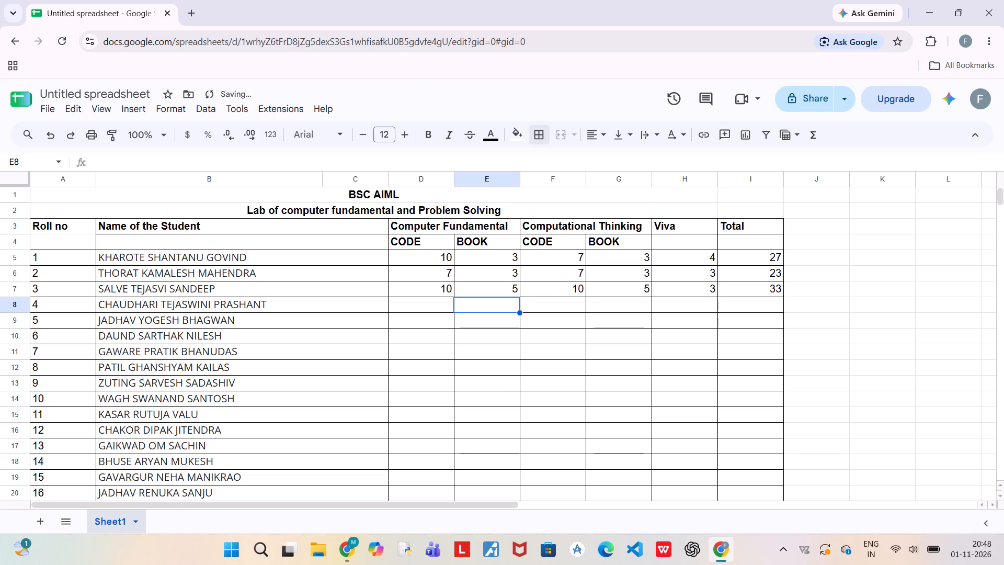
{"action": "key", "text": "Left"}
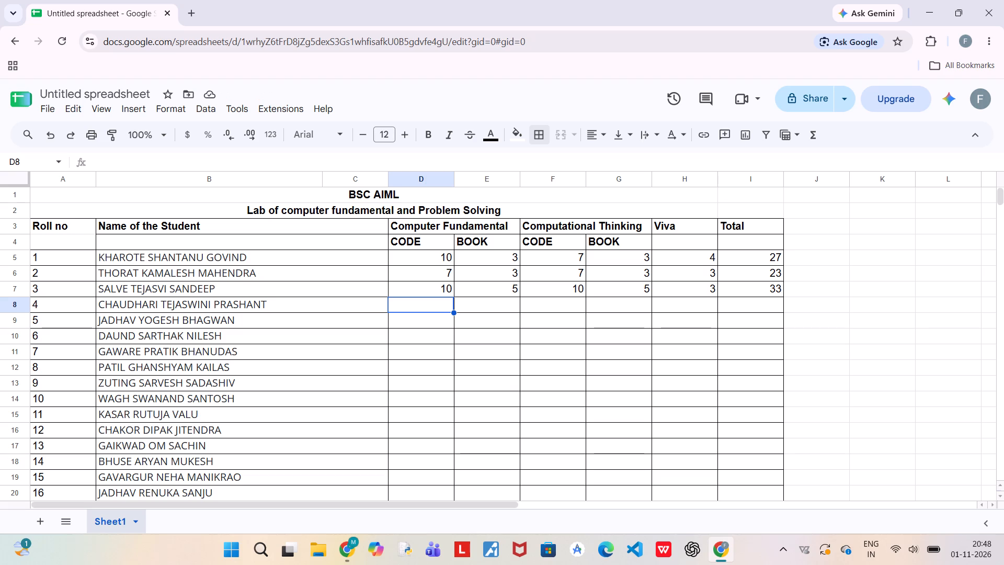
{"action": "type", "text": "10"}
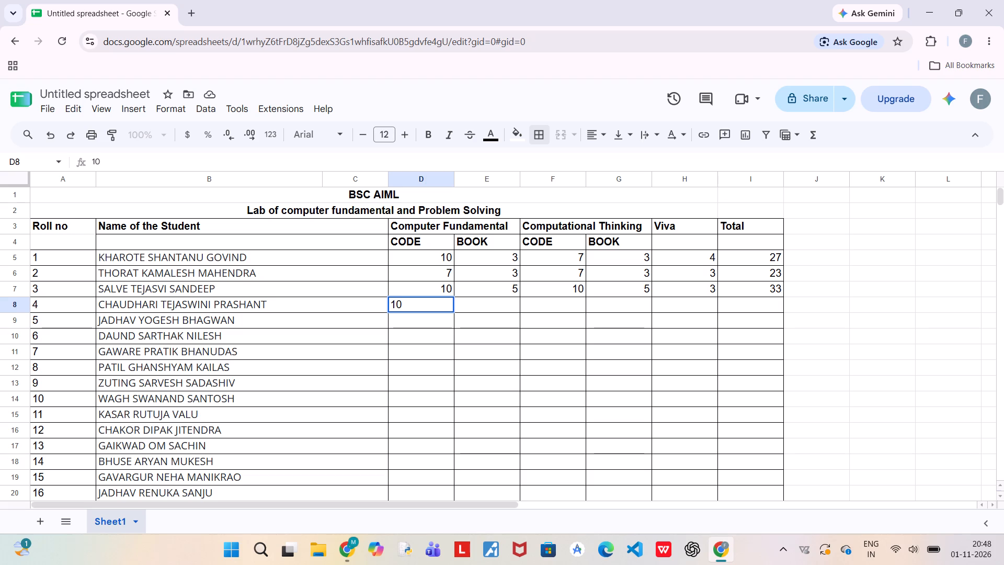
{"action": "key", "text": "Down"}
{"action": "type", "text": "10"}
{"action": "key", "text": "Down"}
{"action": "type", "text": "10"}
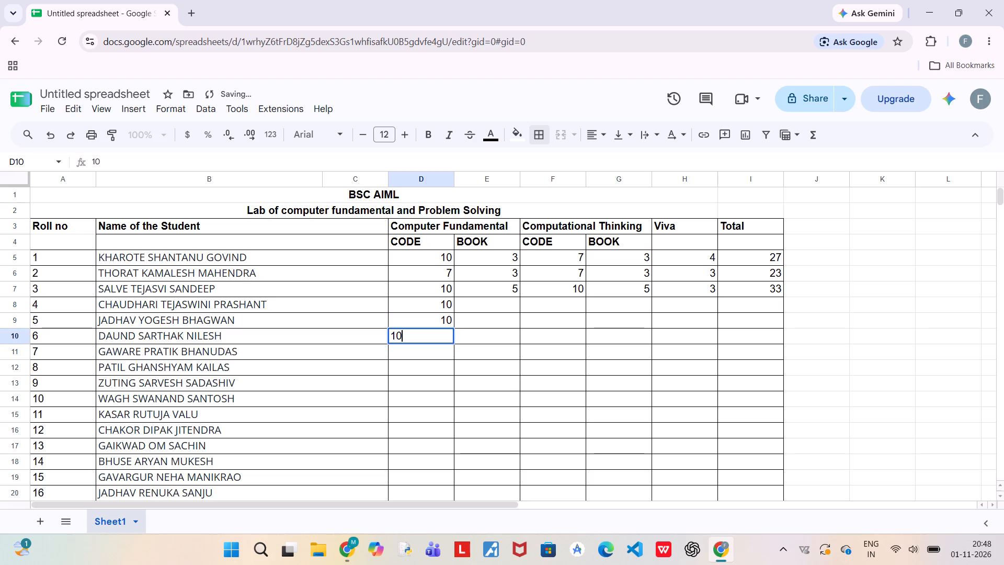
{"action": "key", "text": "Down"}
Enter Computer Fundamental CODE marks 10, 7 and 10 for roll numbers 9, 10 and 11 in D13:D15, leaving rows 11 and 12 blank.
{"action": "key", "text": "Down"}
{"action": "key", "text": "Down"}
{"action": "key", "text": "Up"}
{"action": "key", "text": "Up"}
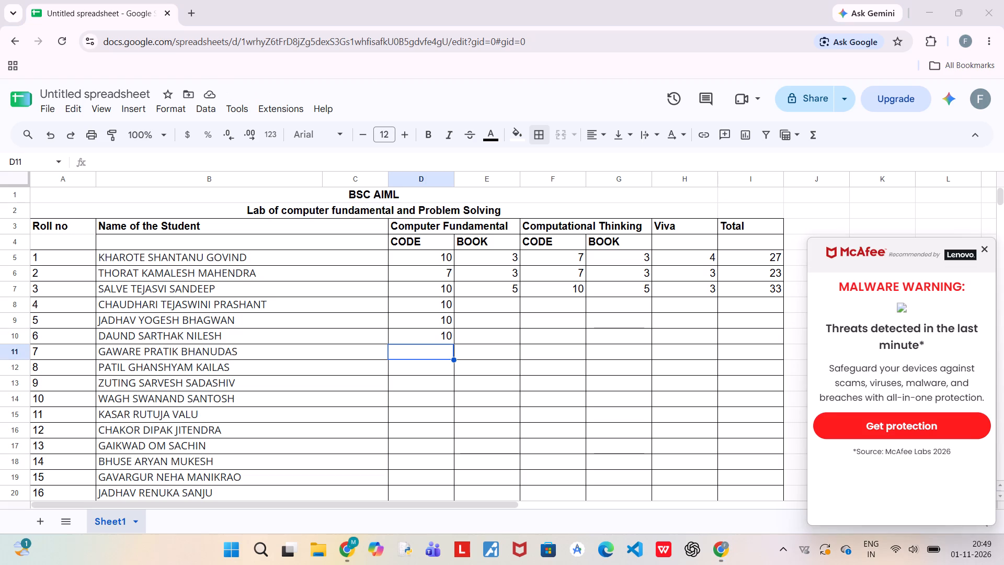
{"action": "key", "text": "Down"}
{"action": "key", "text": "Down"}
{"action": "left_click", "coordinate": [398, 382]}
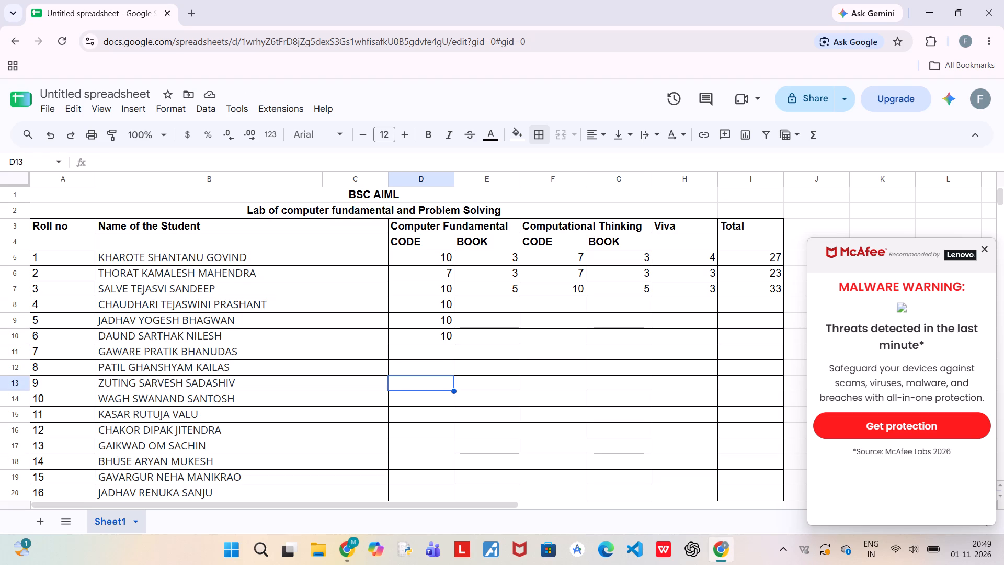
{"action": "type", "text": "10"}
{"action": "key", "text": "Down"}
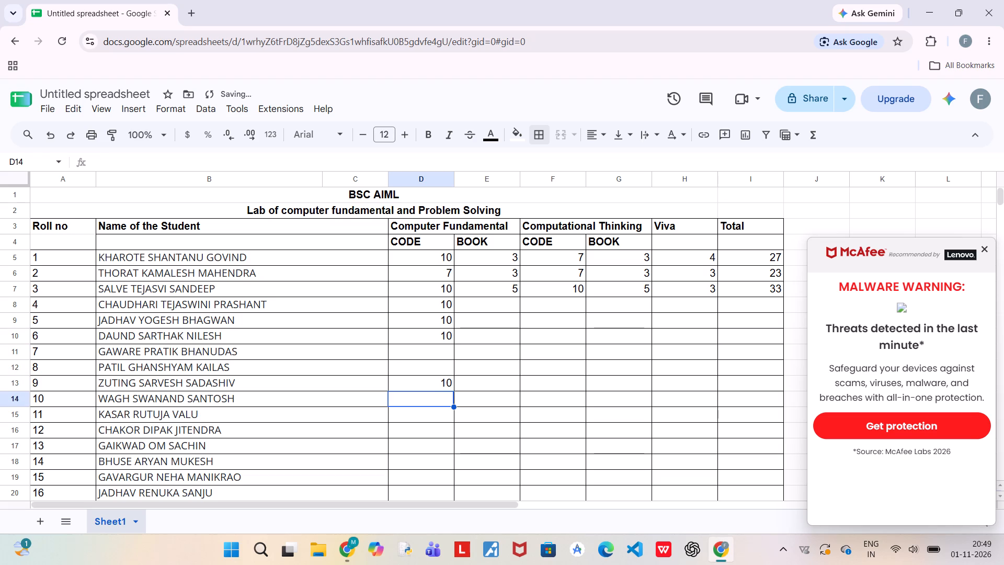
{"action": "key", "text": "7"}
{"action": "key", "text": "Down"}
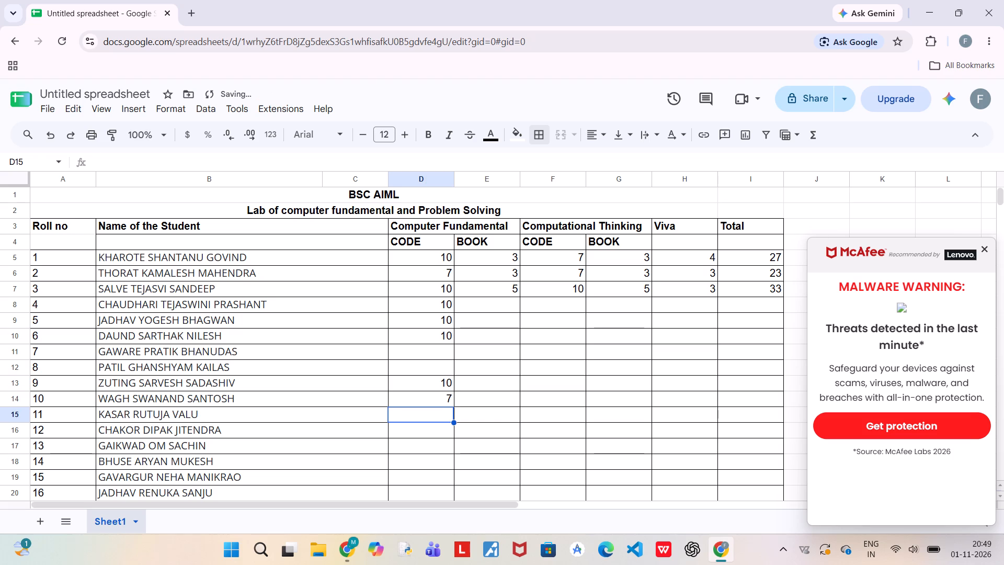
{"action": "type", "text": "10"}
{"action": "key", "text": "Down"}
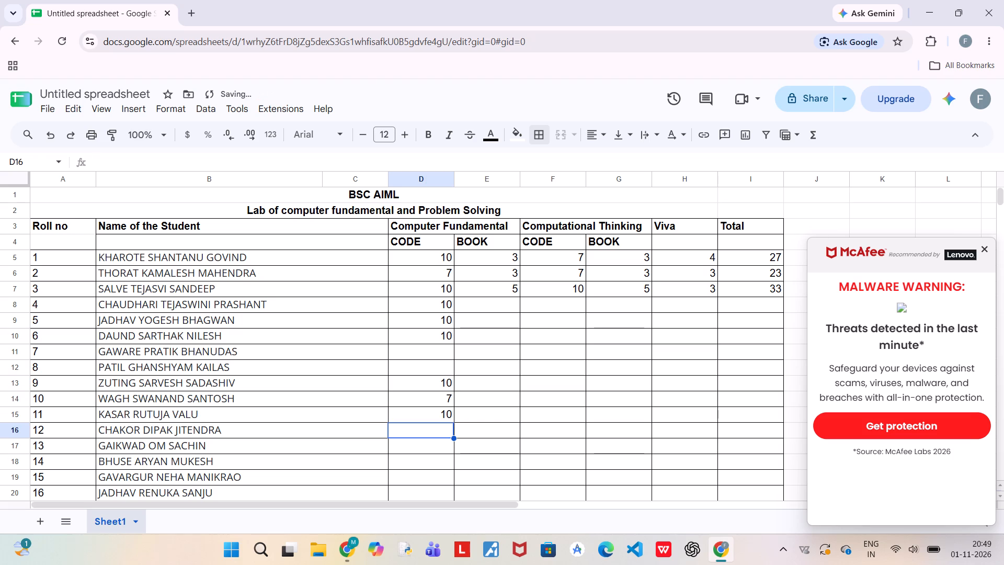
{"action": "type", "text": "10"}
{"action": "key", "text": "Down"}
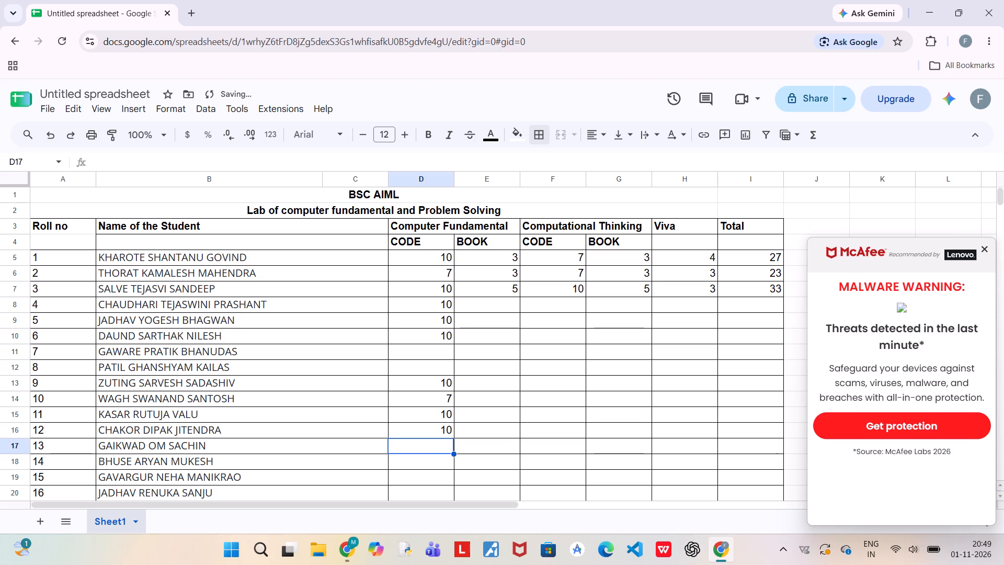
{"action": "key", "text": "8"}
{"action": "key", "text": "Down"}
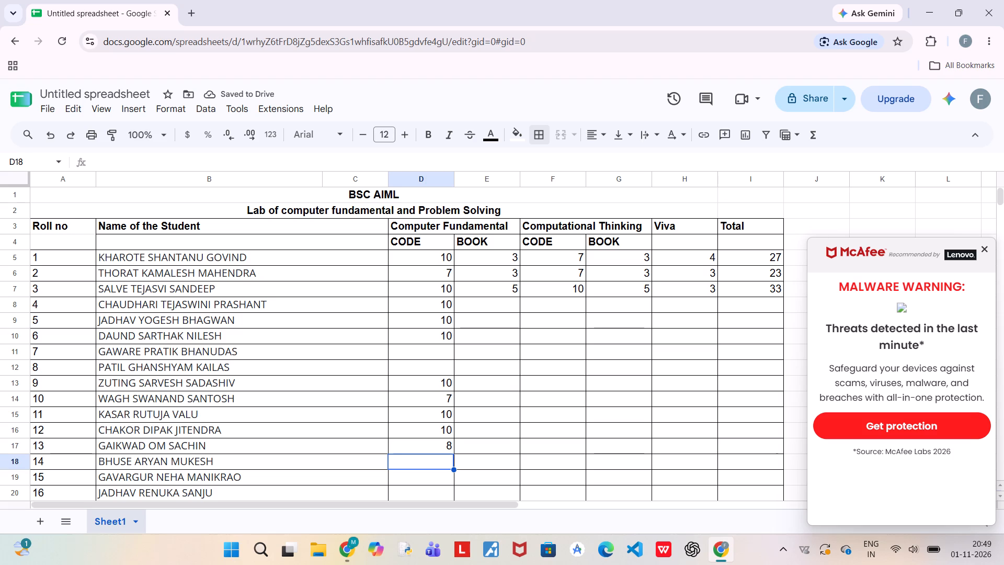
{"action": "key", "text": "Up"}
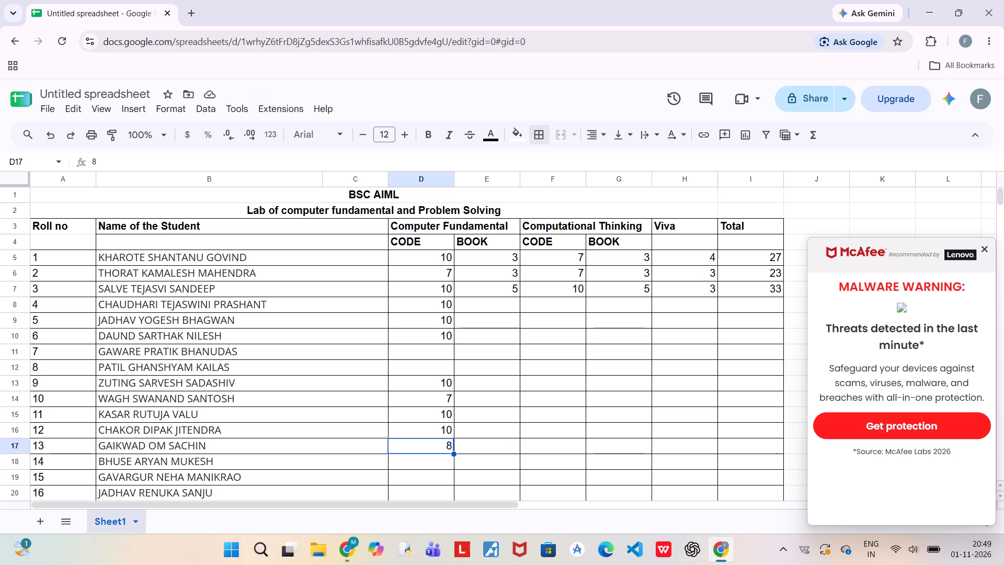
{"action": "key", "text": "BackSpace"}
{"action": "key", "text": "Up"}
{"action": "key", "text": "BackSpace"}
Enter Computer Fundamental CODE marks of 8 for roll number 12 and 10 for 14, 15 and 16, leaving D17 blank.
{"action": "key", "text": "8"}
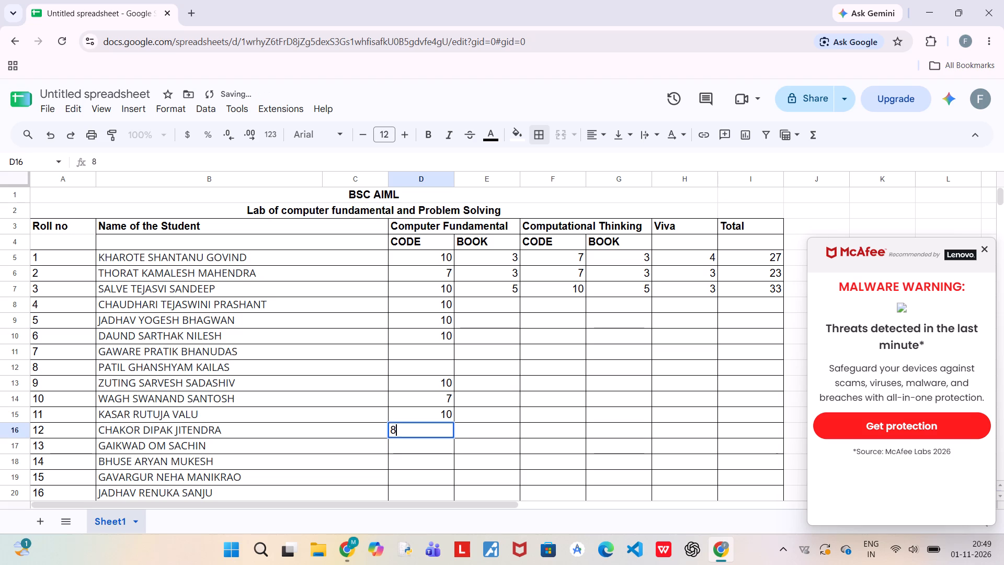
{"action": "key", "text": "Down"}
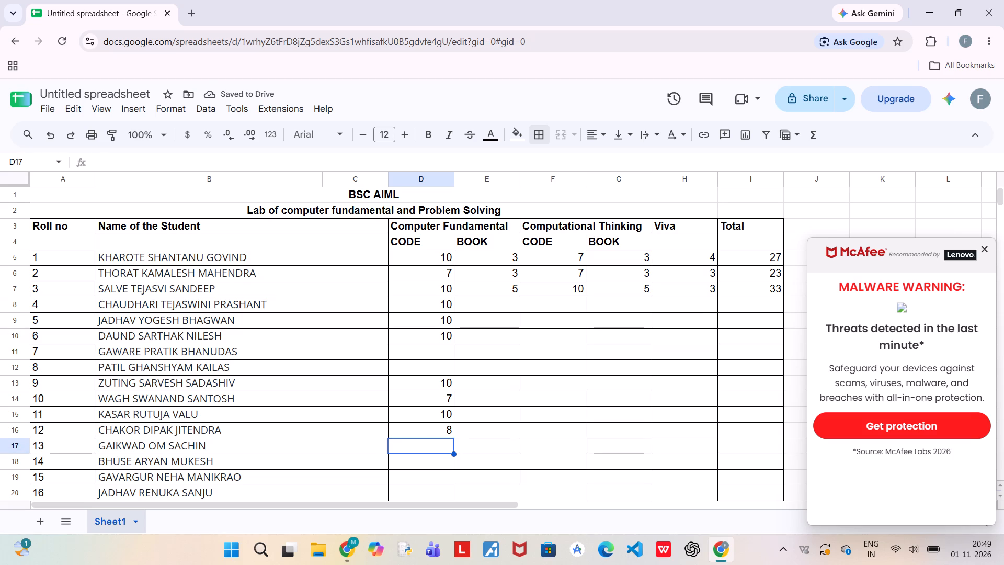
{"action": "key", "text": "Down"}
{"action": "type", "text": "10"}
{"action": "key", "text": "Down"}
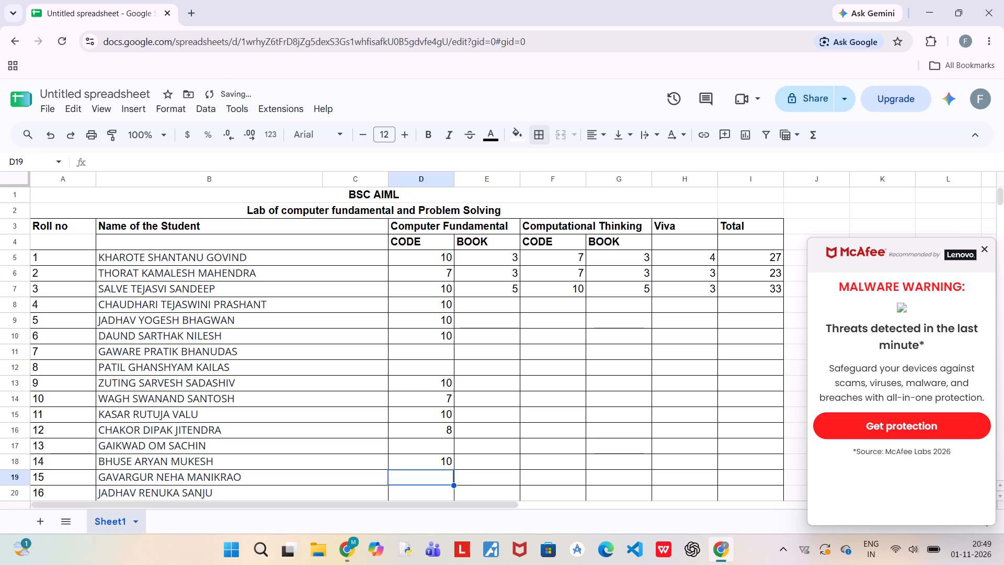
{"action": "type", "text": "10"}
{"action": "key", "text": "Down"}
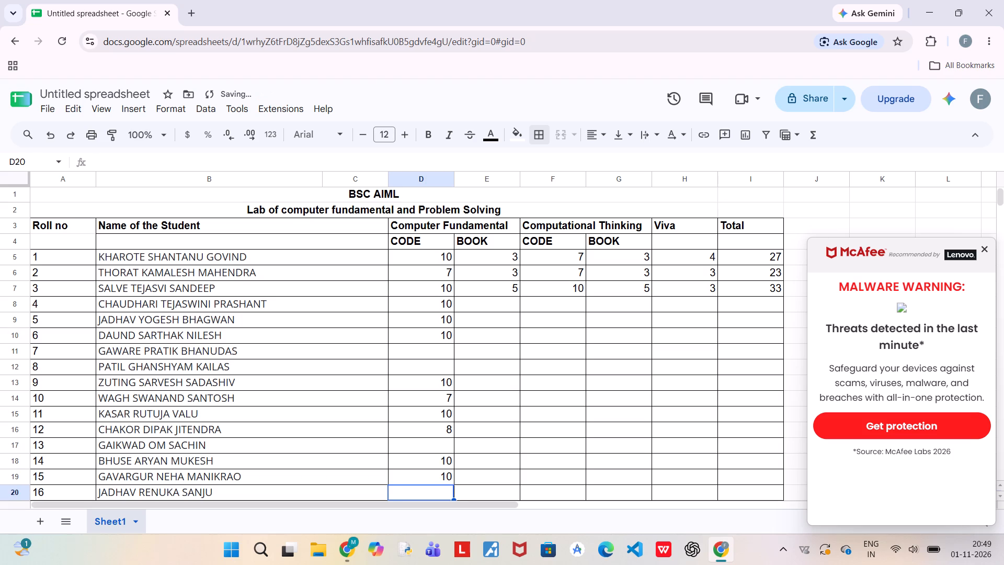
{"action": "type", "text": "10"}
{"action": "key", "text": "Down"}
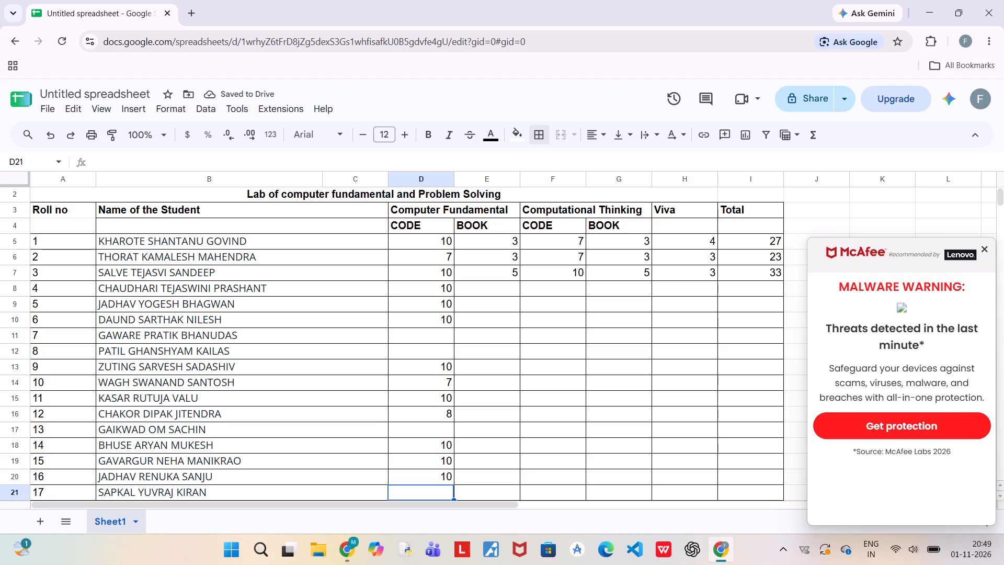
Enter CODE marks 10, 7, 10, 10 and 10 for roll numbers 18 to 22 in D22:D26, leaving roll number 17 blank.
{"action": "key", "text": "Down"}
{"action": "type", "text": "10"}
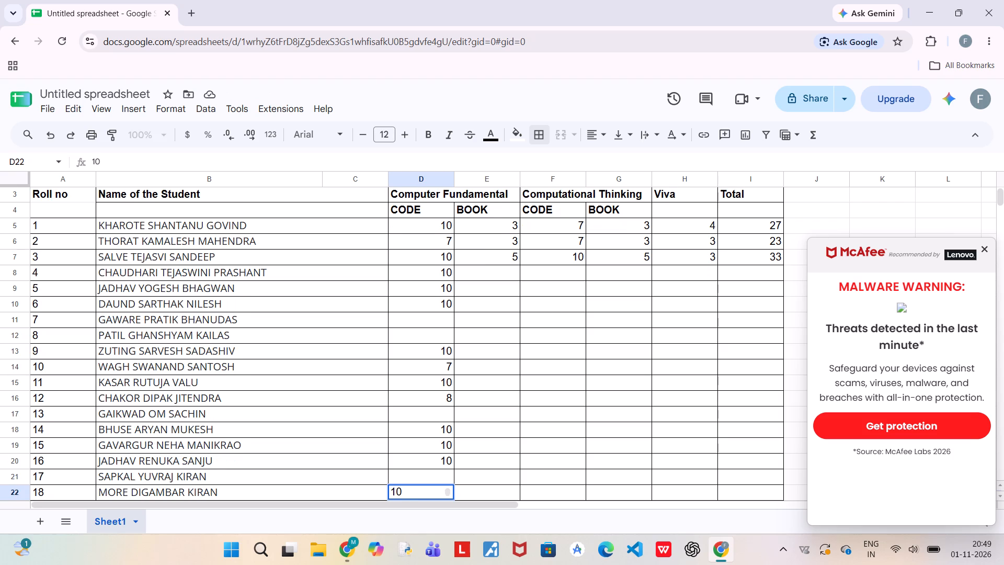
{"action": "key", "text": "Down"}
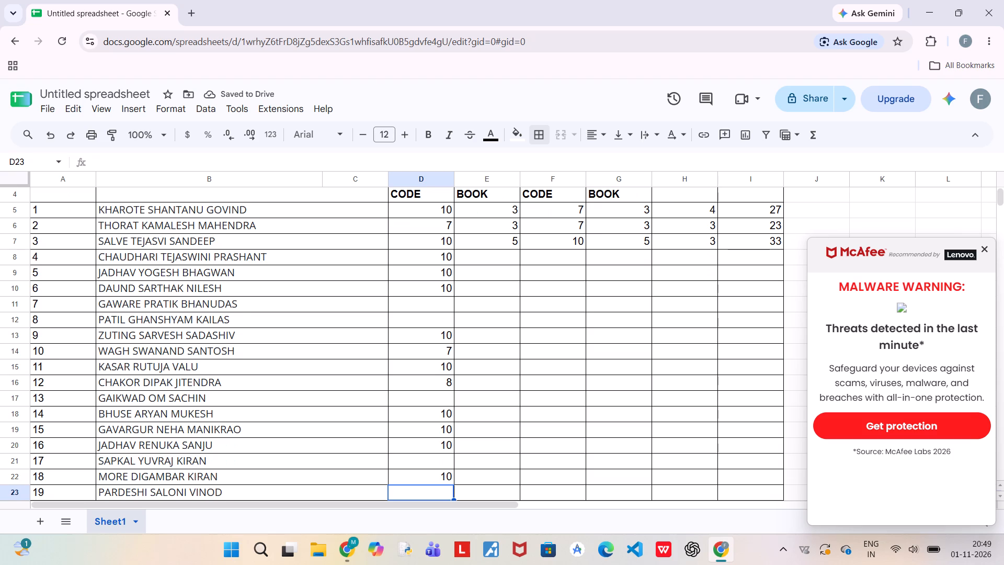
{"action": "key", "text": "7"}
{"action": "key", "text": "Down"}
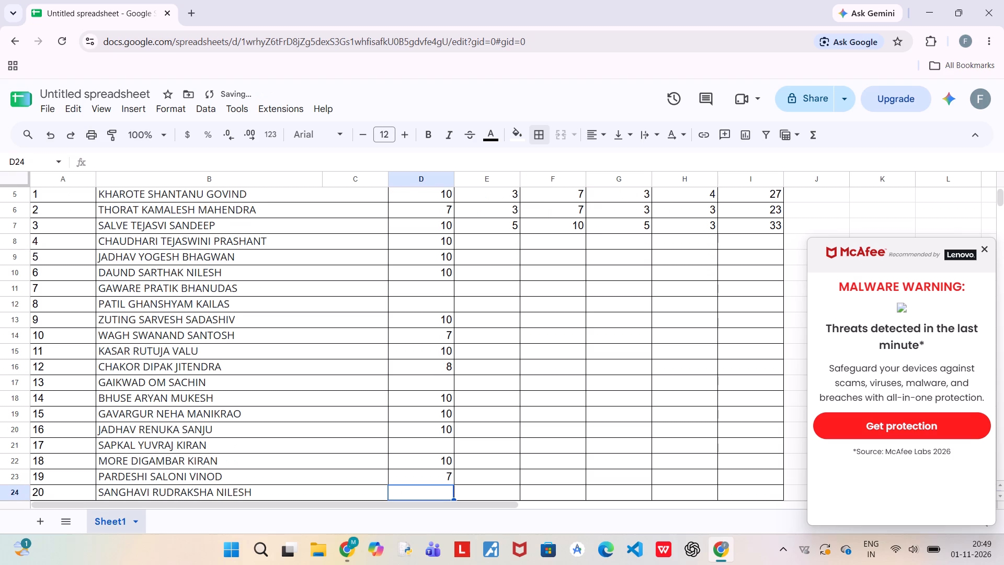
{"action": "type", "text": "10"}
{"action": "key", "text": "Down"}
{"action": "type", "text": "10"}
{"action": "key", "text": "Down"}
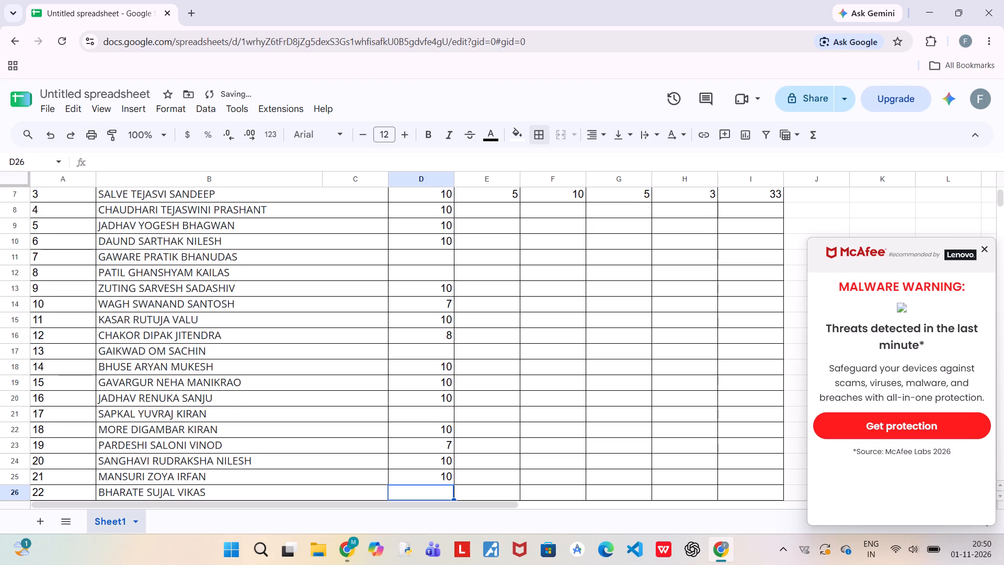
{"action": "type", "text": "10"}
{"action": "key", "text": "Down"}
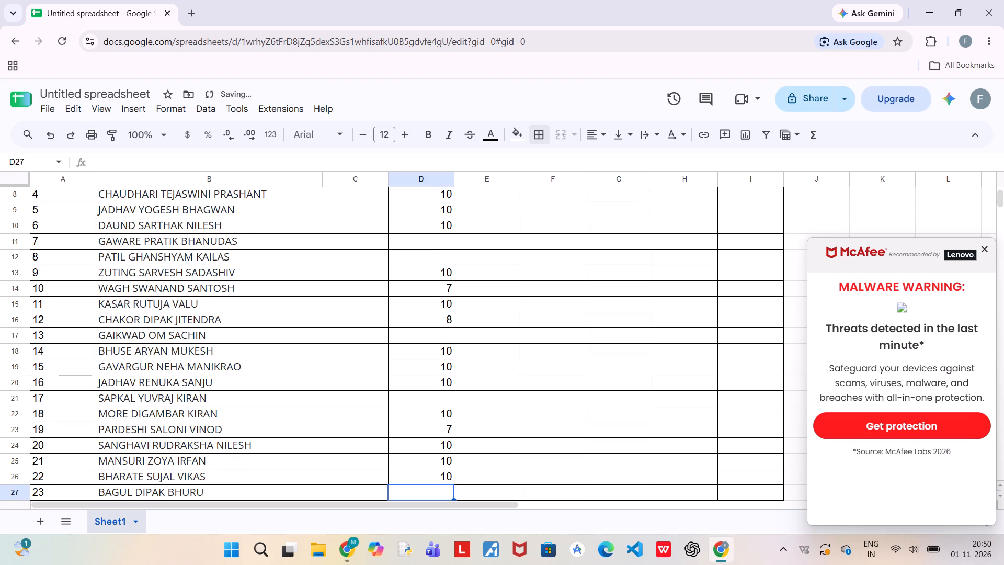
Enter CODE marks 7, 10 and 7 for roll numbers 24, 26 and 28 in column D, leaving 23, 25 and 27 blank.
{"action": "key", "text": "Down"}
{"action": "key", "text": "7"}
{"action": "key", "text": "Down"}
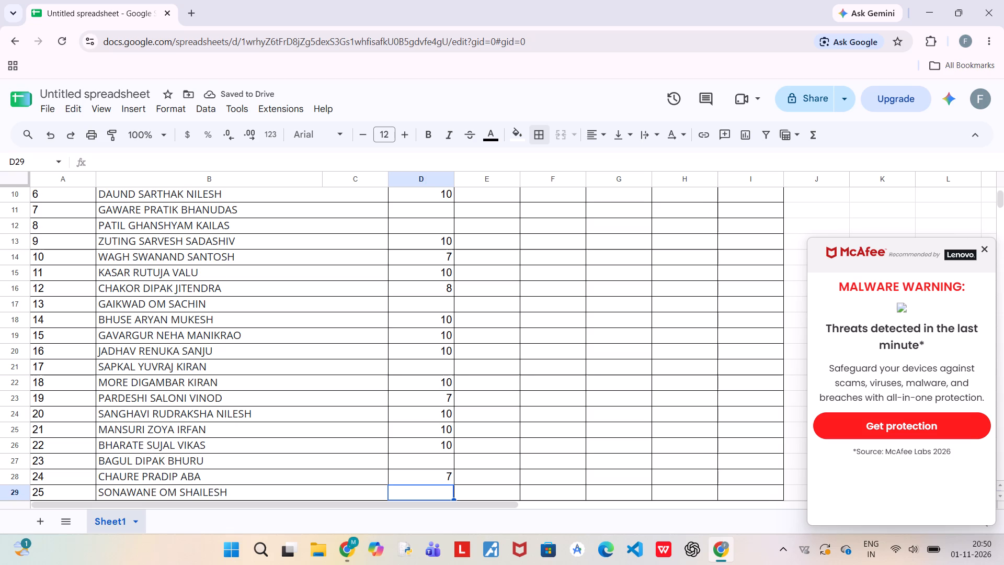
{"action": "key", "text": "Down"}
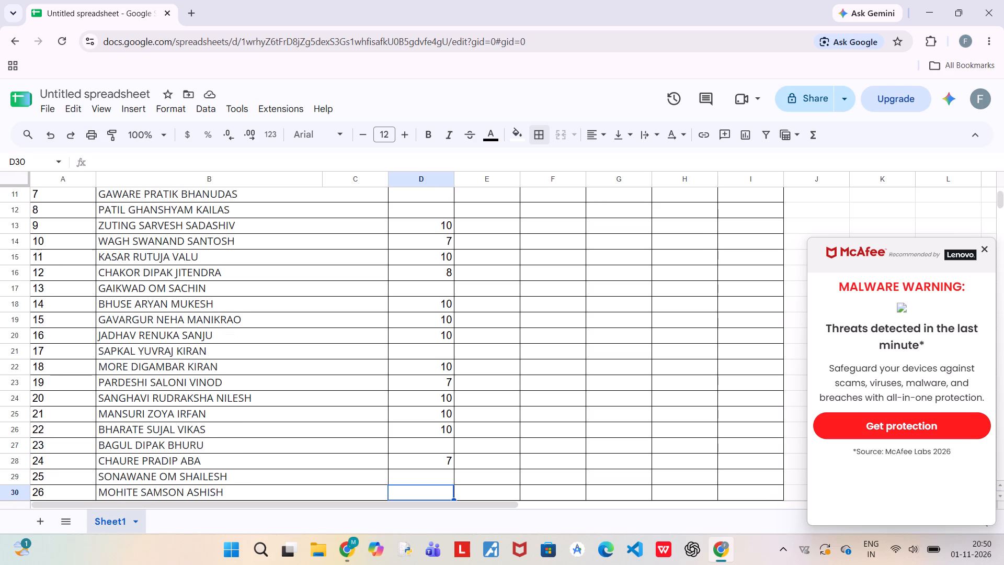
{"action": "type", "text": "10"}
{"action": "key", "text": "Down"}
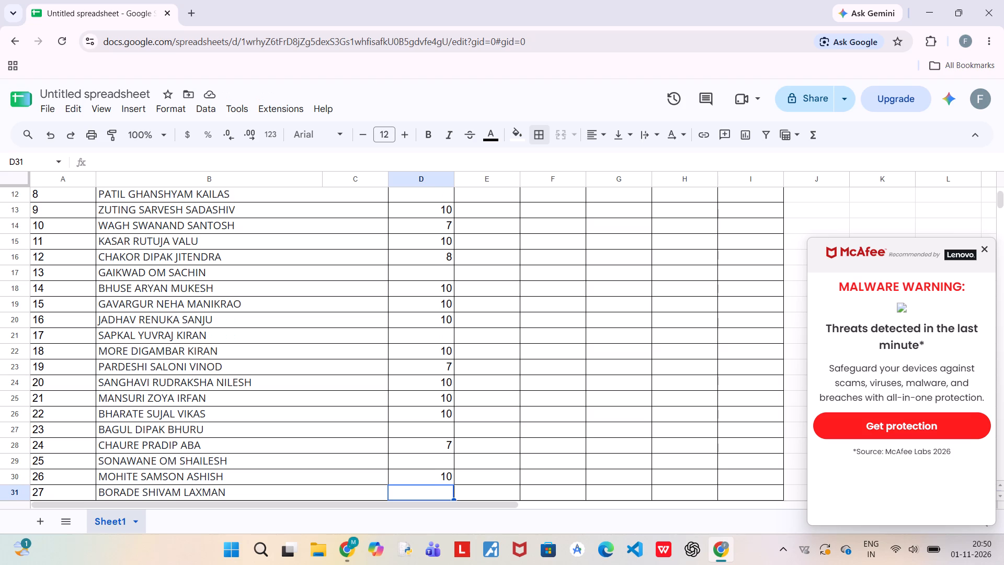
{"action": "key", "text": "Down"}
{"action": "key", "text": "7"}
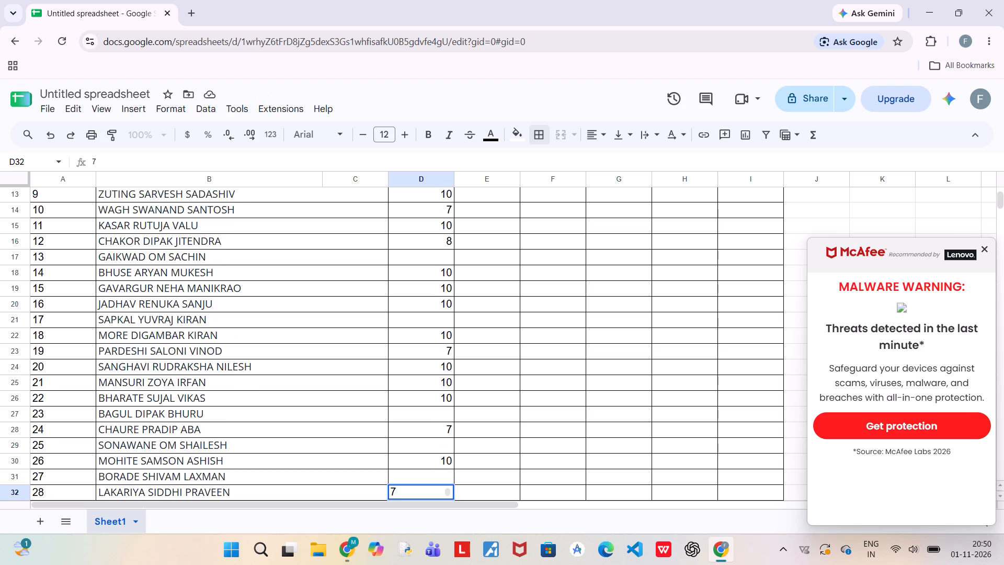
{"action": "key", "text": "Down"}
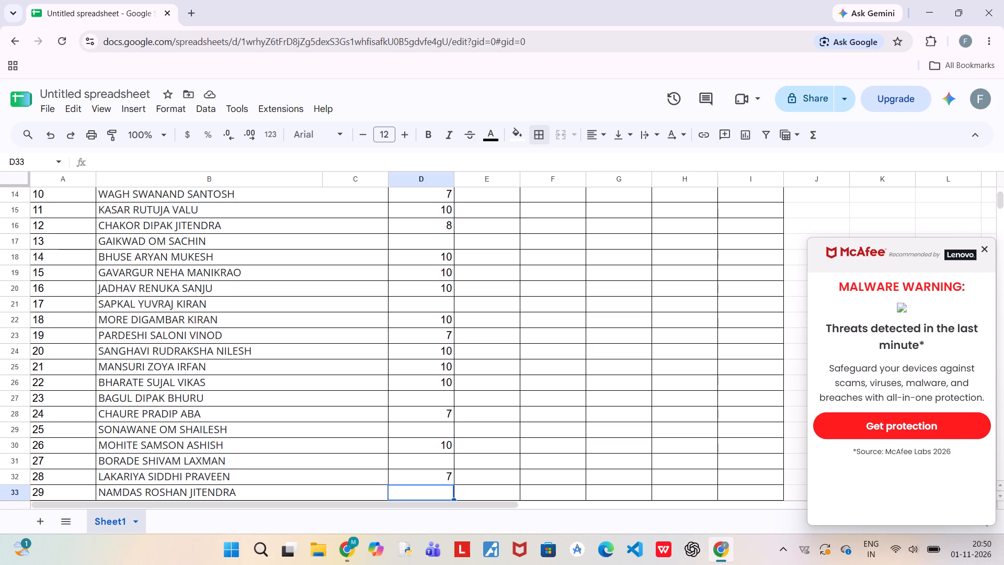
Enter CODE marks of 10 for roll numbers 31, 32 and 34 and 7 for 35 in column D, leaving 29, 30 and 33 blank.
{"action": "key", "text": "Down"}
{"action": "key", "text": "Down"}
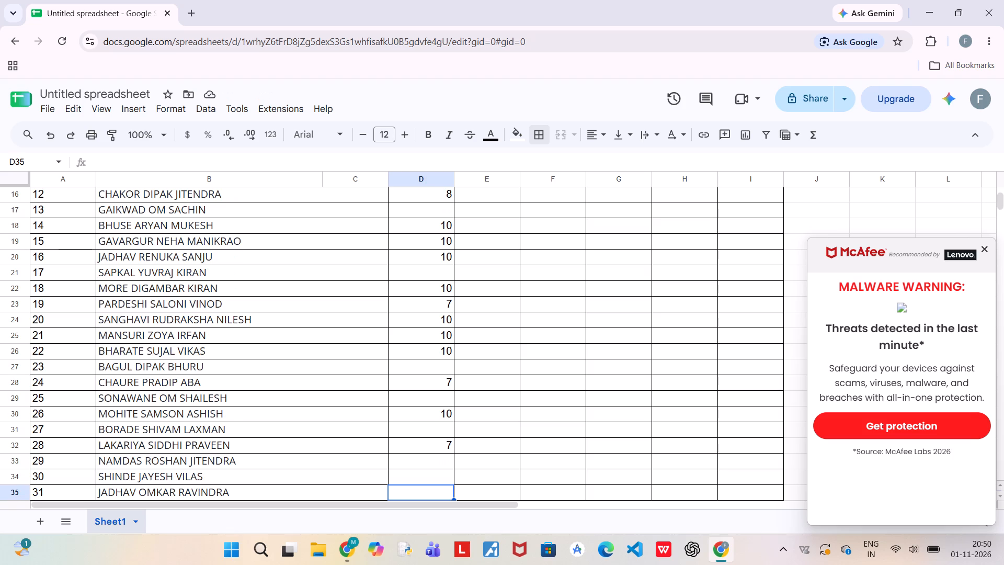
{"action": "key", "text": "1"}
{"action": "key", "text": "0"}
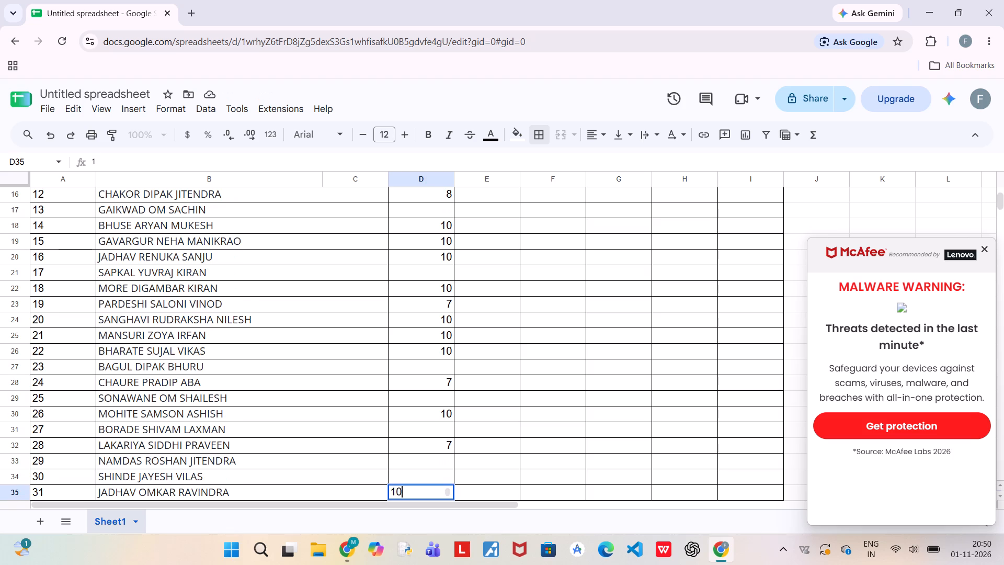
{"action": "key", "text": "Down"}
{"action": "type", "text": "10"}
{"action": "key", "text": "Down"}
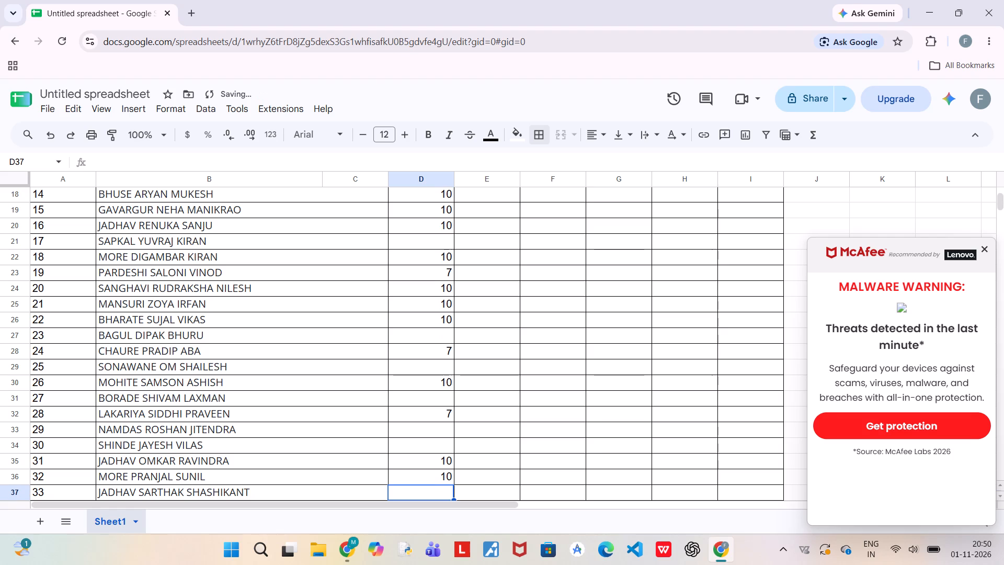
{"action": "key", "text": "Down"}
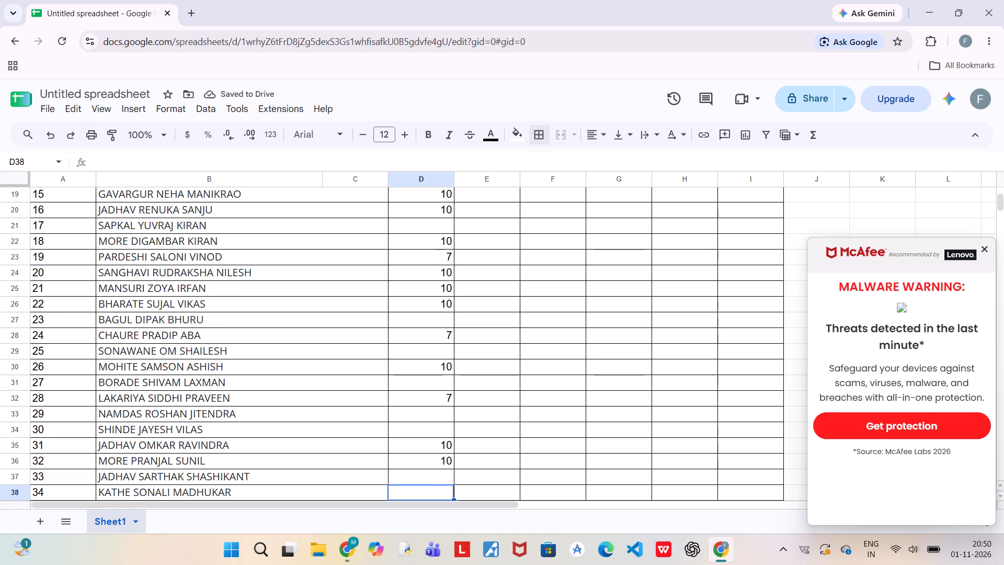
{"action": "key", "text": "1"}
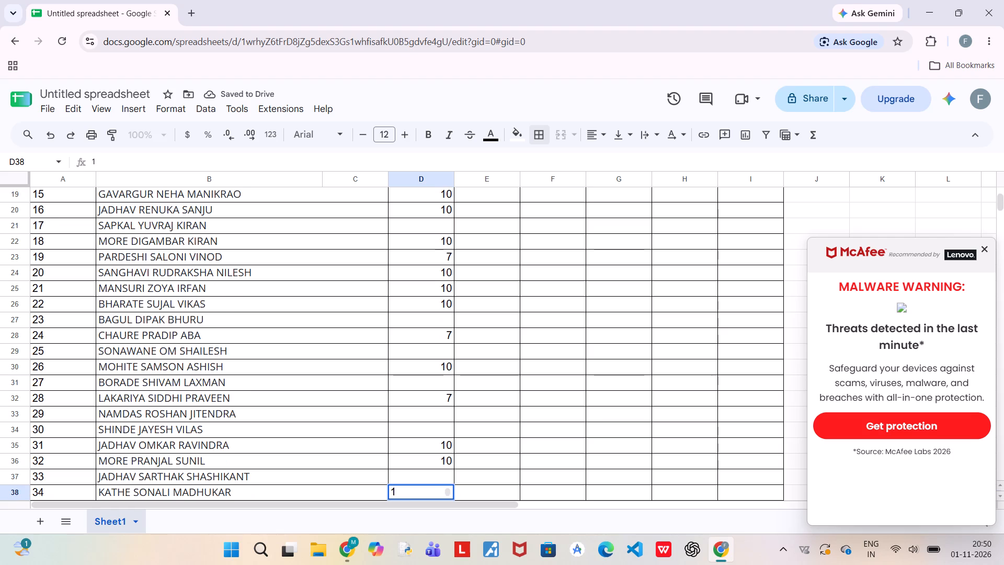
{"action": "key", "text": "0"}
{"action": "key", "text": "Down"}
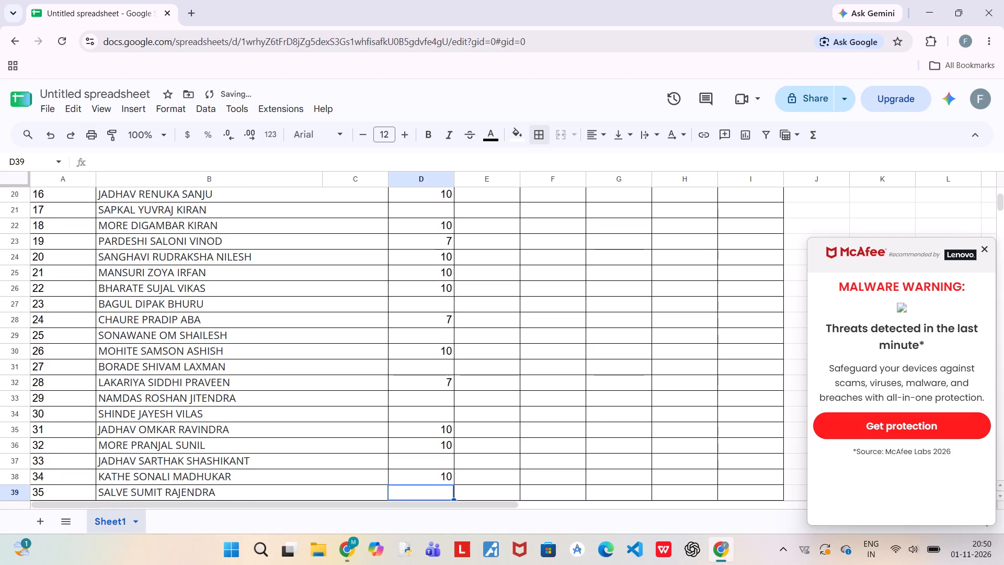
{"action": "key", "text": "7"}
{"action": "key", "text": "Down"}
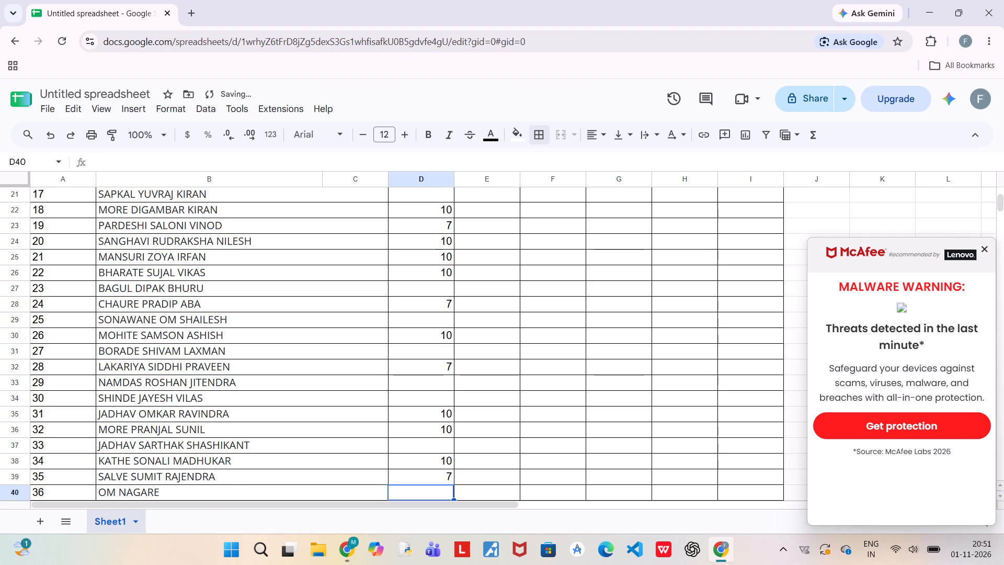
Enter roll number 36's marks in D40:I40: CODE 10, BOOK 3, CODE 10, BOOK 3, Viva 5 and Total 31.
{"action": "type", "text": "10"}
{"action": "key", "text": "Right"}
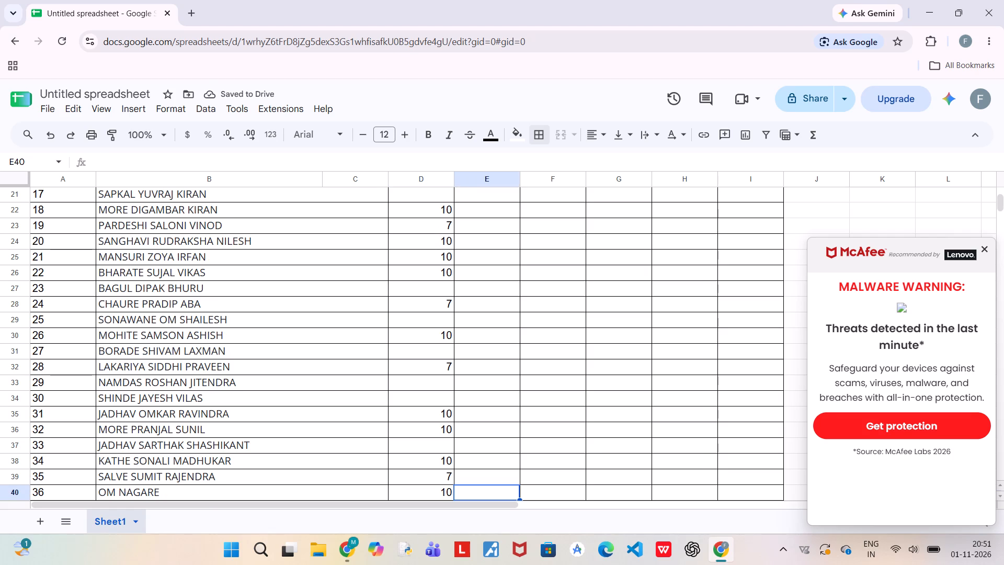
{"action": "key", "text": "2"}
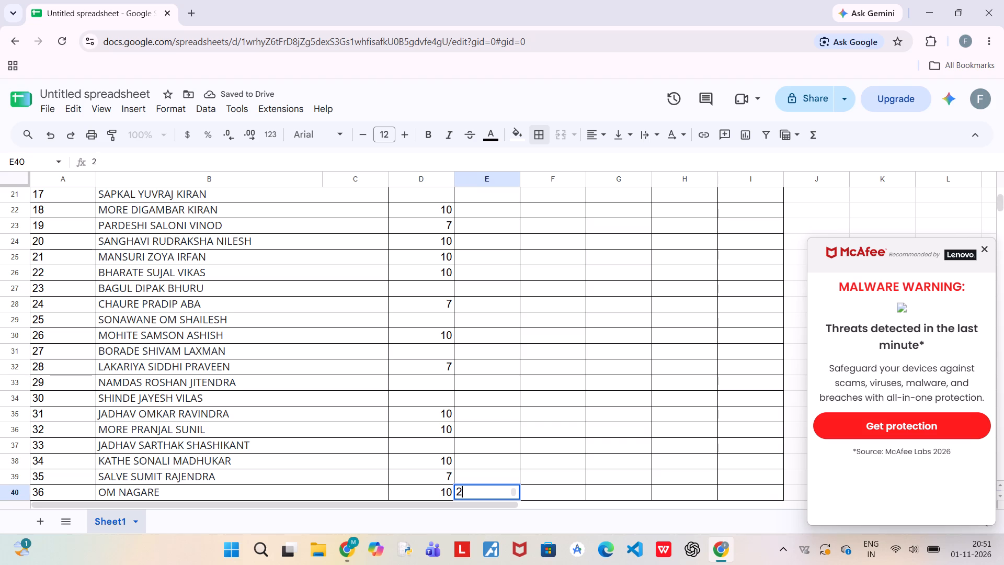
{"action": "key", "text": "Right"}
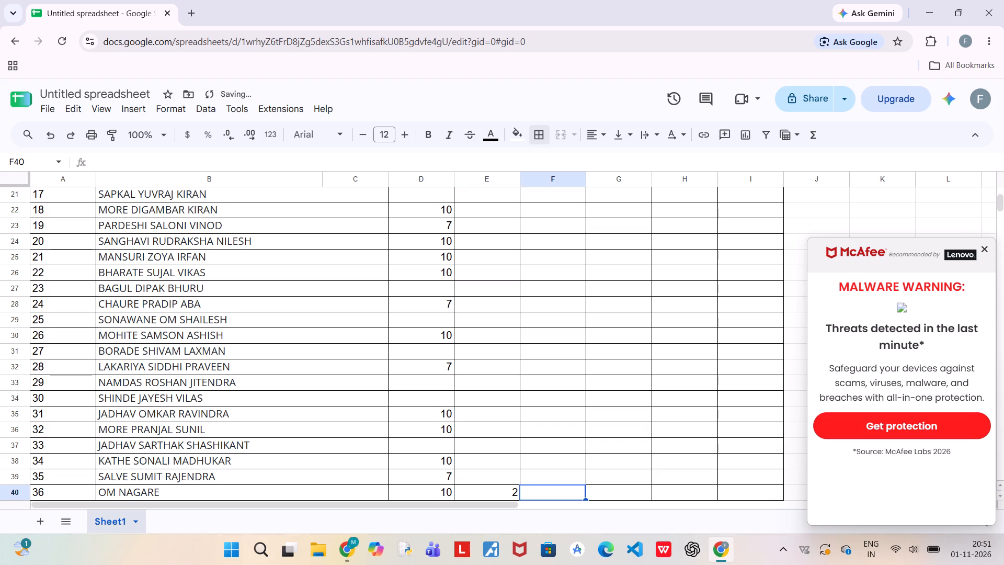
{"action": "key", "text": "Left"}
{"action": "key", "text": "BackSpace"}
{"action": "key", "text": "3"}
{"action": "key", "text": "Right"}
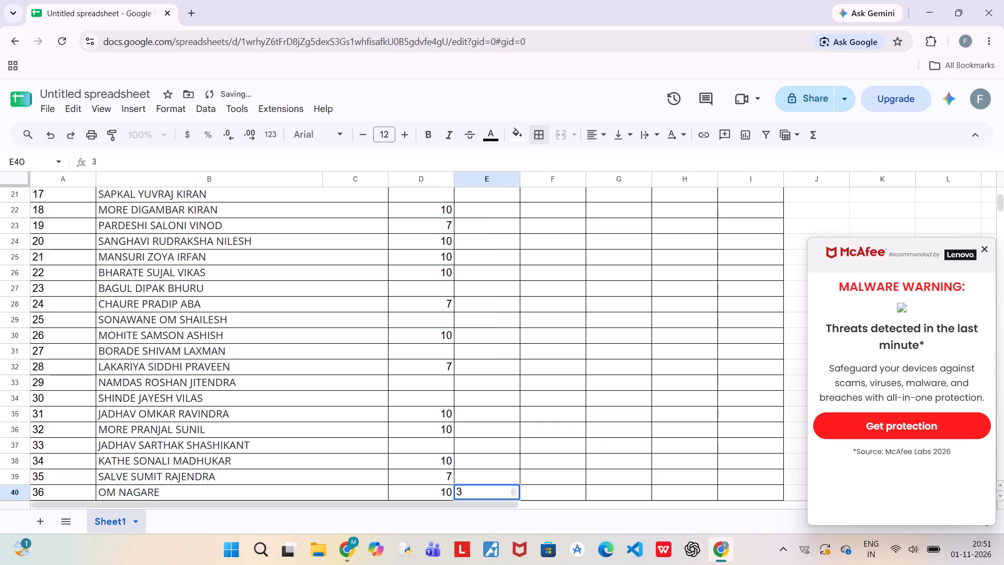
{"action": "type", "text": "10"}
{"action": "key", "text": "Right"}
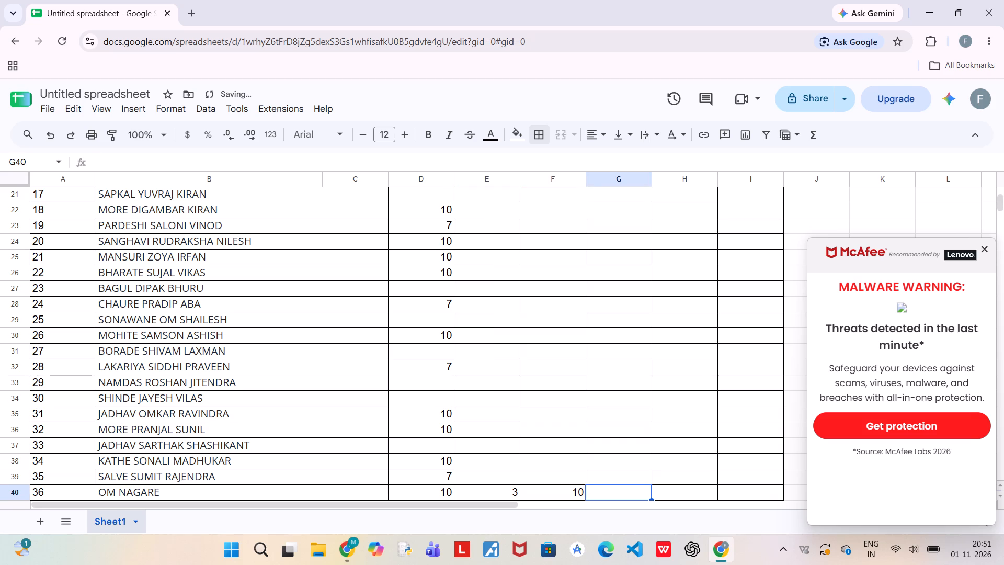
{"action": "key", "text": "3"}
{"action": "key", "text": "Right"}
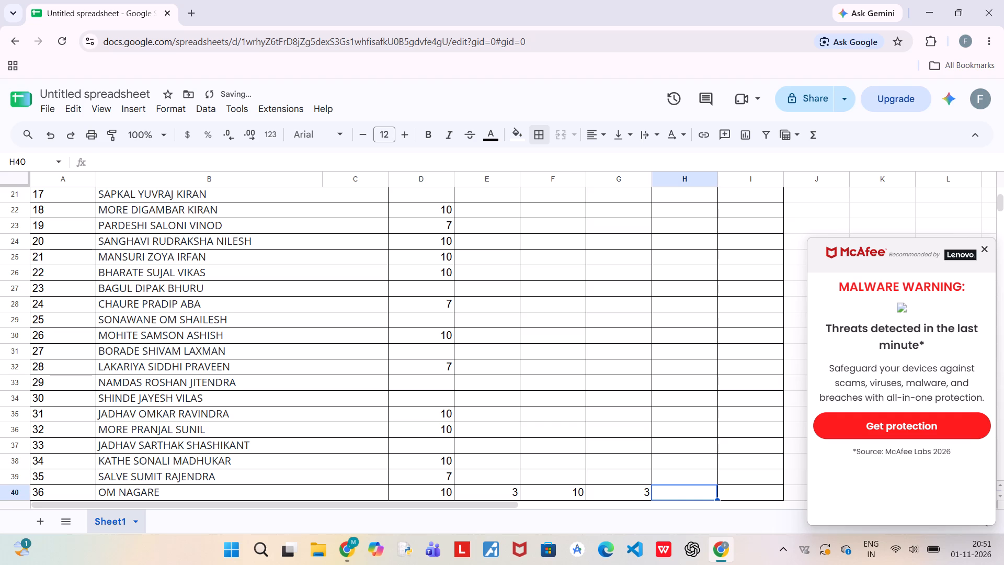
{"action": "key", "text": "5"}
{"action": "key", "text": "Right"}
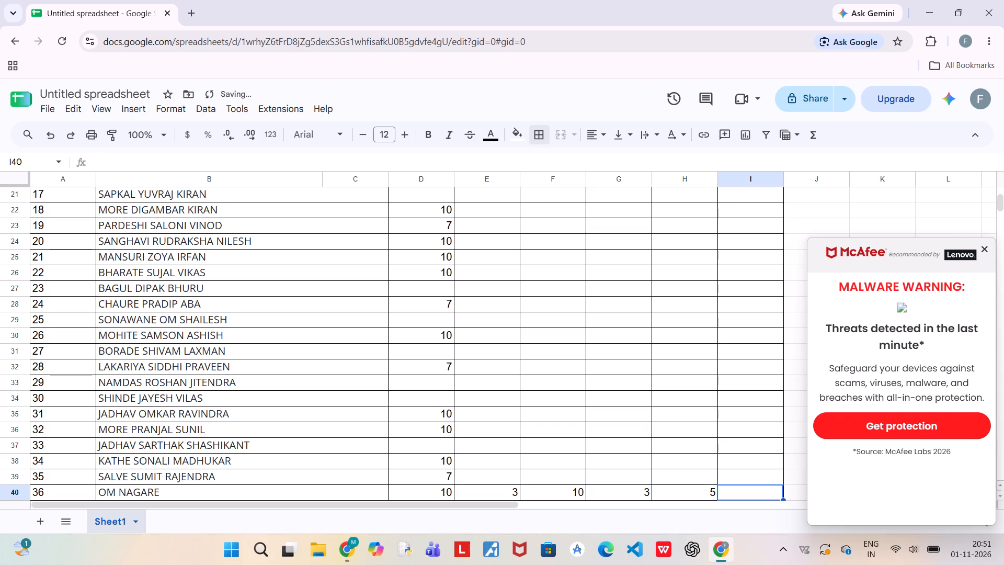
{"action": "type", "text": "31"}
{"action": "key", "text": "Up"}
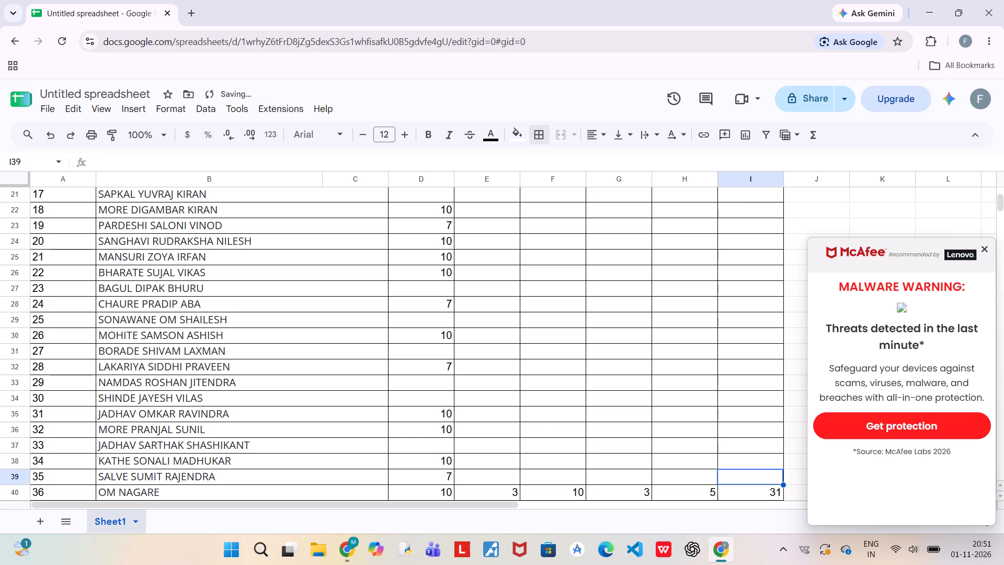
Enter roll number 35's remaining marks in E39:I39: BOOK 5, CODE 7, BOOK 5, Viva 3 and Total 27.
{"action": "key", "text": "2"}
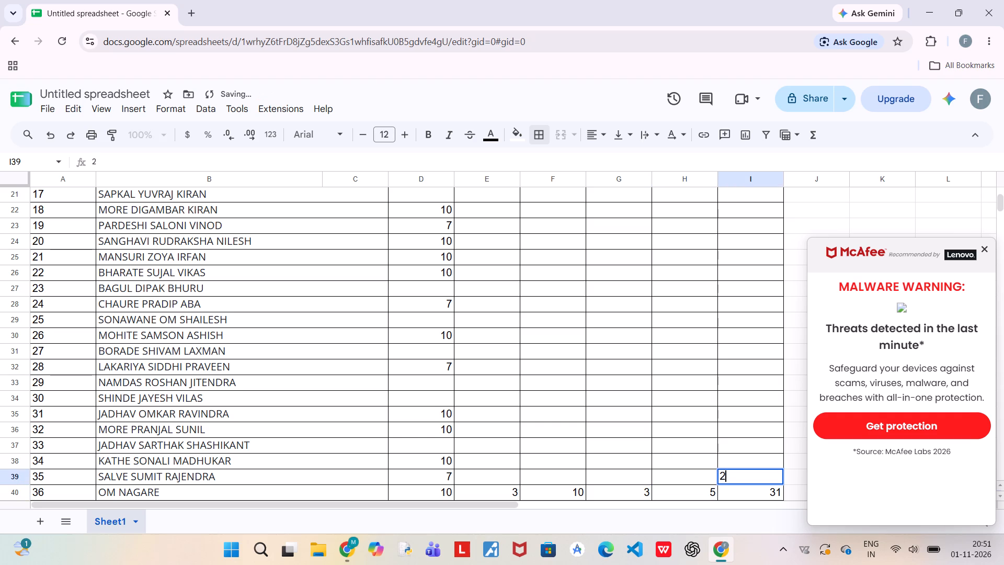
{"action": "key", "text": "7"}
{"action": "key", "text": "Left"}
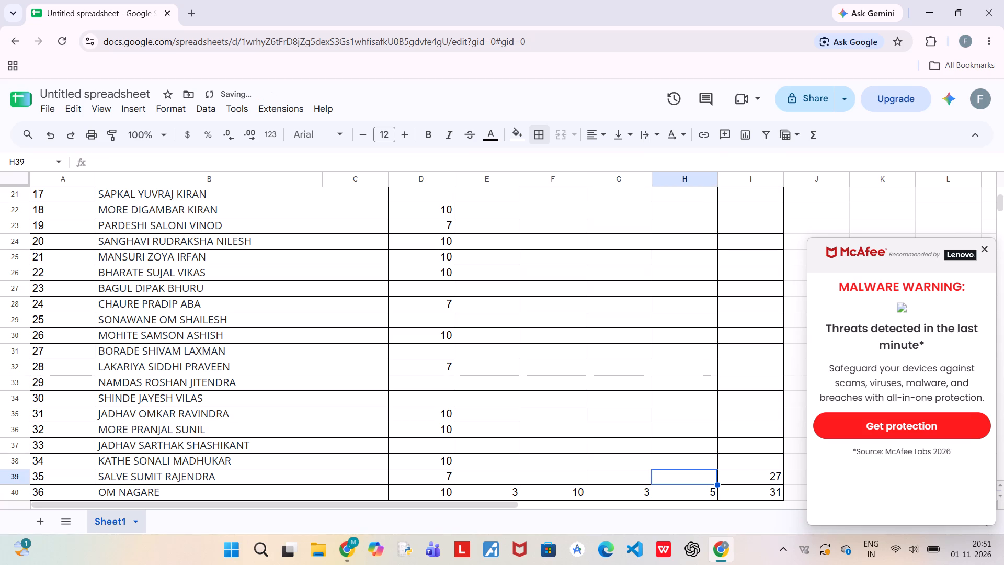
{"action": "key", "text": "3"}
{"action": "key", "text": "Left"}
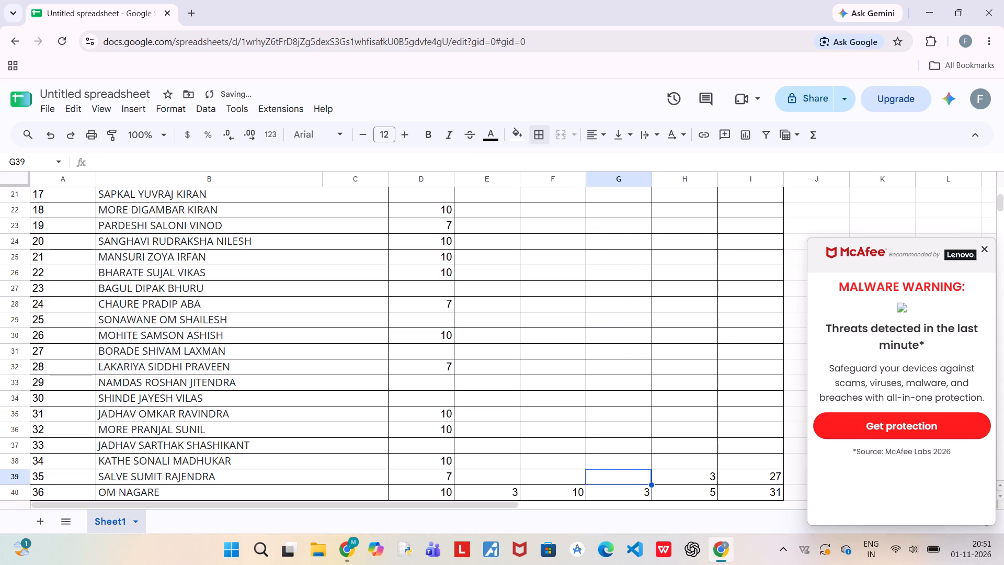
{"action": "key", "text": "5"}
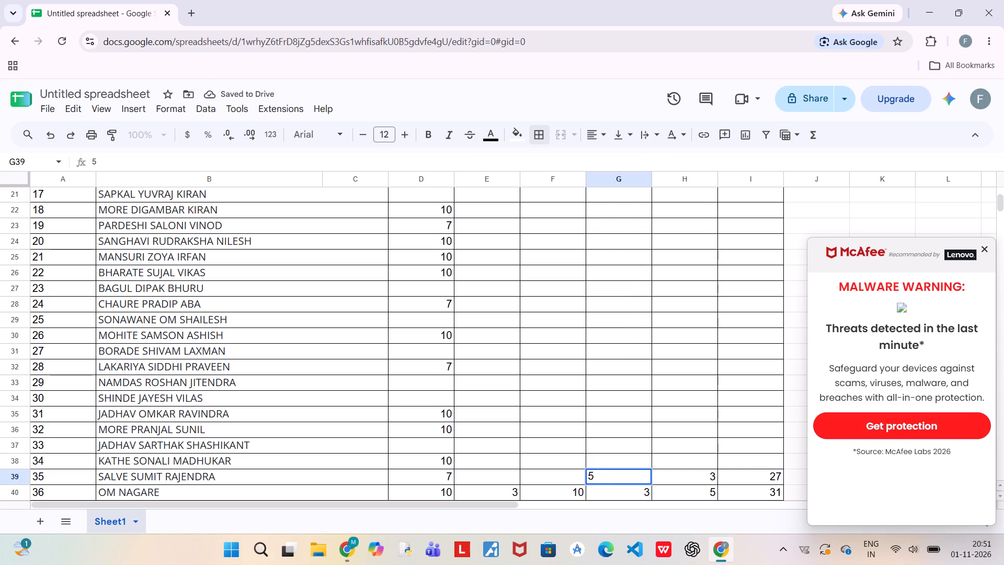
{"action": "key", "text": "Left"}
{"action": "key", "text": "7"}
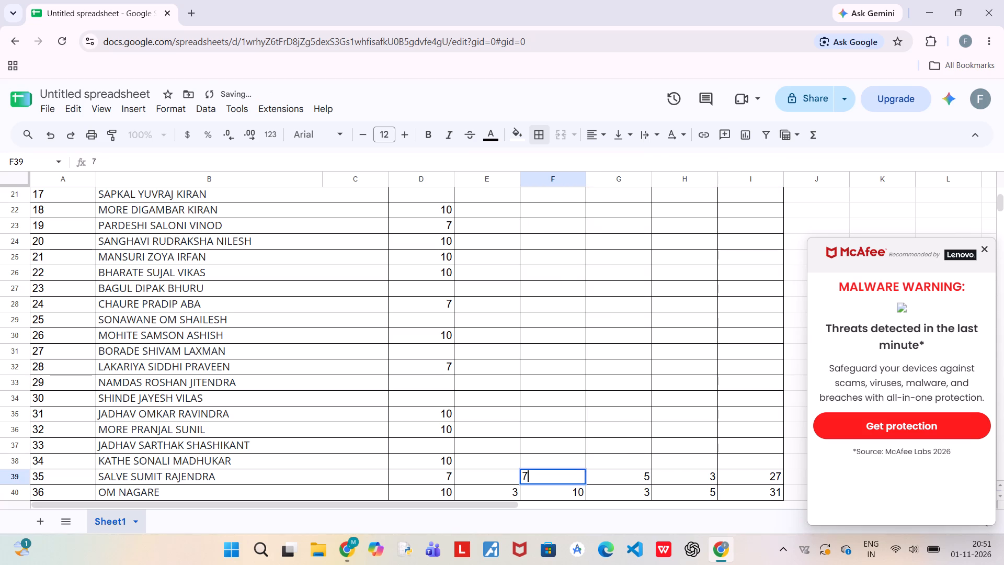
{"action": "key", "text": "Left"}
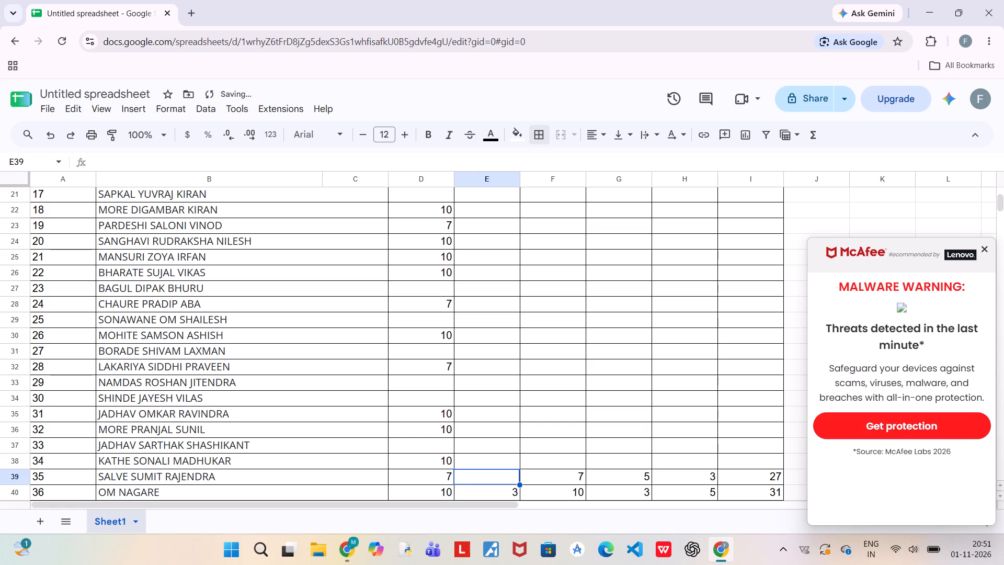
{"action": "key", "text": "5"}
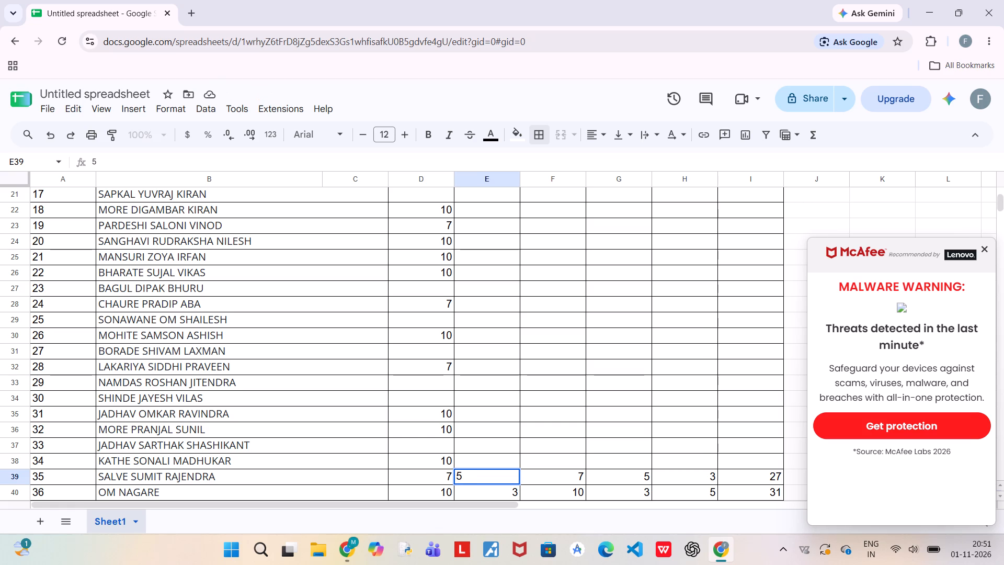
{"action": "key", "text": "Up"}
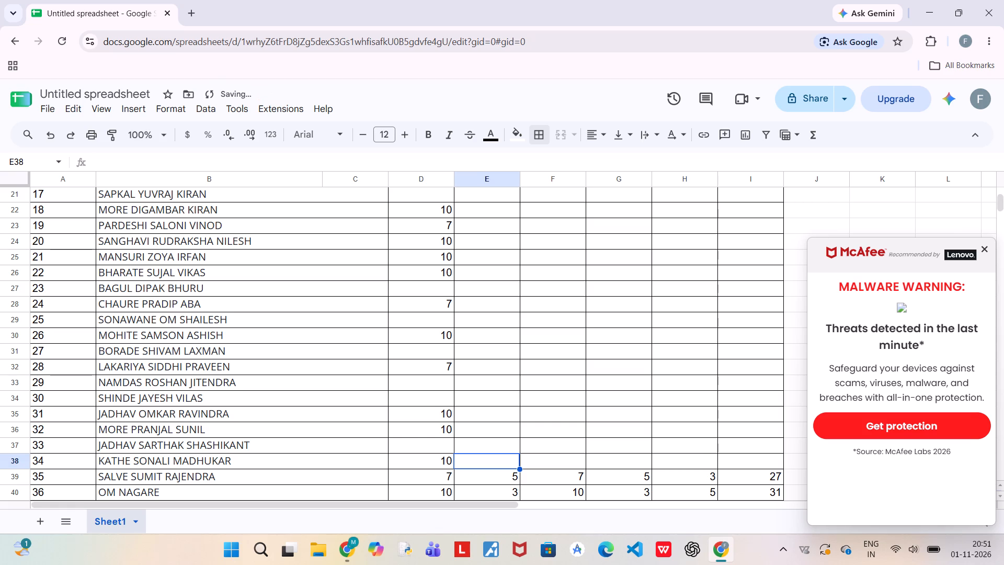
Enter roll number 34's remaining marks in E38:I38: BOOK 5, CODE 7, BOOK 5, Viva 3 and Total 30.
{"action": "key", "text": "5"}
{"action": "key", "text": "Right"}
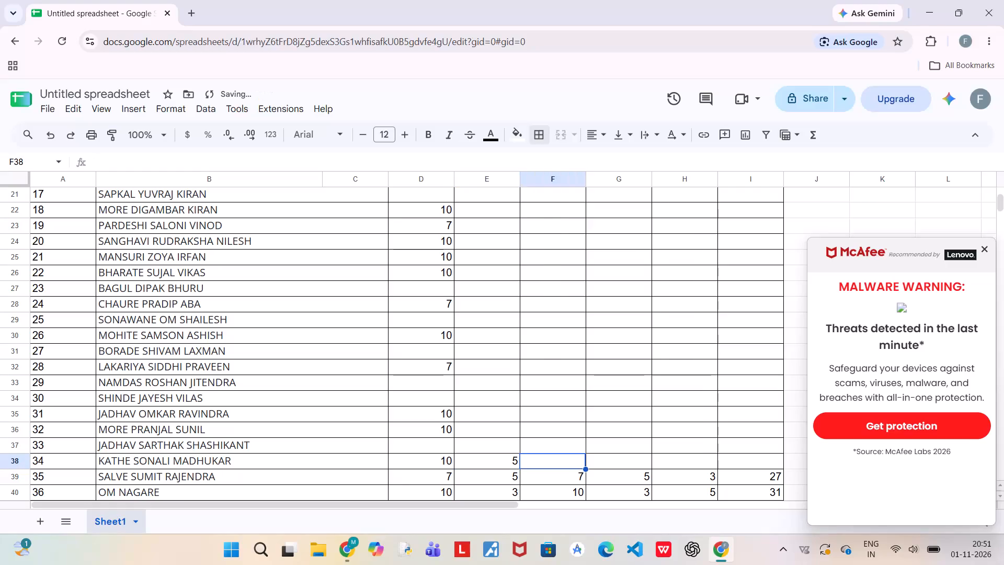
{"action": "key", "text": "7"}
{"action": "key", "text": "Right"}
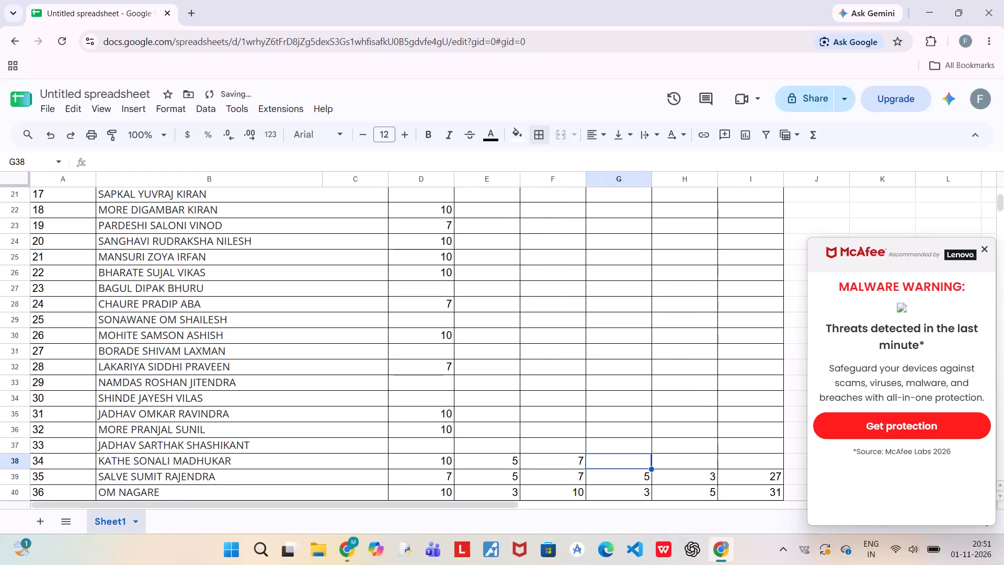
{"action": "key", "text": "5"}
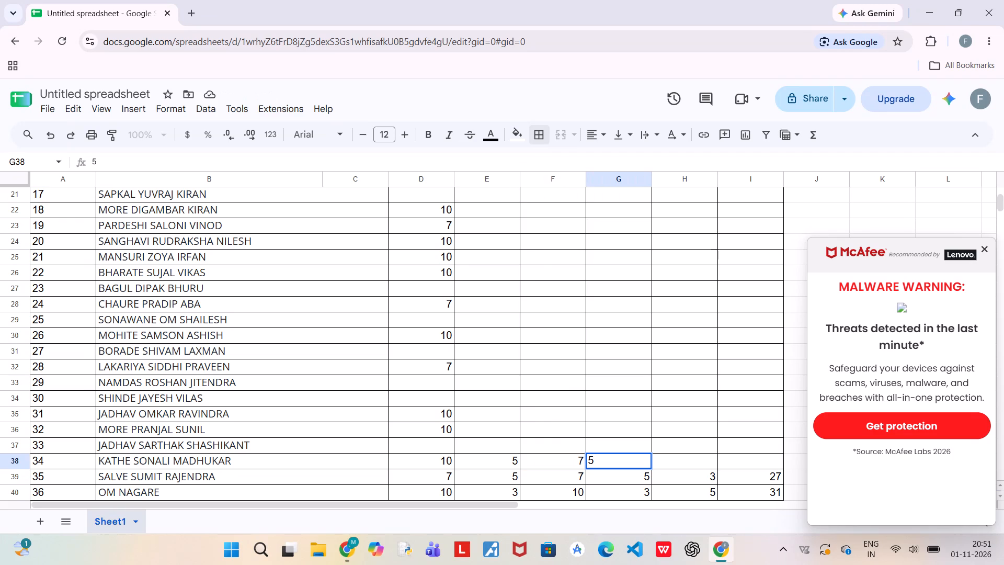
{"action": "key", "text": "Right"}
{"action": "key", "text": "3"}
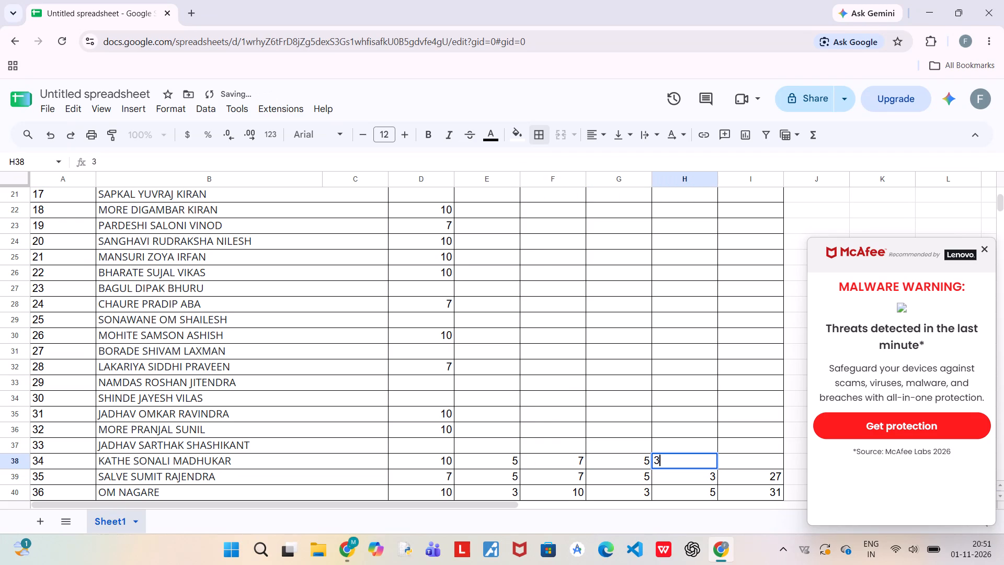
{"action": "key", "text": "Right"}
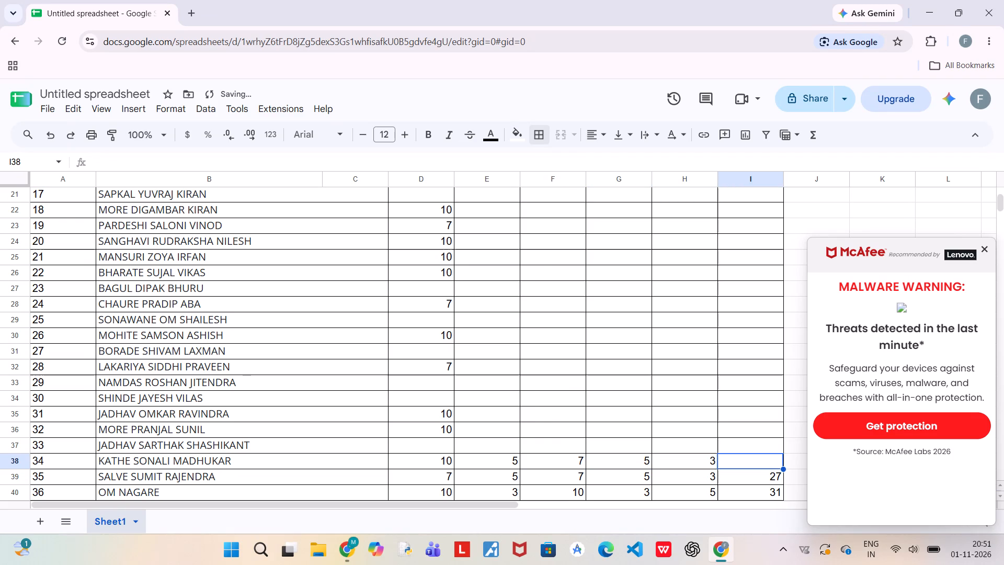
{"action": "type", "text": "30"}
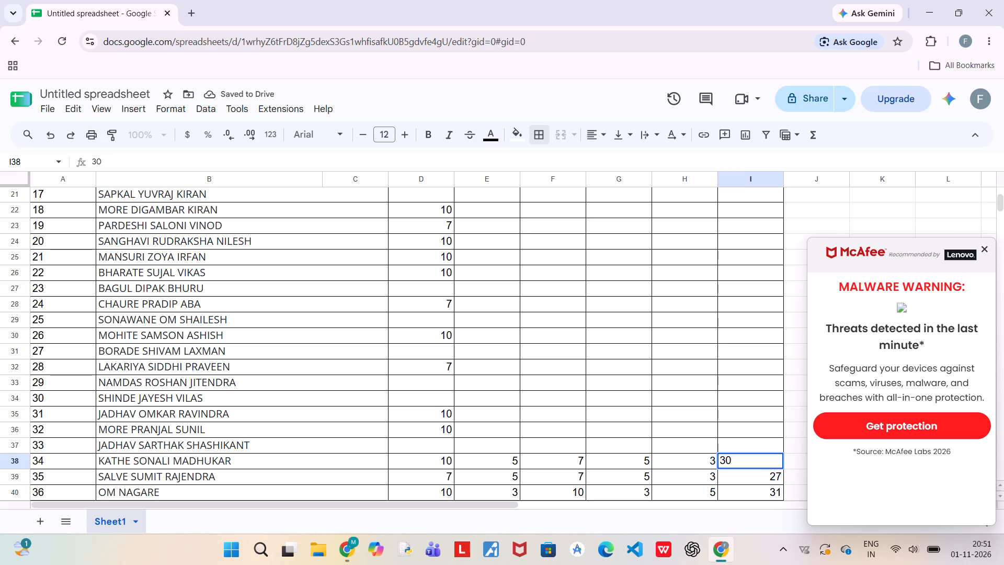
{"action": "key", "text": "Up"}
Skip roll number 33 and enter roll number 32's marks in E36:I36: BOOK 5, CODE 10, BOOK 5, Viva 4 and Total 34.
{"action": "key", "text": "Left"}
{"action": "key", "text": "Left"}
{"action": "key", "text": "Left"}
{"action": "key", "text": "Left"}
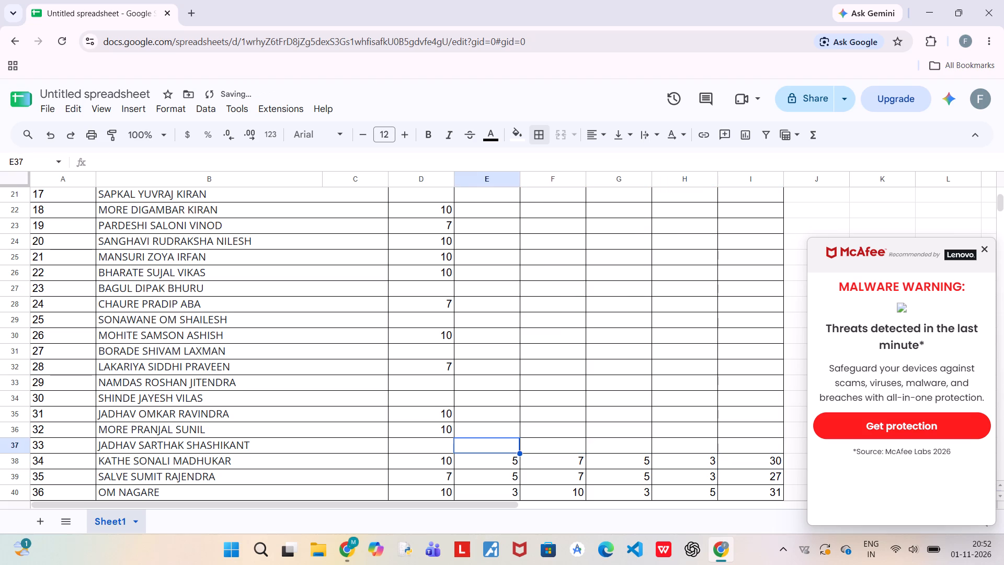
{"action": "key", "text": "Up"}
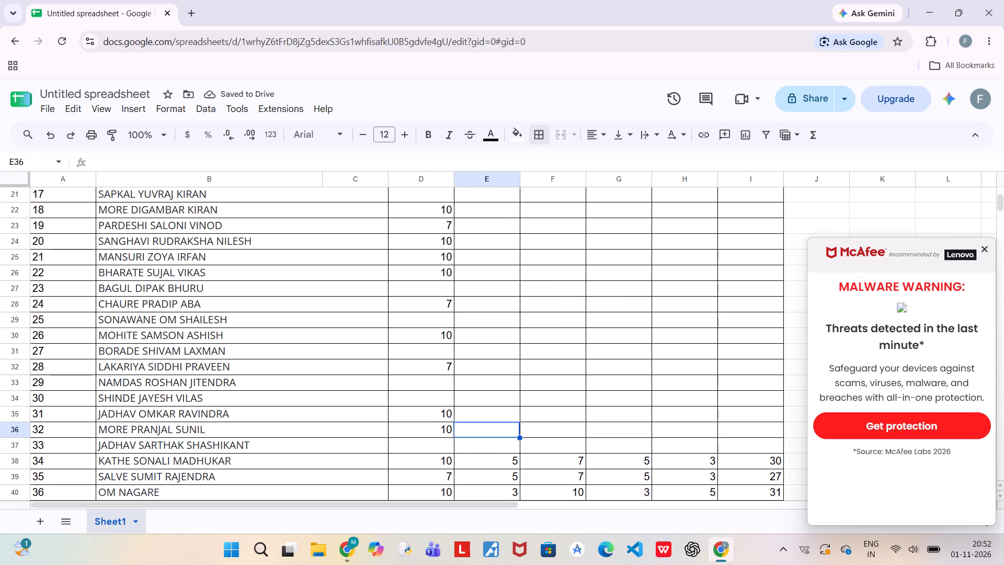
{"action": "key", "text": "5"}
{"action": "key", "text": "Right"}
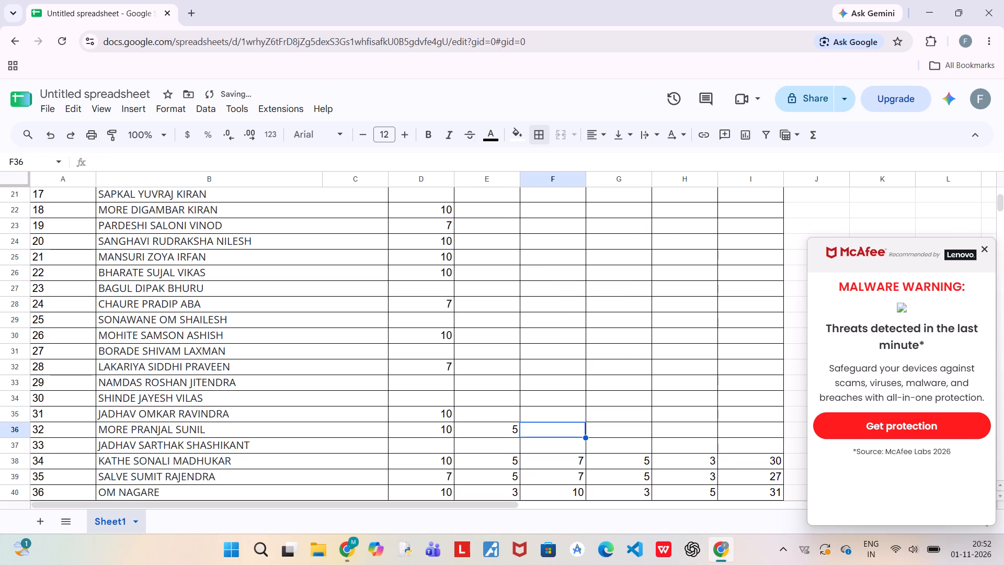
{"action": "key", "text": "1"}
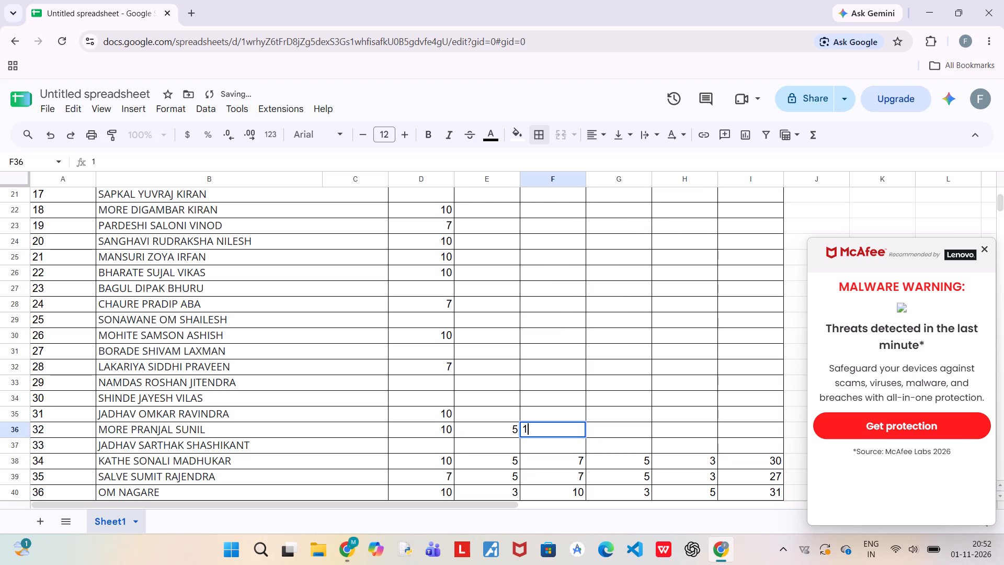
{"action": "key", "text": "0"}
{"action": "key", "text": "Right"}
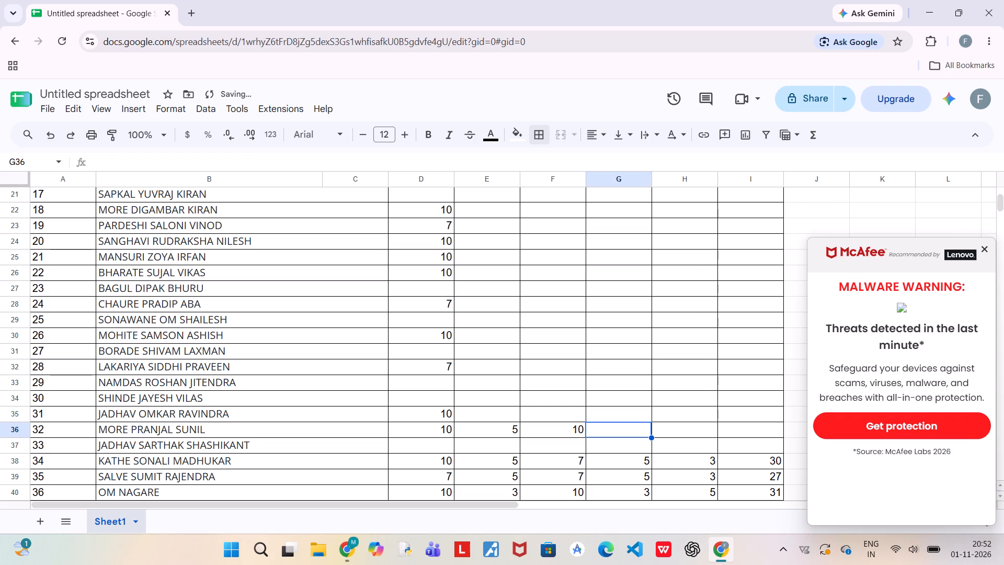
{"action": "key", "text": "5"}
{"action": "key", "text": "Right"}
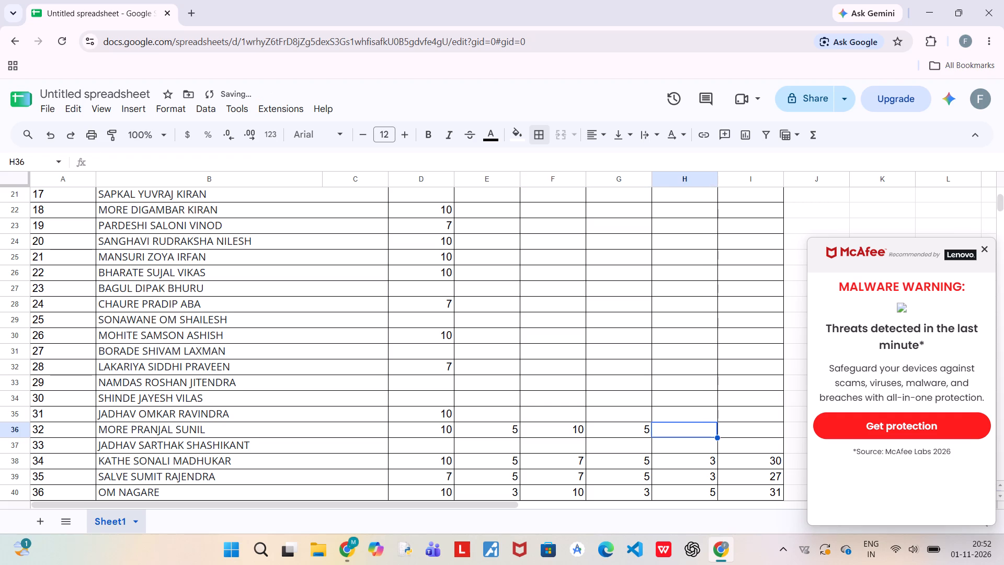
{"action": "key", "text": "4"}
{"action": "key", "text": "Right"}
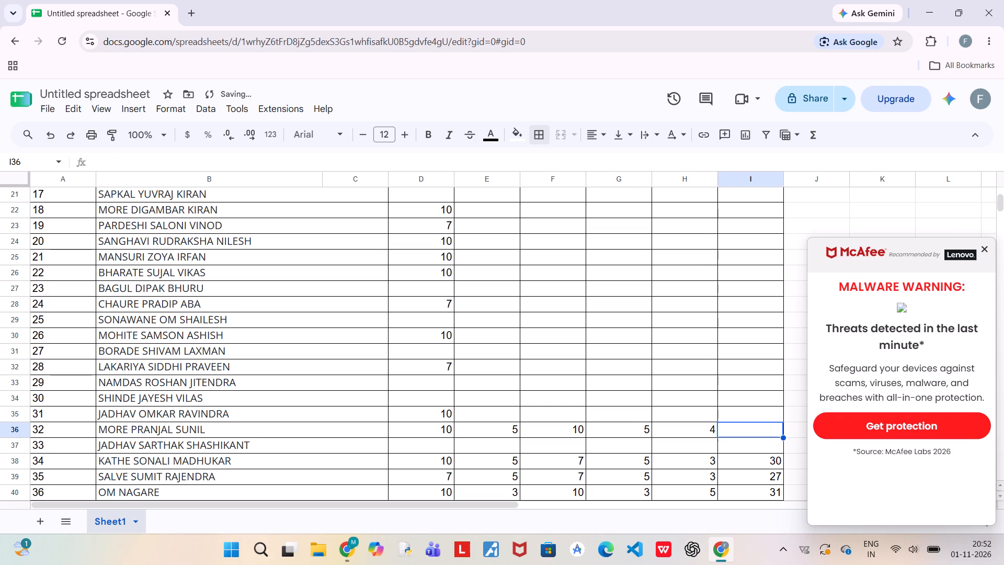
{"action": "type", "text": "34"}
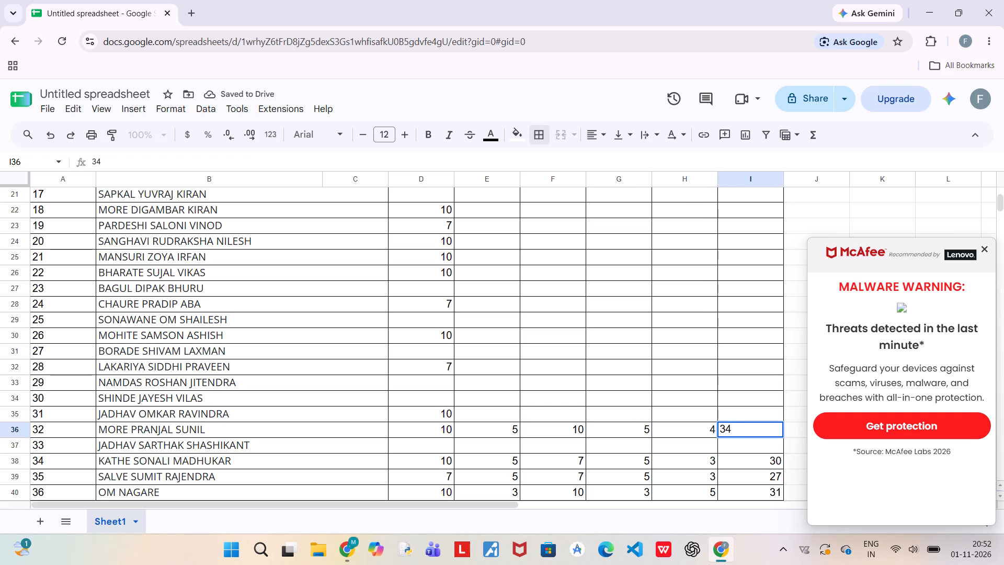
{"action": "key", "text": "Up"}
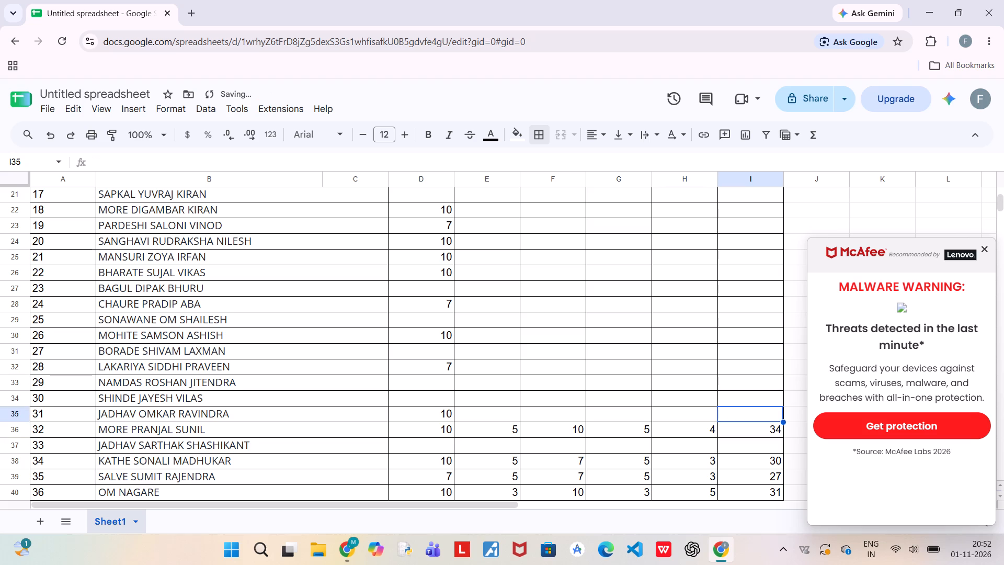
Enter roll number 31's remaining marks in E35:I35: BOOK 3, CODE 10, BOOK 3, Viva 2 and Total 28.
{"action": "type", "text": "28"}
{"action": "key", "text": "Left"}
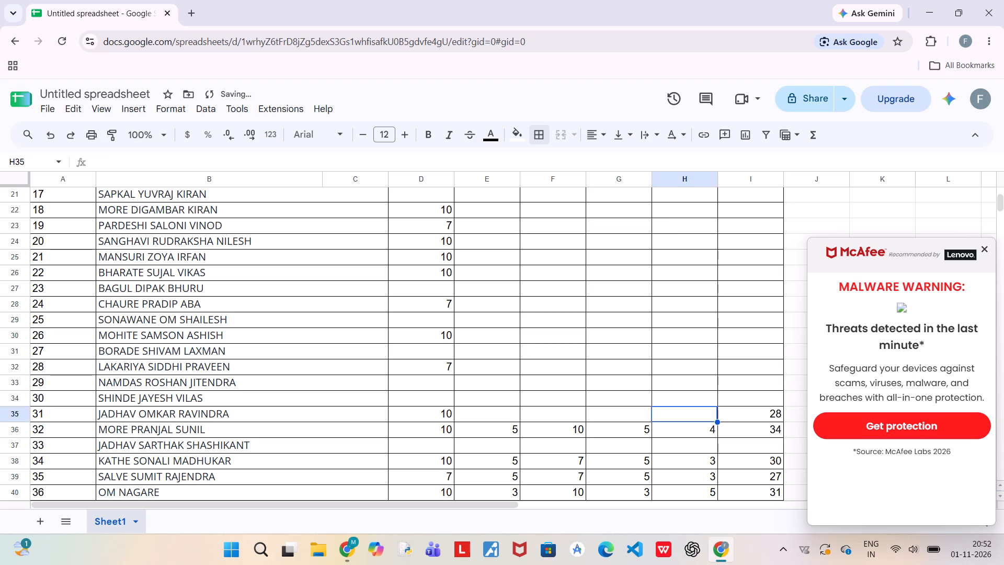
{"action": "key", "text": "2"}
{"action": "key", "text": "Left"}
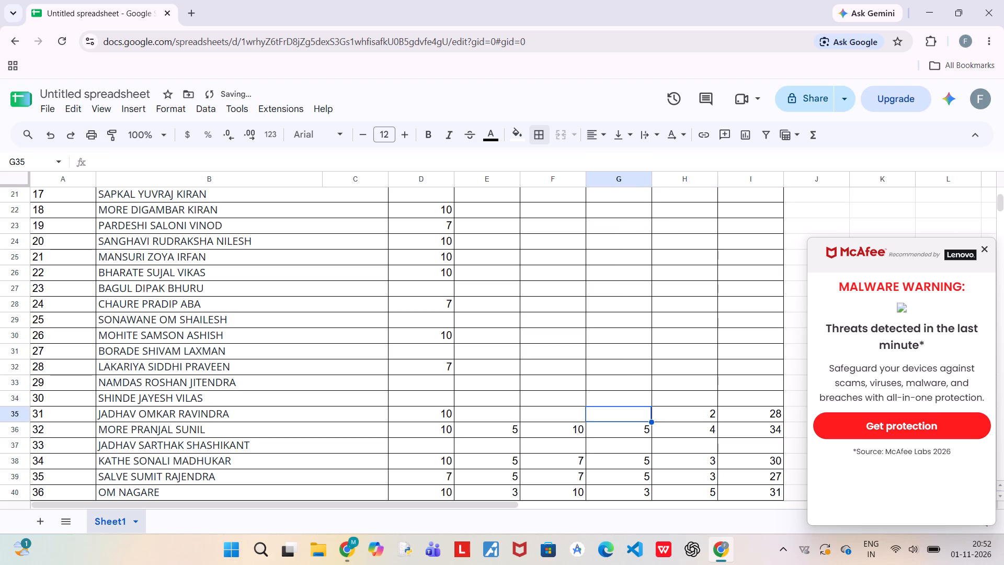
{"action": "key", "text": "3"}
{"action": "key", "text": "Left"}
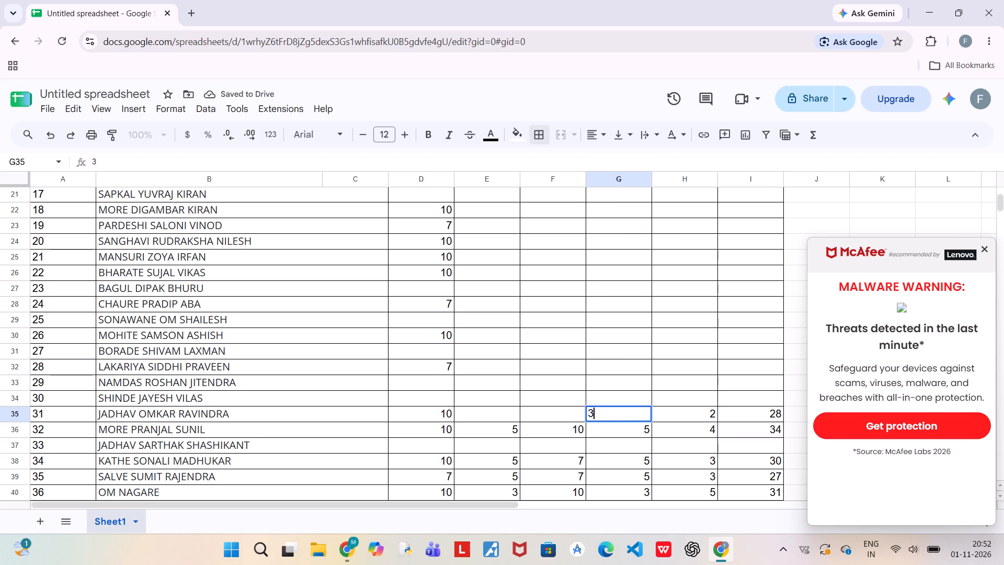
{"action": "type", "text": "10"}
{"action": "key", "text": "Left"}
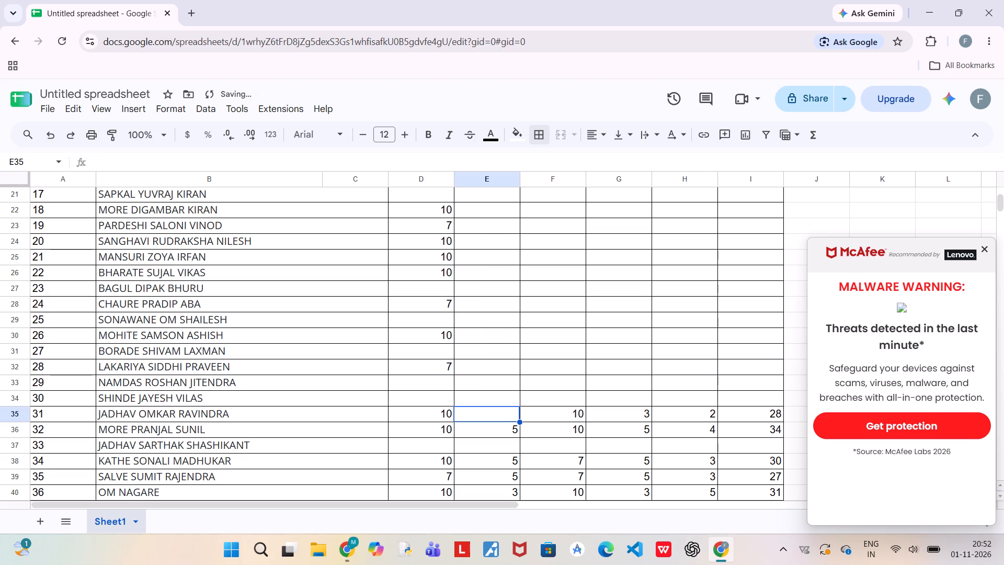
{"action": "key", "text": "3"}
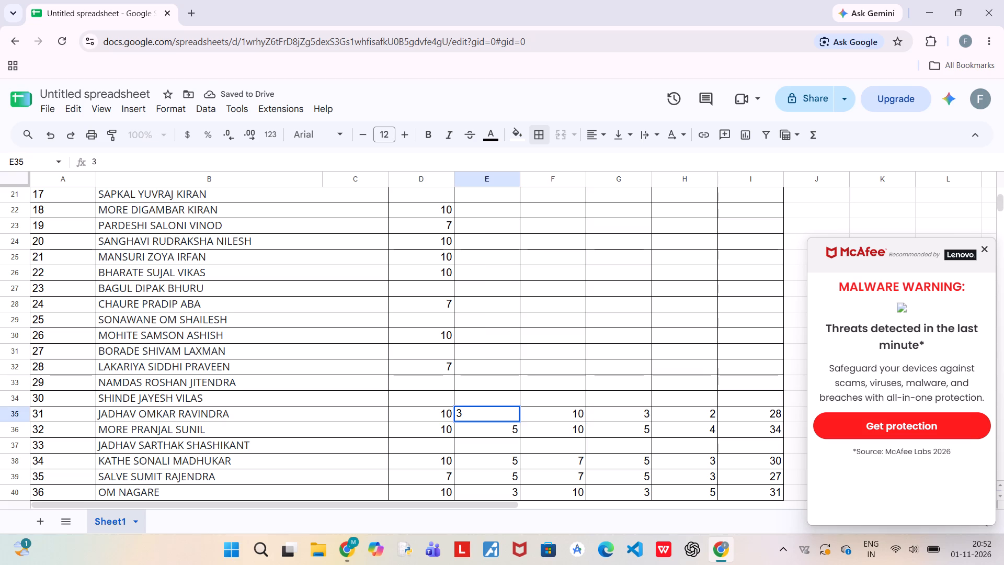
{"action": "key", "text": "Up"}
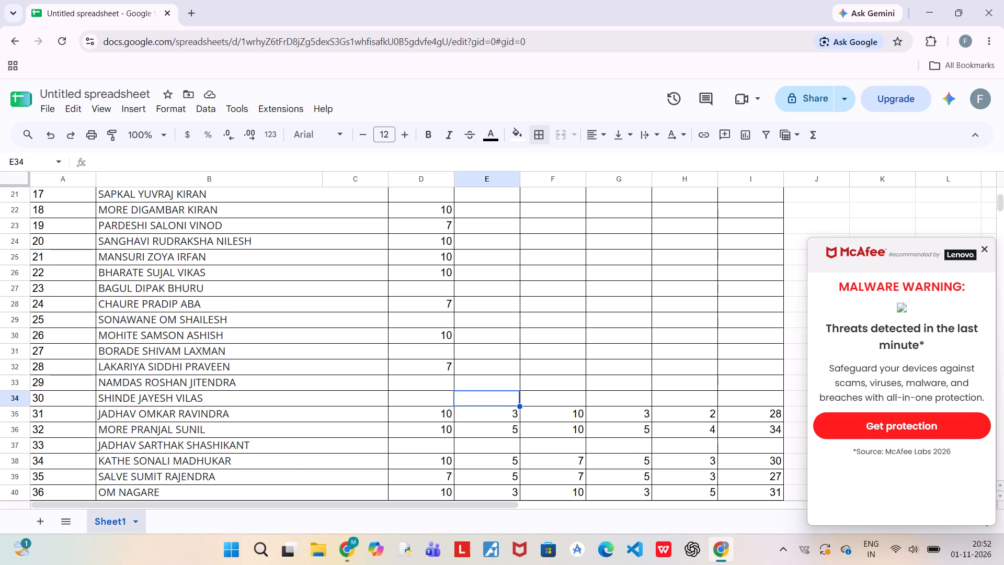
Enter roll number 28's remaining marks in E32:I32: BOOK 3, CODE 7, BOOK 3, Viva 3 and Total 23.
{"action": "key", "text": "Down"}
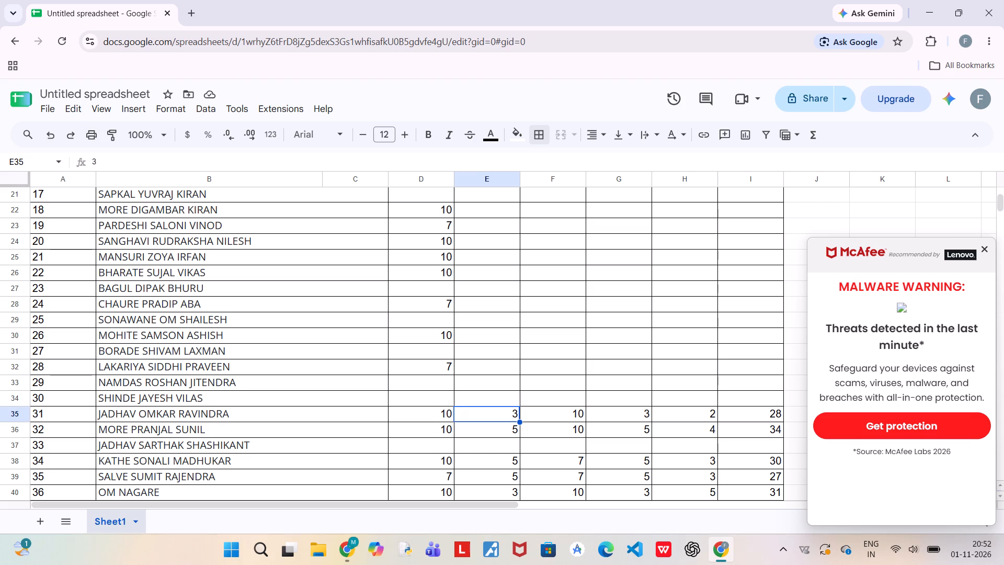
{"action": "key", "text": "Up"}
{"action": "key", "text": "Up"}
{"action": "key", "text": "Up"}
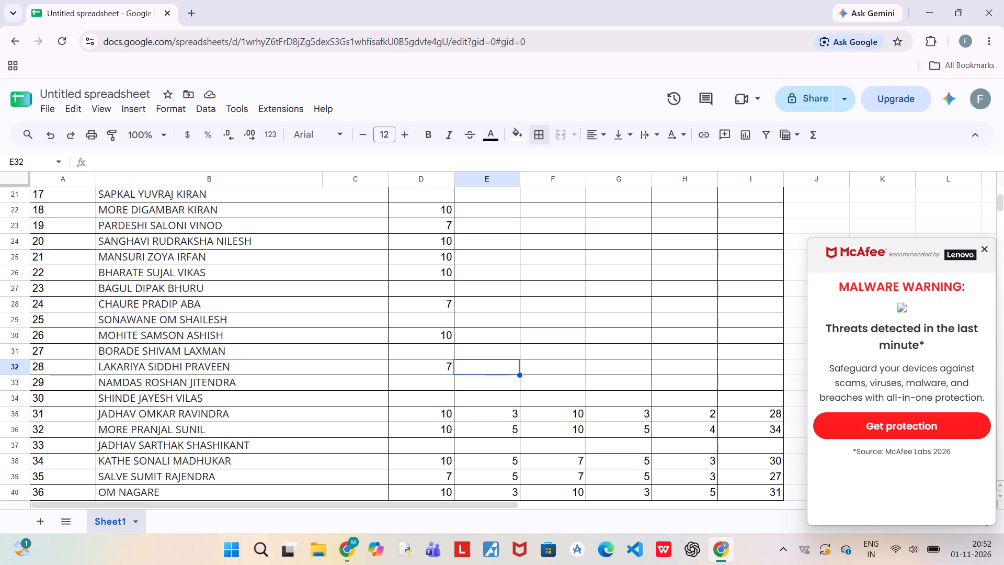
{"action": "key", "text": "3"}
{"action": "key", "text": "Right"}
{"action": "key", "text": "7"}
{"action": "key", "text": "Right"}
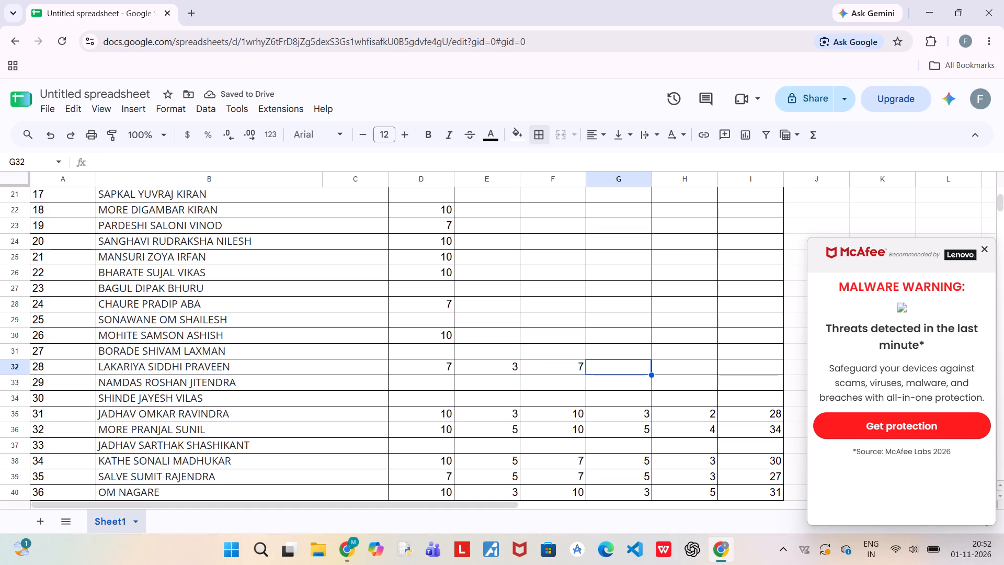
{"action": "key", "text": "3"}
{"action": "key", "text": "Right"}
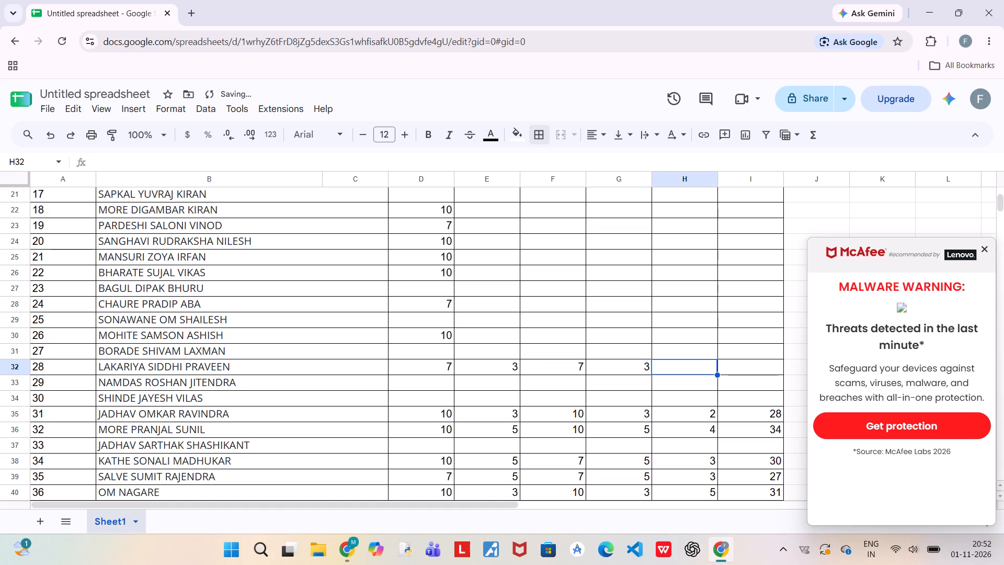
{"action": "key", "text": "3"}
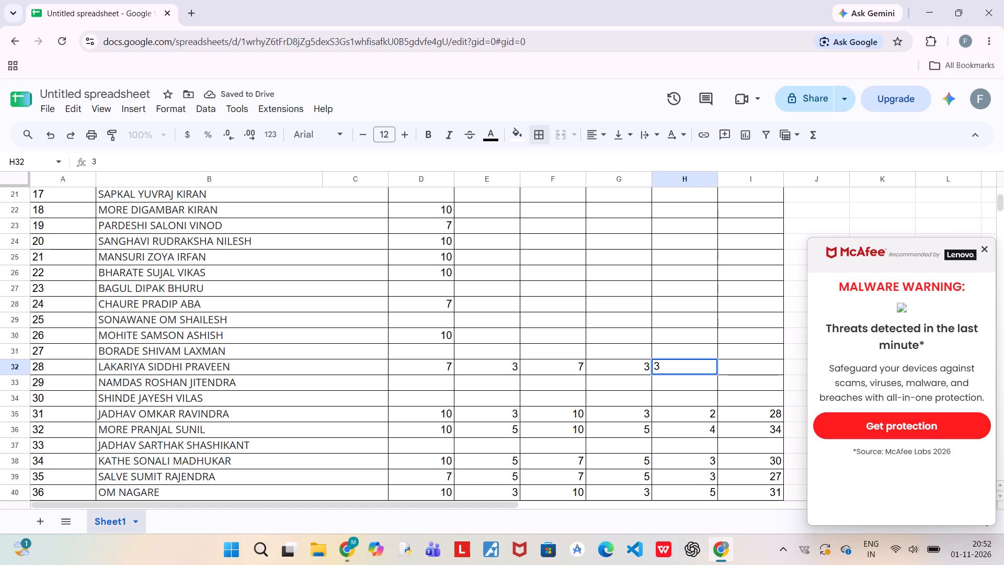
{"action": "type", "text": "23"}
{"action": "key", "text": "BackSpace"}
{"action": "key", "text": "BackSpace"}
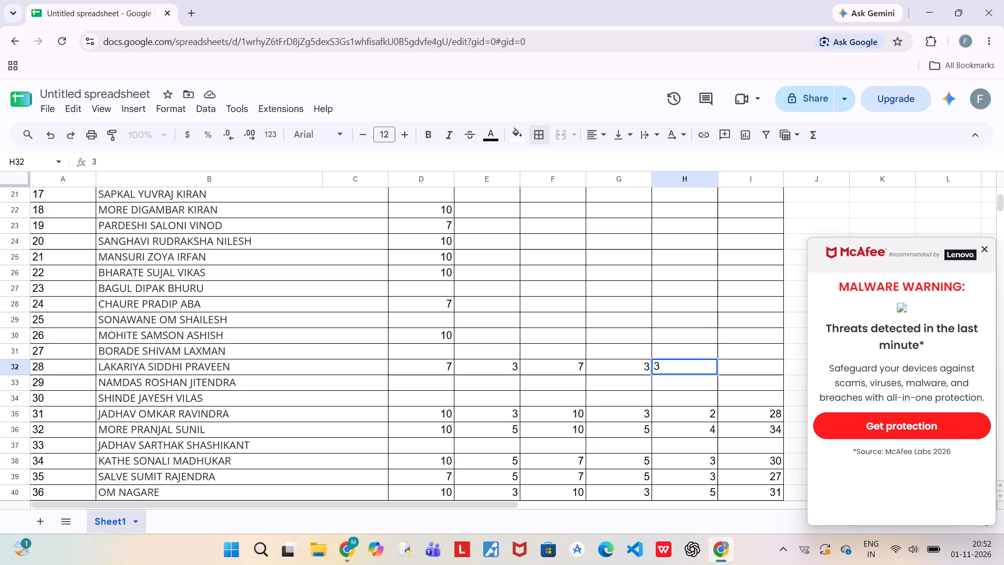
{"action": "key", "text": "Right"}
{"action": "type", "text": "23"}
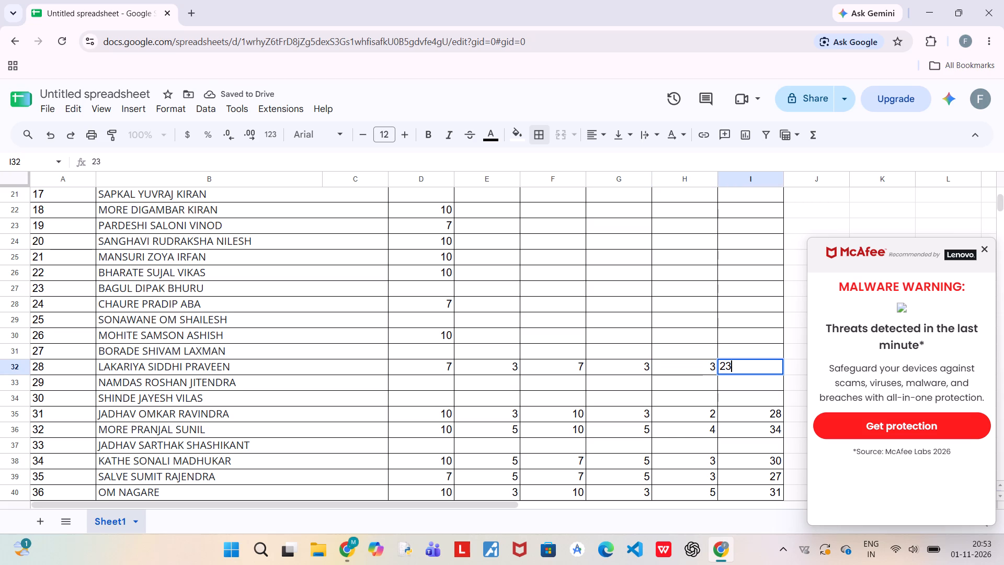
{"action": "key", "text": "Up"}
Enter roll number 26's remaining marks in E30:I30: BOOK 5, CODE 7, BOOK 5, Viva 5 and Total 35.
{"action": "key", "text": "Up"}
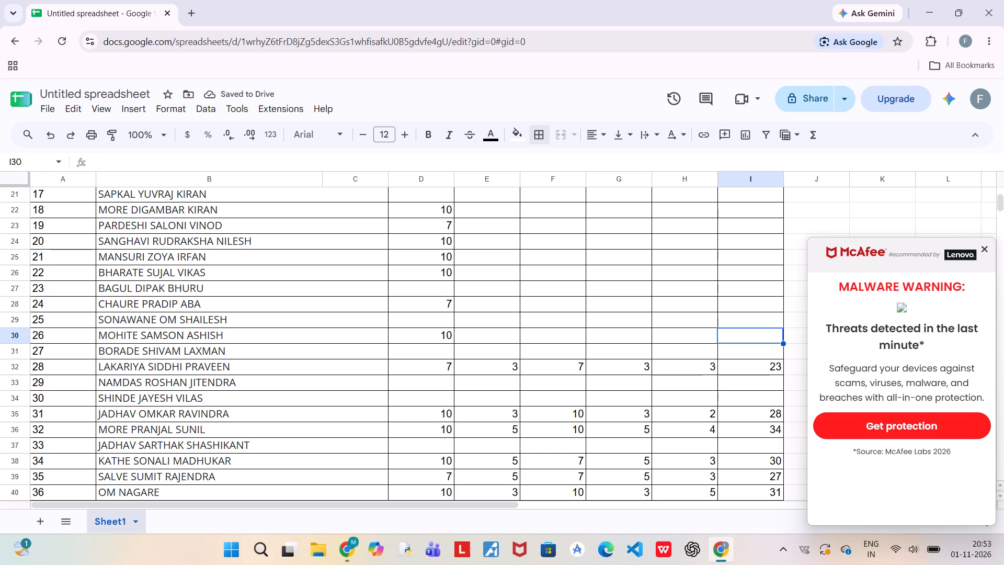
{"action": "type", "text": "35"}
{"action": "key", "text": "Left"}
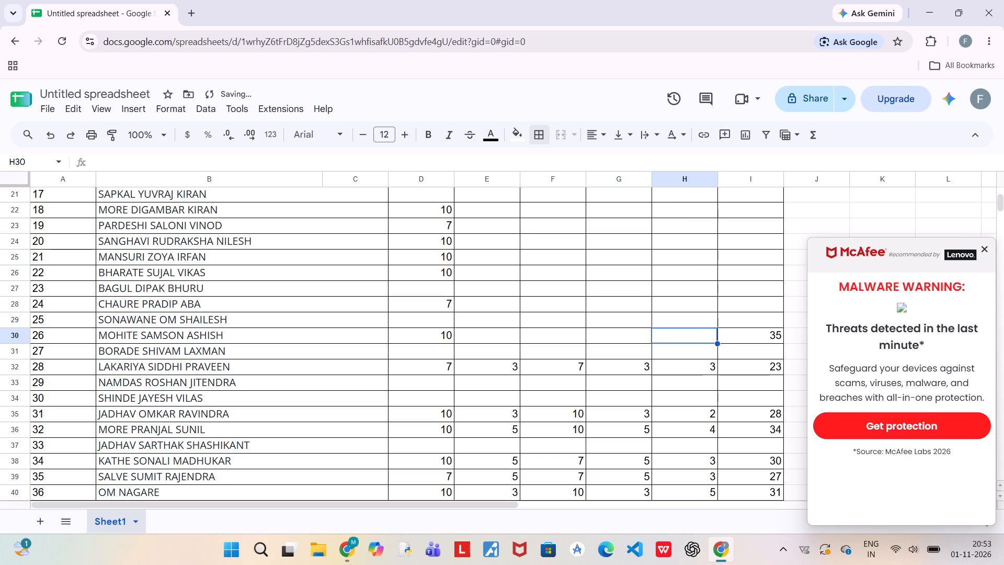
{"action": "key", "text": "5"}
{"action": "key", "text": "Left"}
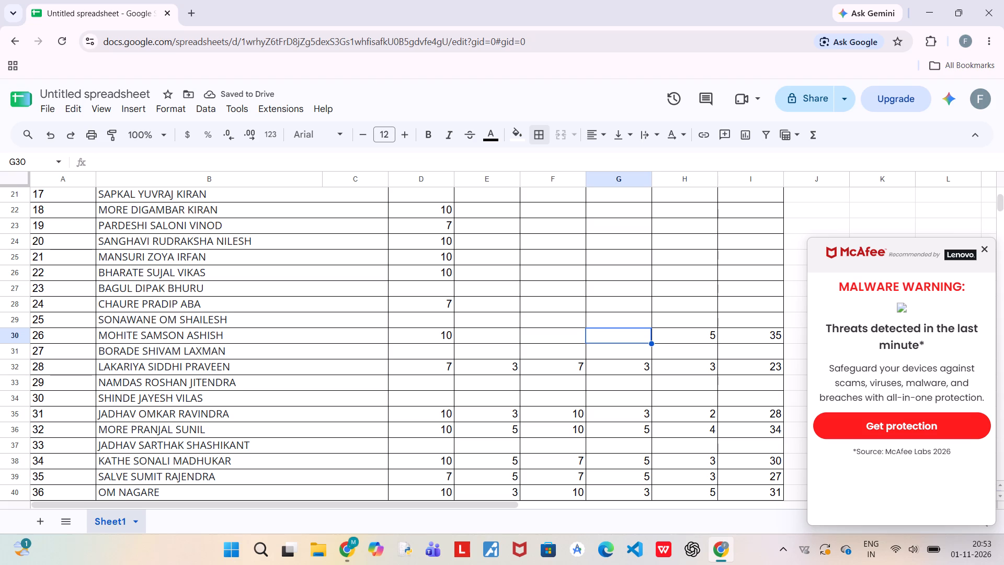
{"action": "key", "text": "5"}
{"action": "key", "text": "Left"}
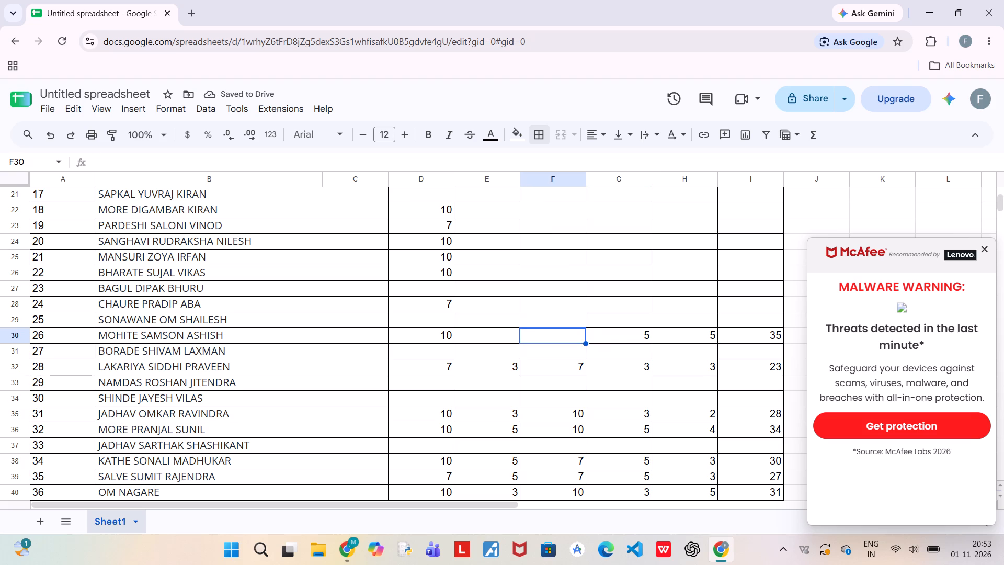
{"action": "key", "text": "7"}
{"action": "key", "text": "Left"}
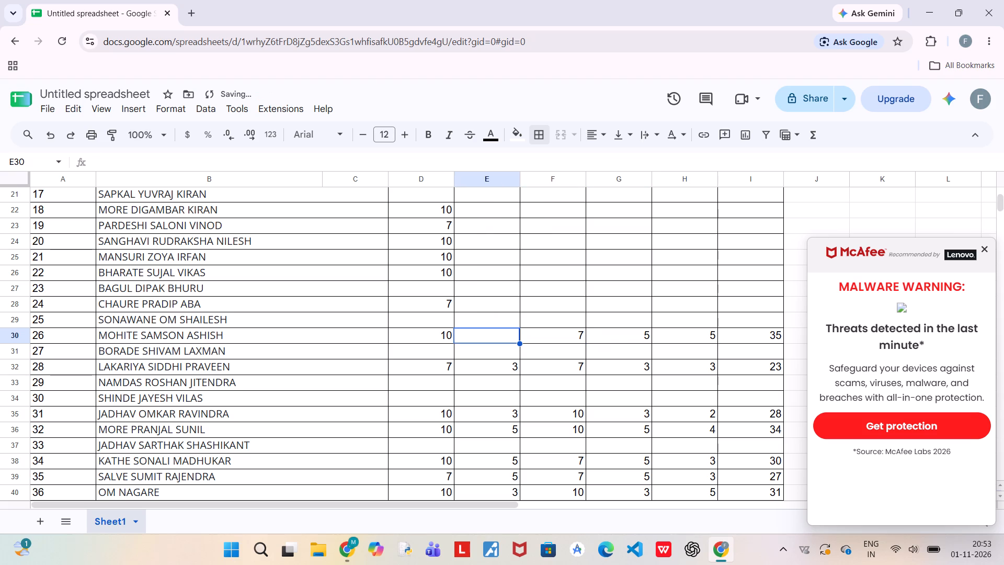
{"action": "key", "text": "5"}
{"action": "key", "text": "Up"}
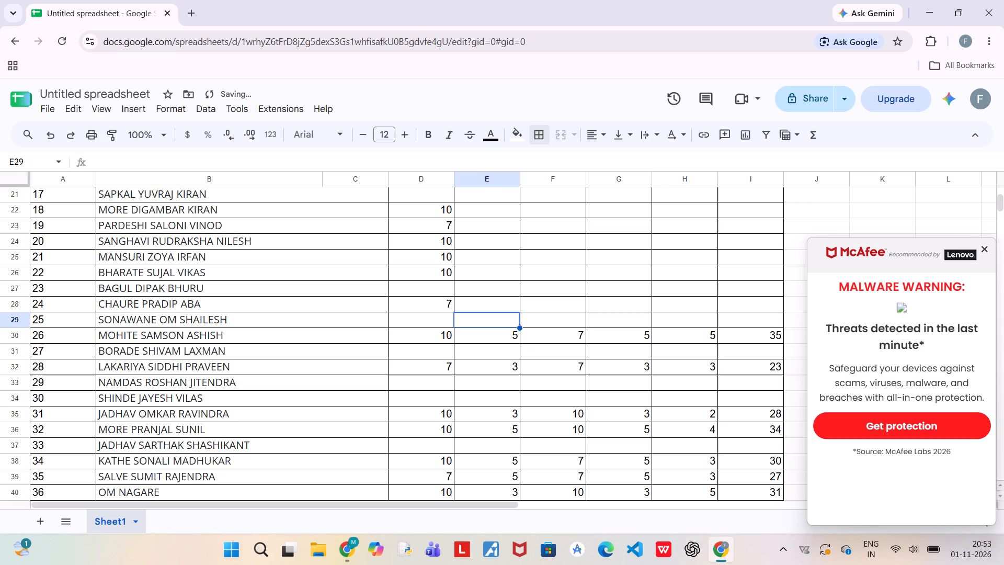
Enter roll number 24's remaining marks in E28:I28: BOOK 5, CODE 7, BOOK 5, Viva 2 and Total 26.
{"action": "key", "text": "Up"}
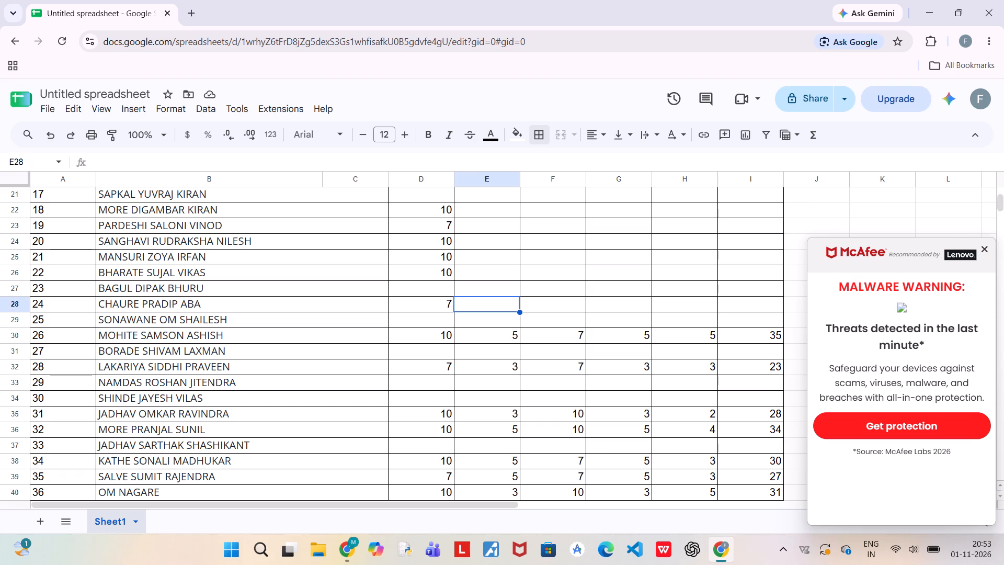
{"action": "key", "text": "5"}
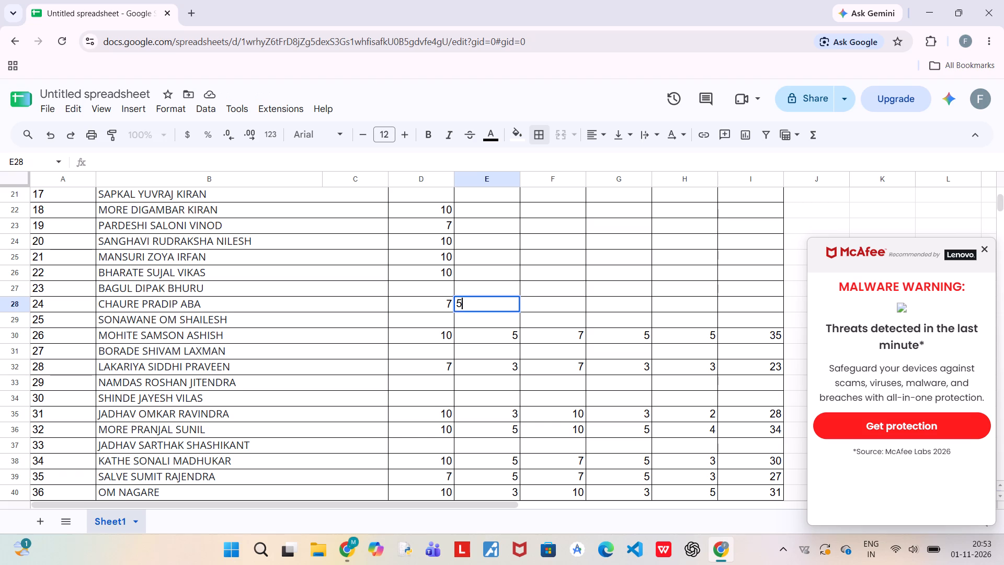
{"action": "key", "text": "Right"}
{"action": "key", "text": "7"}
{"action": "key", "text": "Right"}
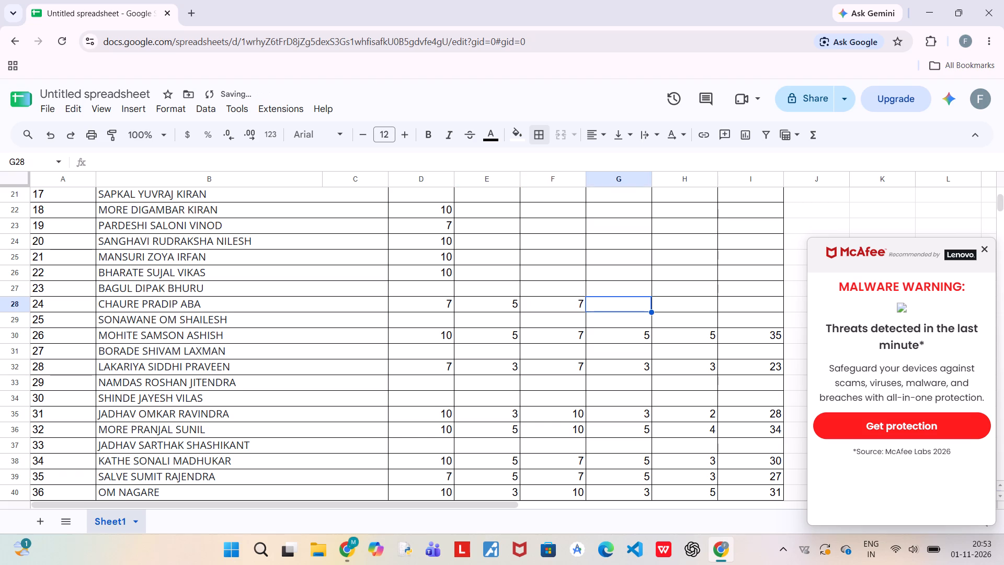
{"action": "key", "text": "5"}
{"action": "key", "text": "Right"}
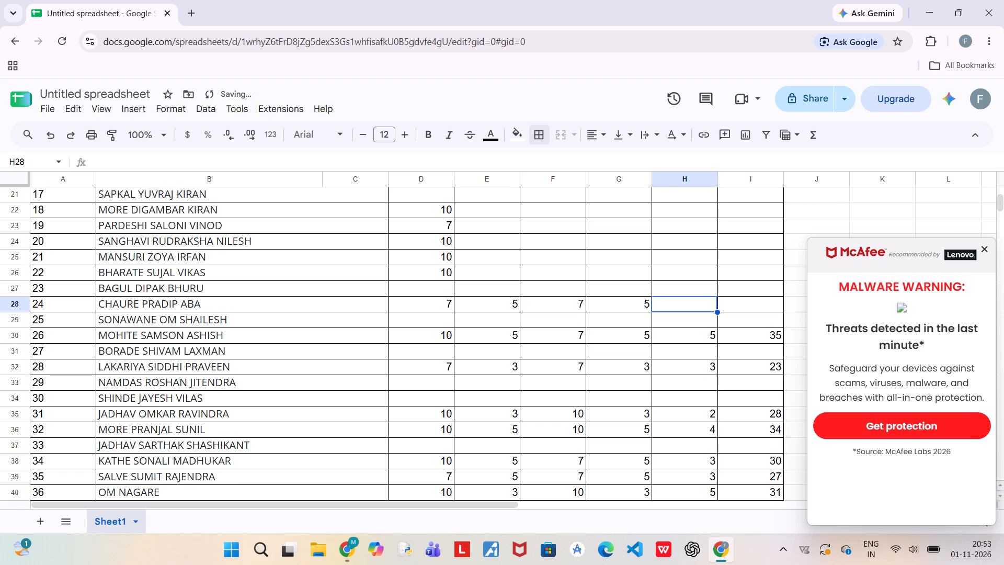
{"action": "key", "text": "2"}
{"action": "key", "text": "Right"}
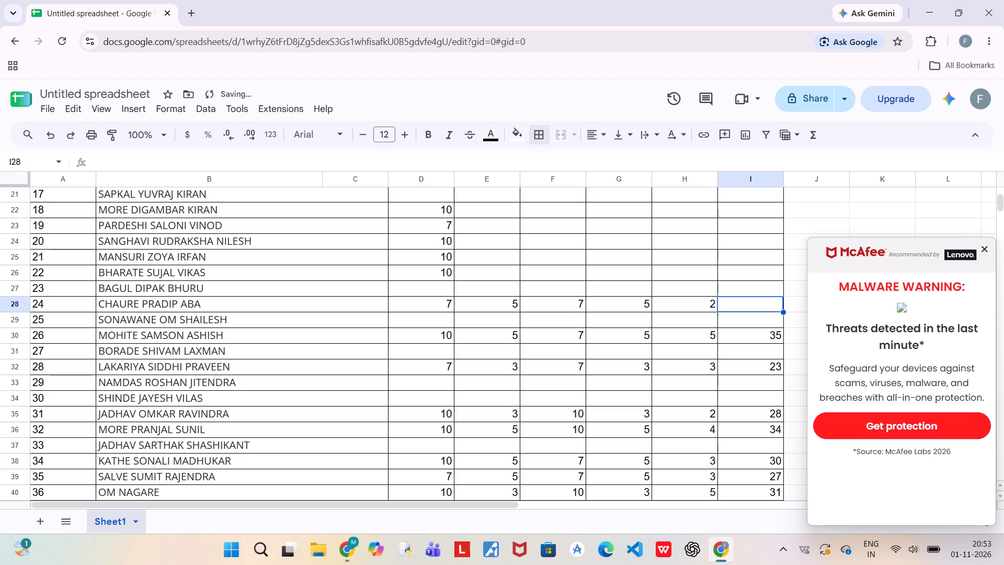
{"action": "type", "text": "26"}
{"action": "key", "text": "Up"}
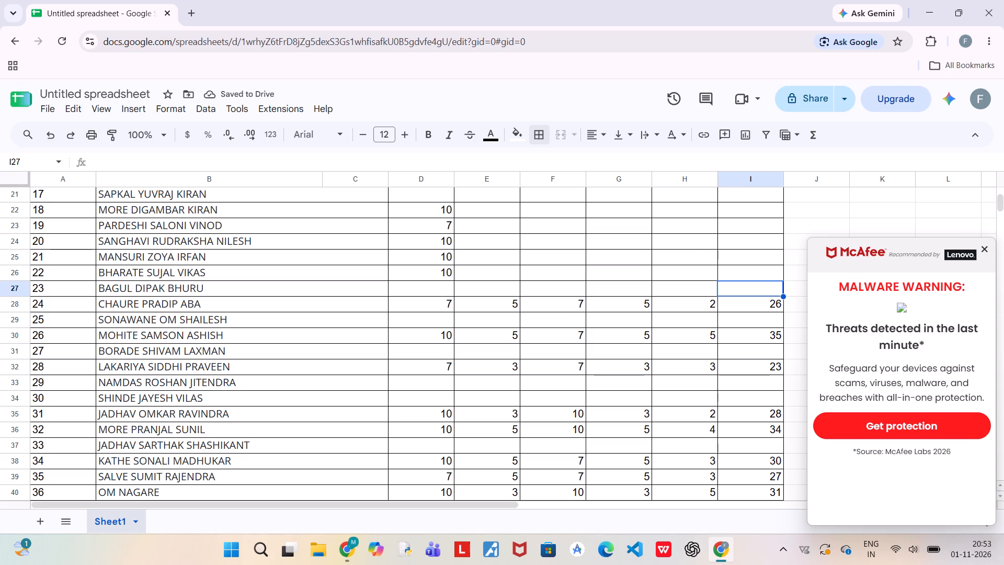
Enter roll number 22's remaining marks in E26:I26: BOOK 3, CODE 10, BOOK 3, Viva 3 and Total 29.
{"action": "key", "text": "Up"}
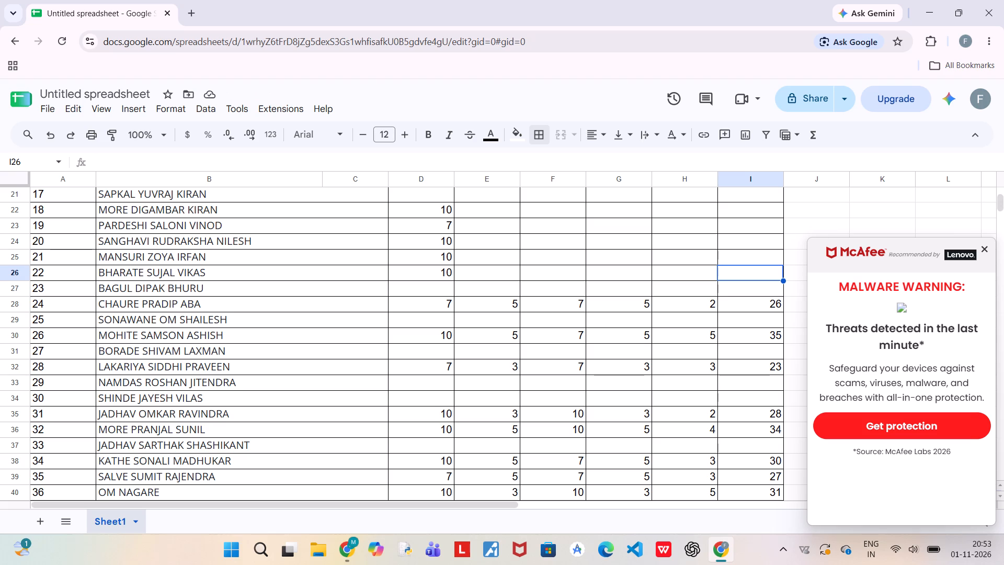
{"action": "type", "text": "29"}
{"action": "key", "text": "Left"}
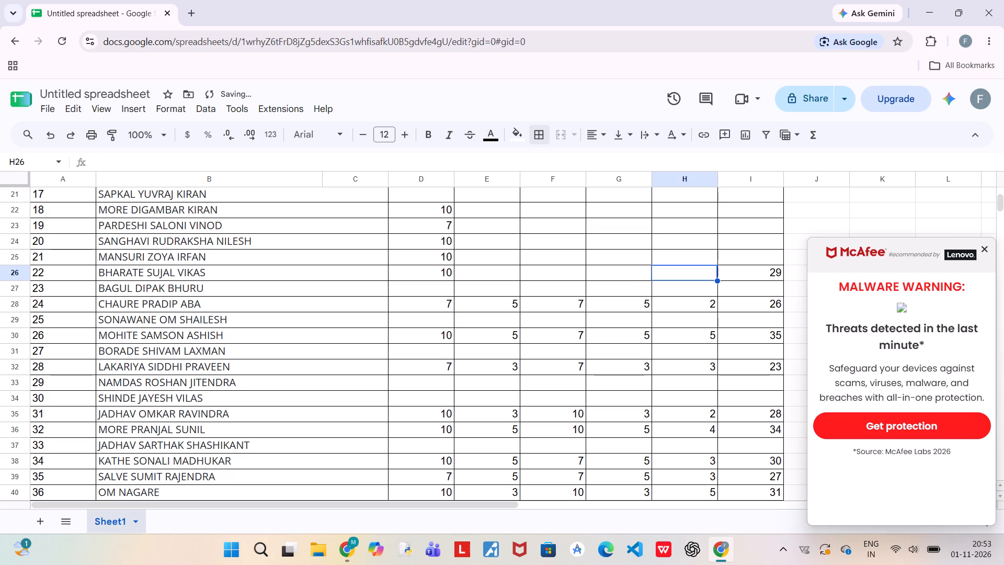
{"action": "key", "text": "3"}
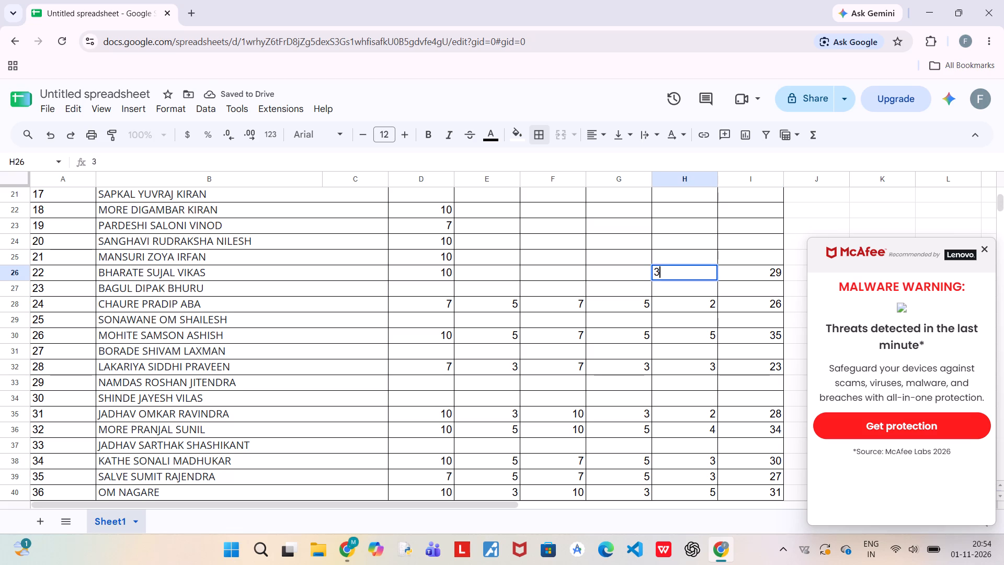
{"action": "key", "text": "Left"}
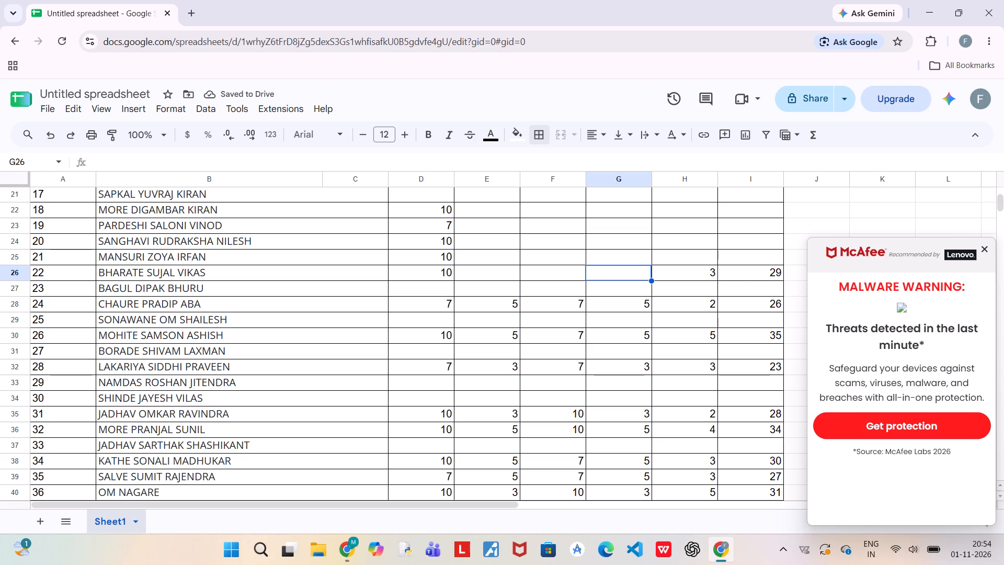
{"action": "key", "text": "3"}
{"action": "key", "text": "Left"}
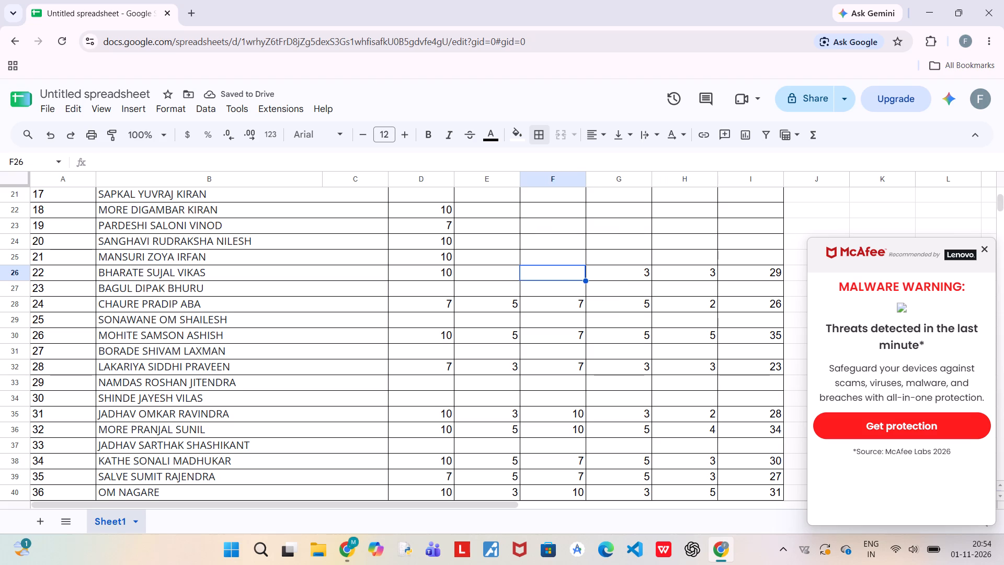
{"action": "type", "text": "10"}
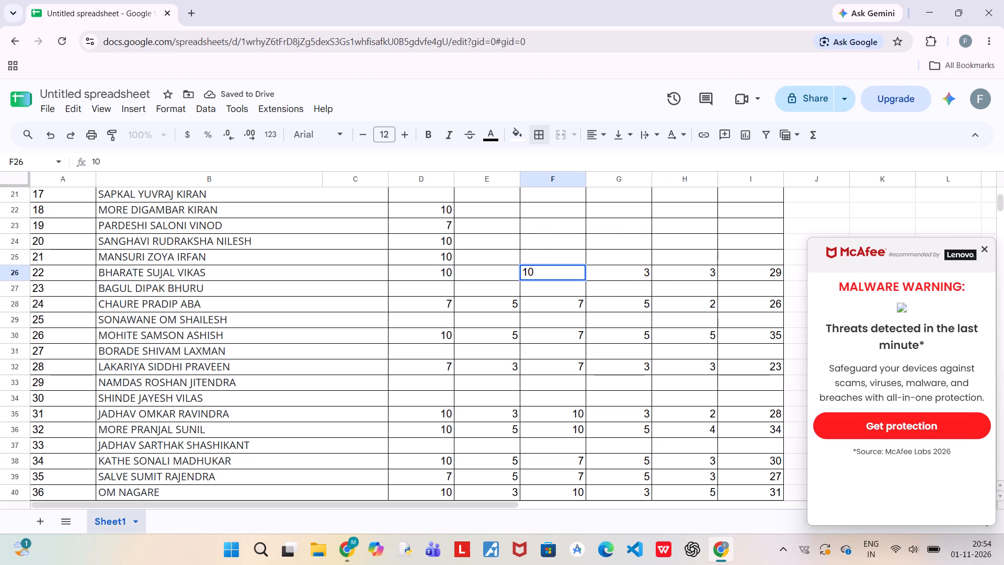
{"action": "key", "text": "Left"}
{"action": "key", "text": "3"}
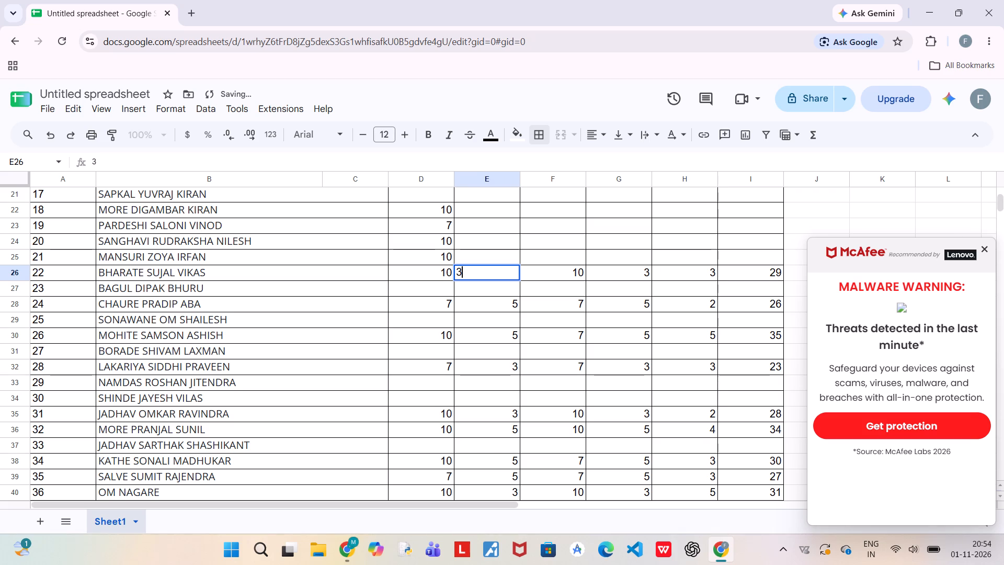
{"action": "key", "text": "Up"}
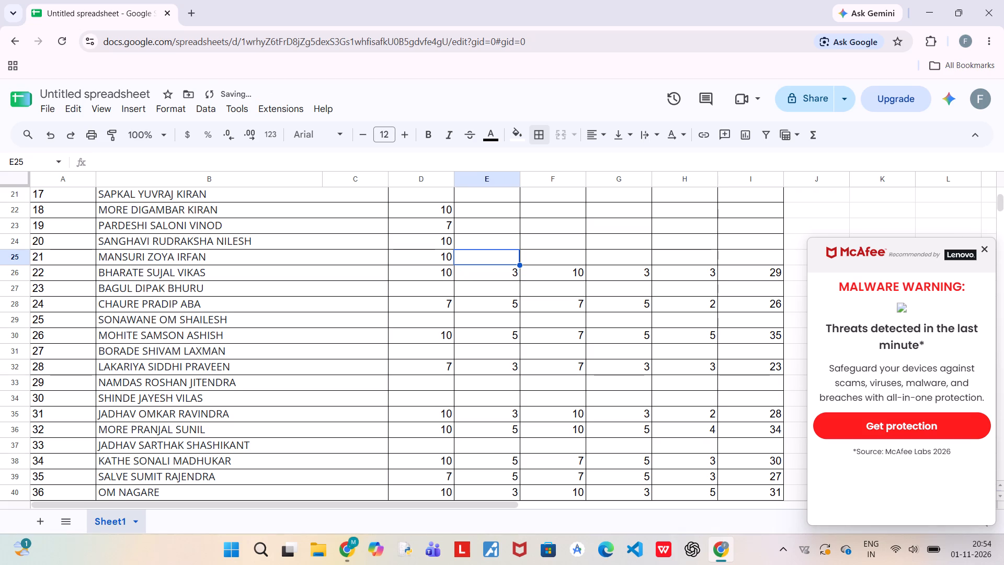
Enter roll number 21's remaining marks in E25:I25: BOOK 5, CODE 10, BOOK 5, Viva 4 and Total 34.
{"action": "key", "text": "5"}
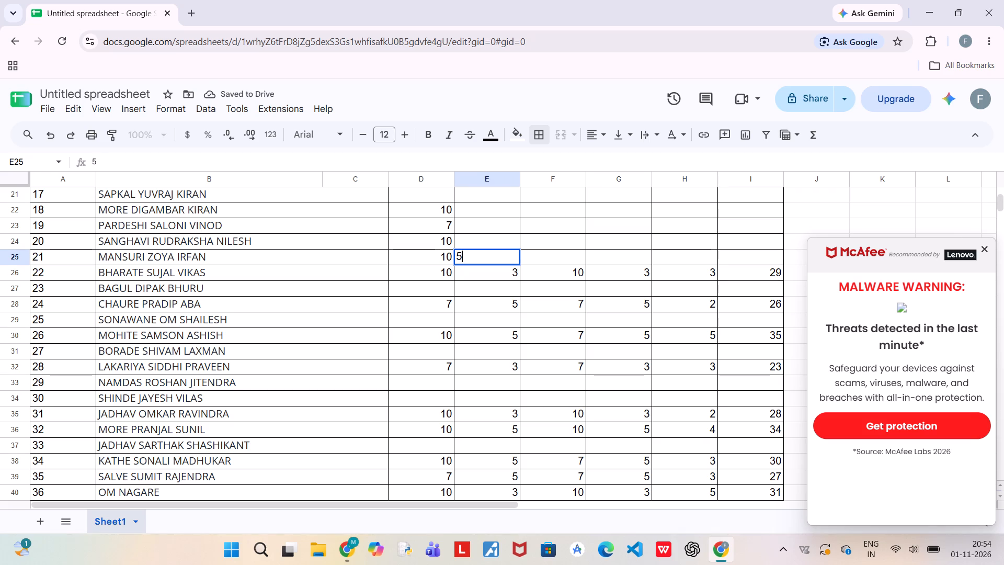
{"action": "key", "text": "Right"}
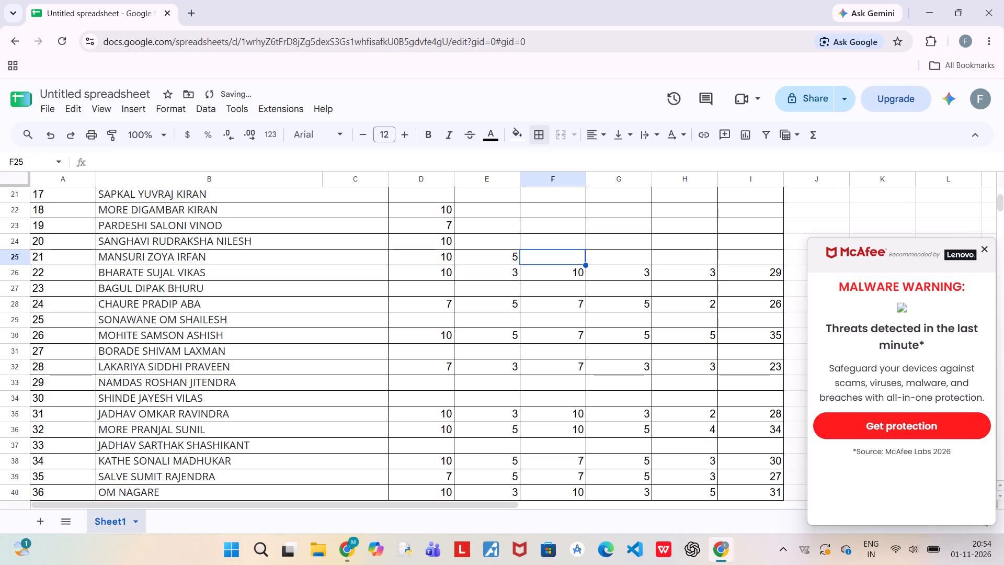
{"action": "type", "text": "10"}
{"action": "key", "text": "Right"}
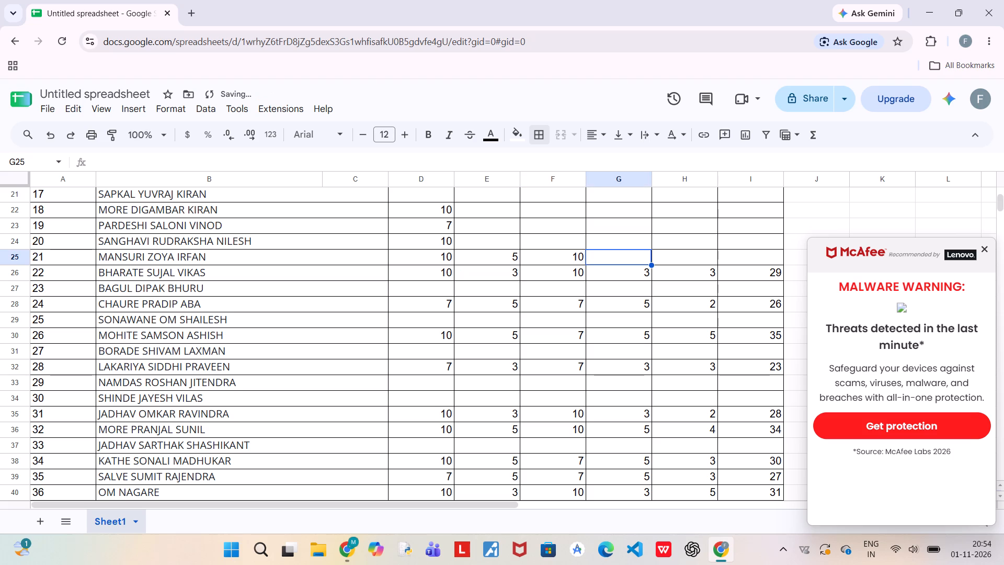
{"action": "key", "text": "5"}
{"action": "key", "text": "Right"}
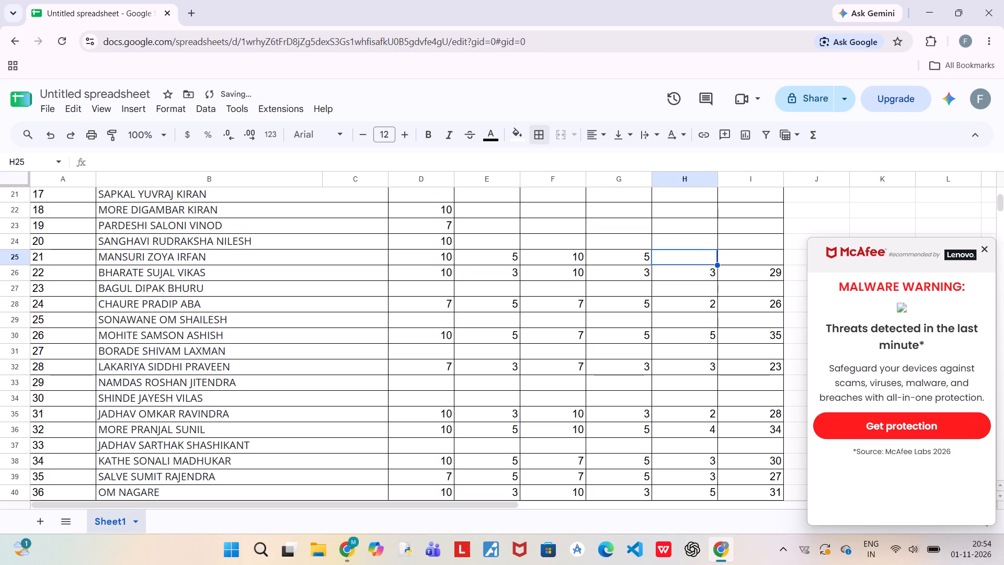
{"action": "key", "text": "4"}
{"action": "key", "text": "Right"}
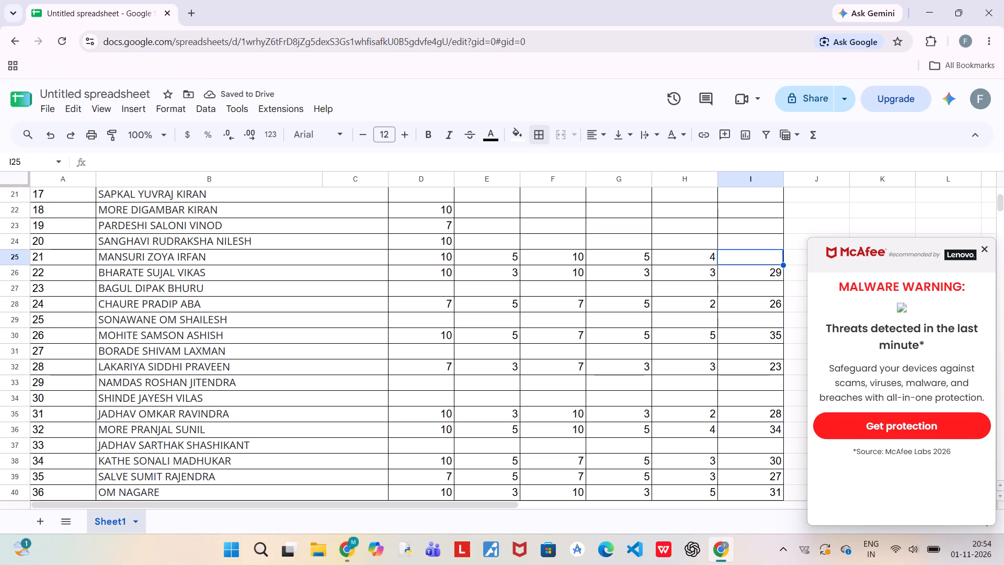
{"action": "type", "text": "34"}
{"action": "key", "text": "Up"}
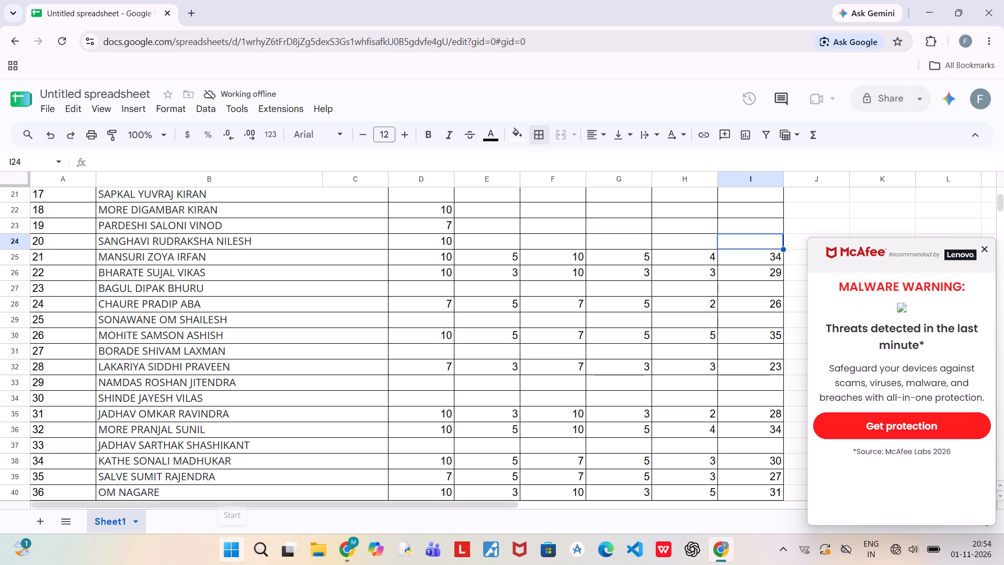
Launch the Kuro app from the recent Windows searches.
{"action": "left_click", "coordinate": [233, 548]}
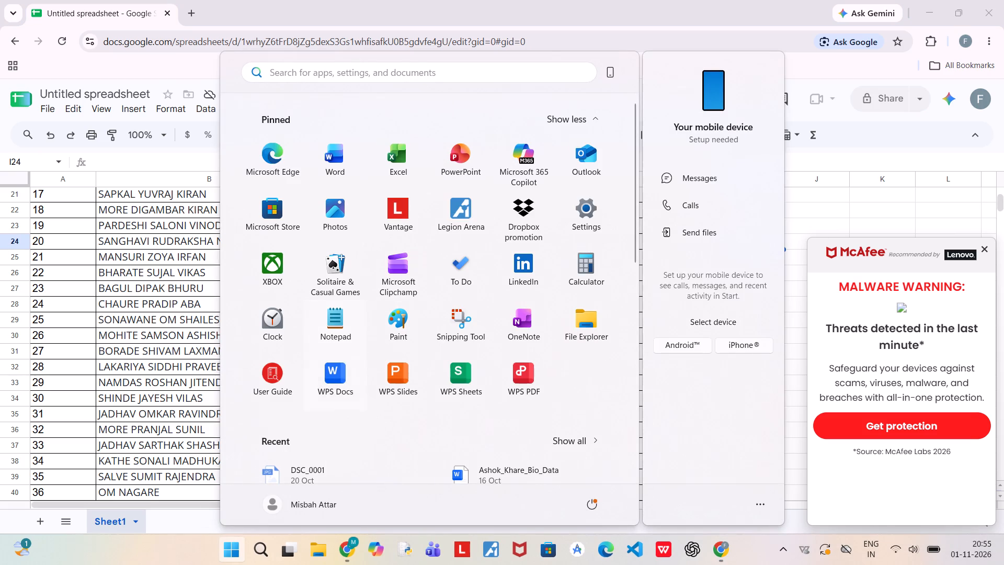
{"action": "left_click", "coordinate": [421, 75]}
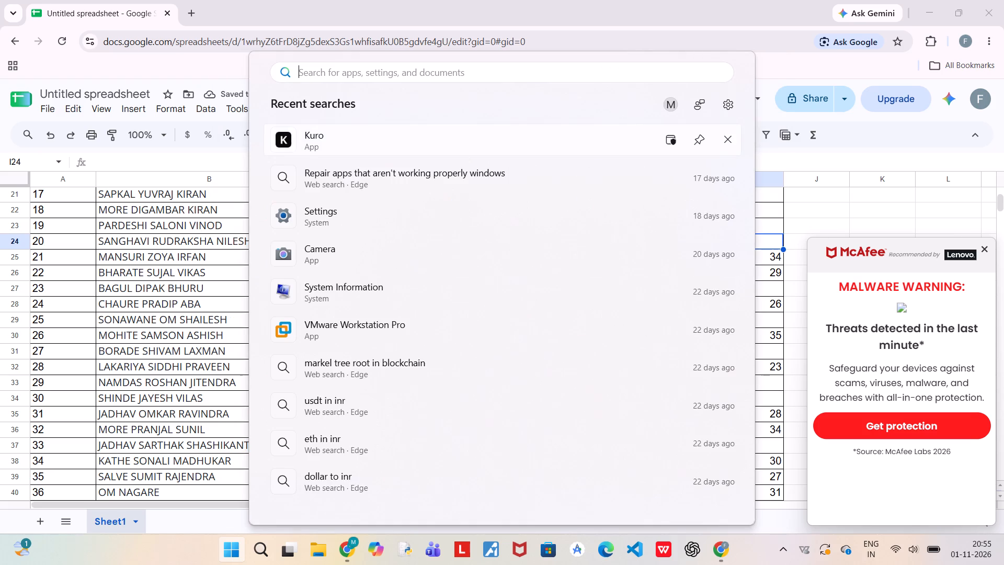
{"action": "left_click", "coordinate": [421, 153]}
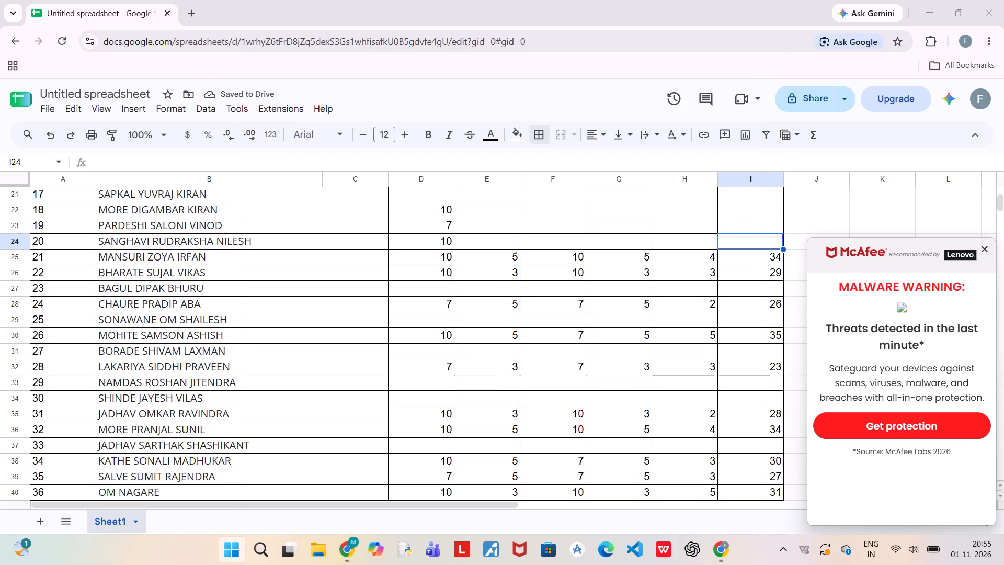
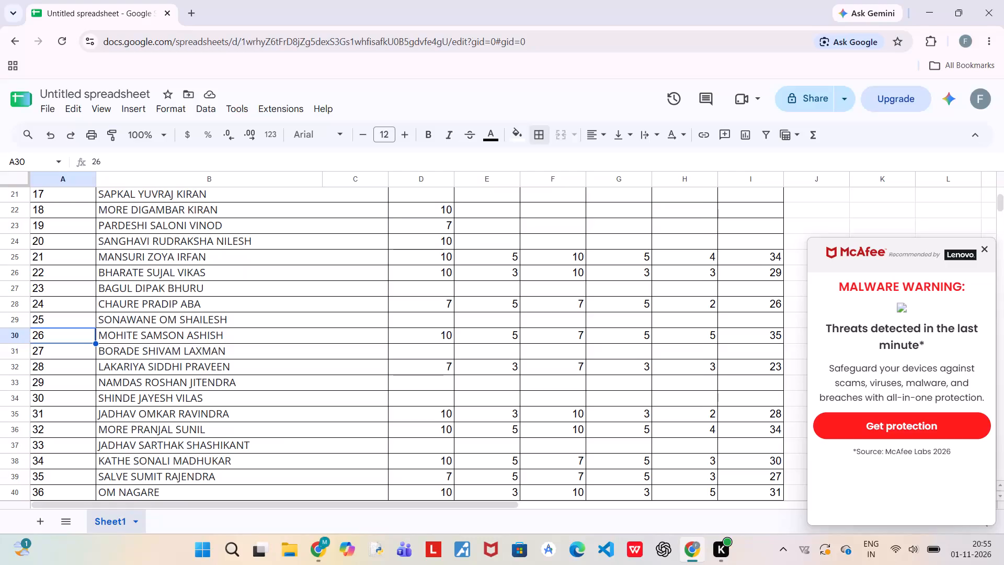
Dismiss the McAfee malware warning pop-up covering the sheet.
{"action": "left_click", "coordinate": [988, 250]}
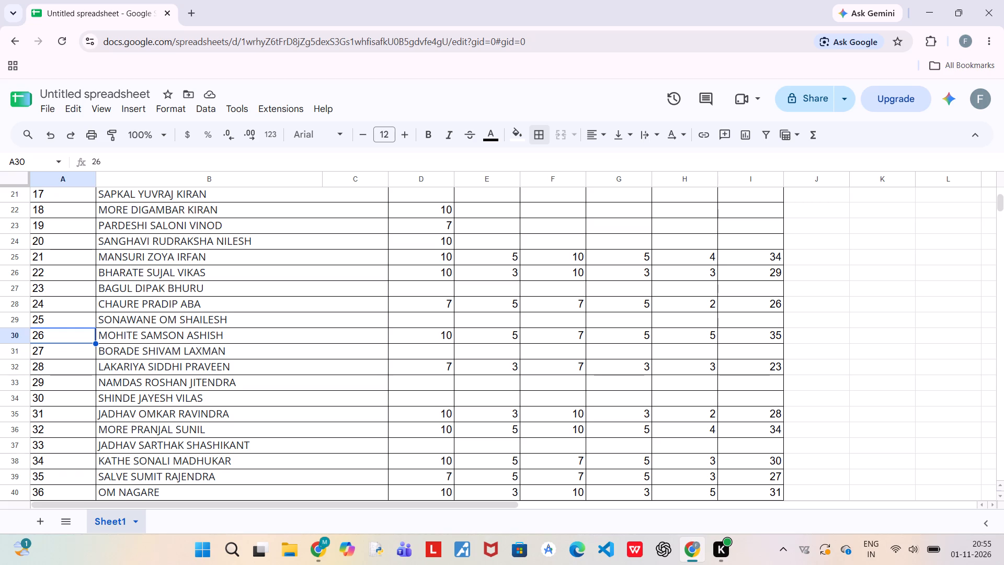
Enter roll number 20's remaining marks in E24:I24: BOOK 5, CODE 10, BOOK 5, Viva 3 and Total 31.
{"action": "left_click", "coordinate": [509, 244]}
{"action": "key", "text": "5"}
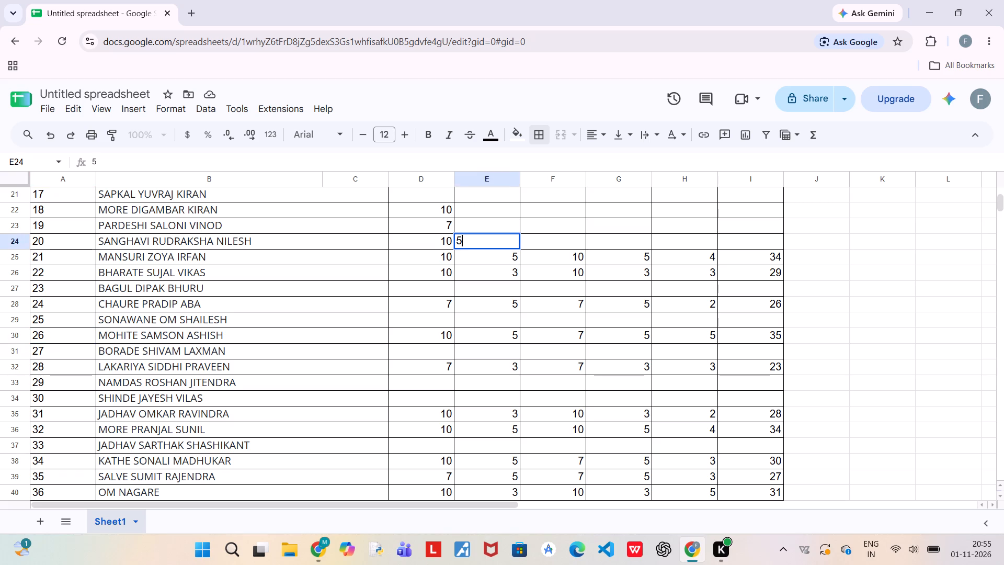
{"action": "key", "text": "Right"}
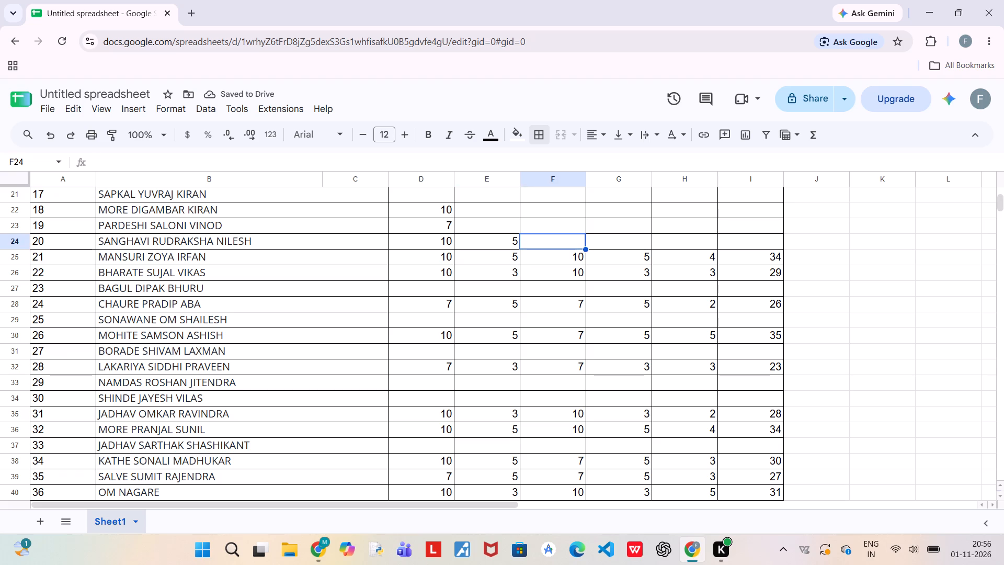
{"action": "key", "text": "1"}
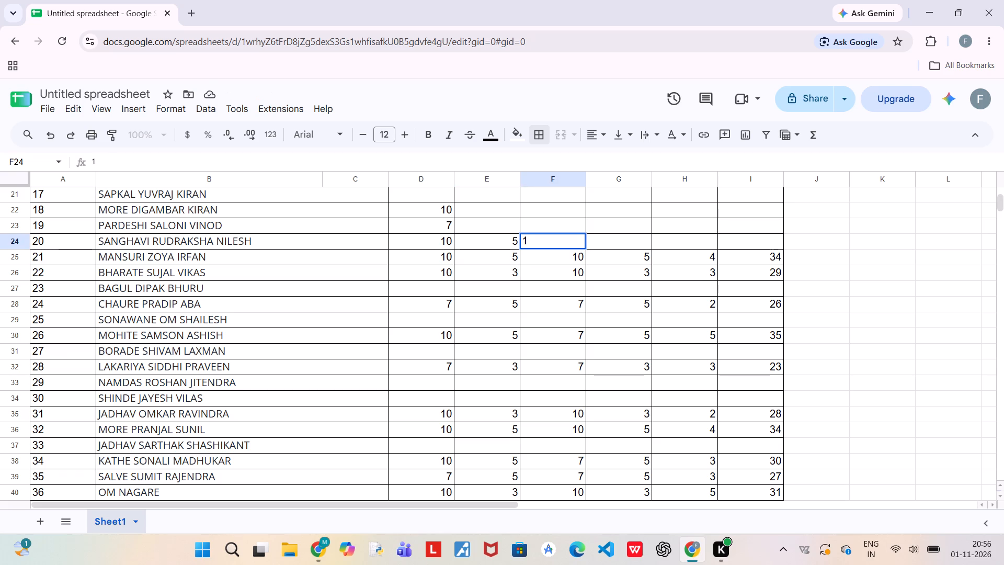
{"action": "key", "text": "0"}
{"action": "key", "text": "Right"}
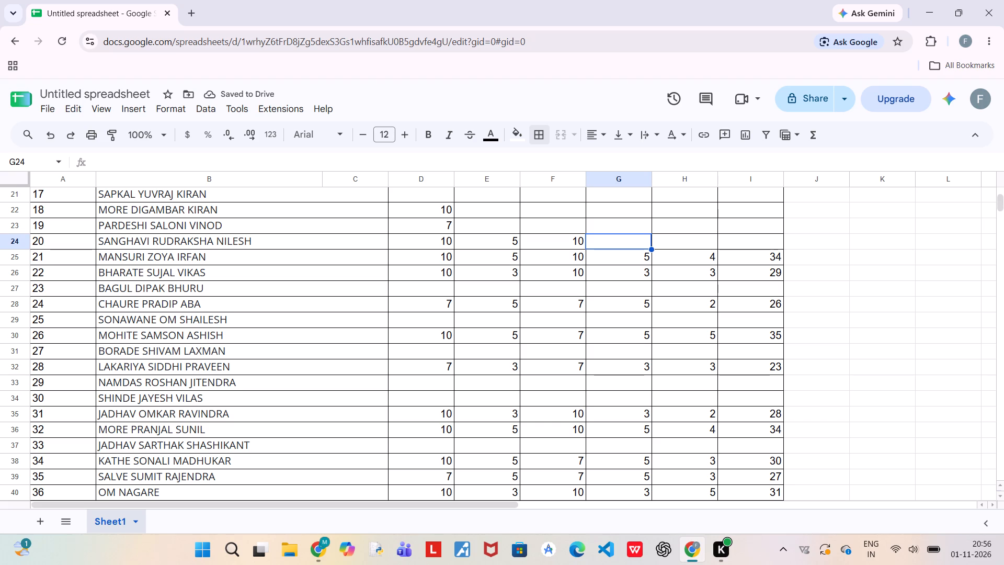
{"action": "key", "text": "5"}
{"action": "key", "text": "Right"}
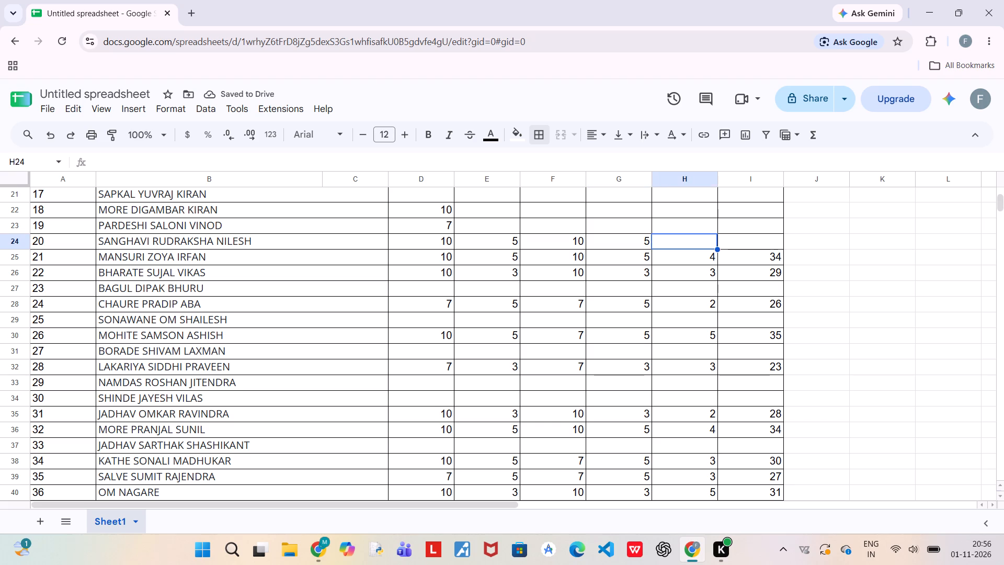
{"action": "key", "text": "3"}
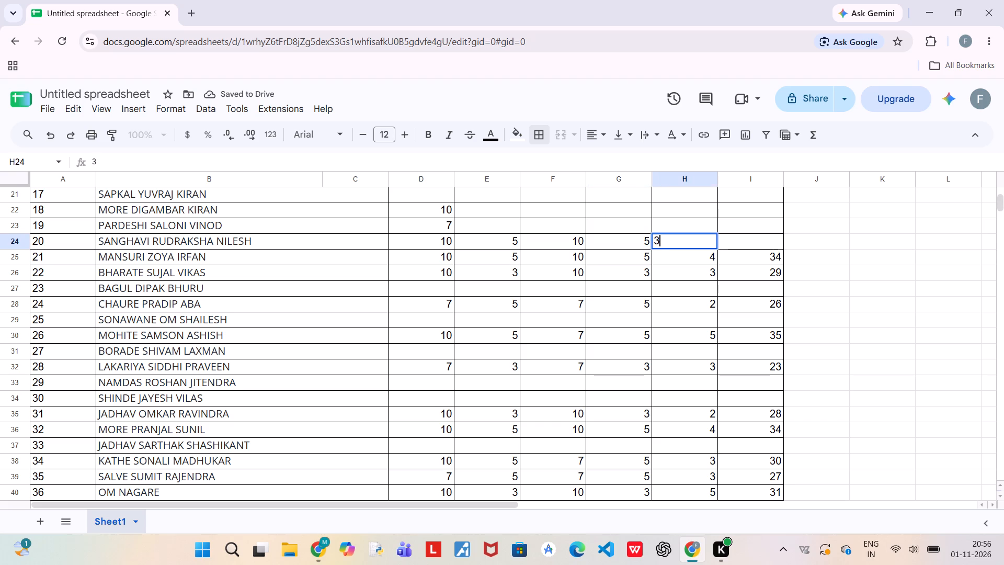
{"action": "key", "text": "Right"}
{"action": "key", "text": "3"}
{"action": "key", "text": "1"}
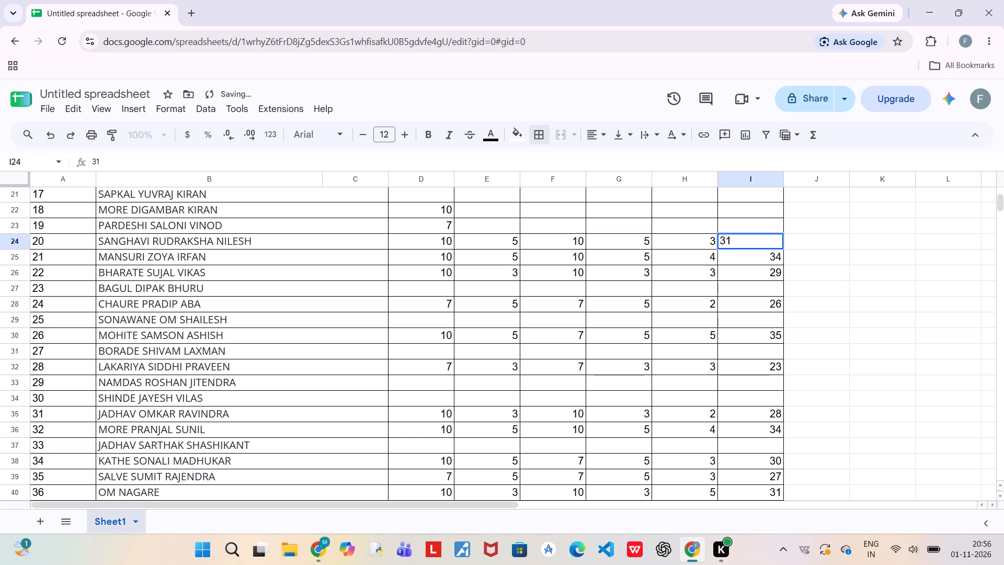
{"action": "key", "text": "Up"}
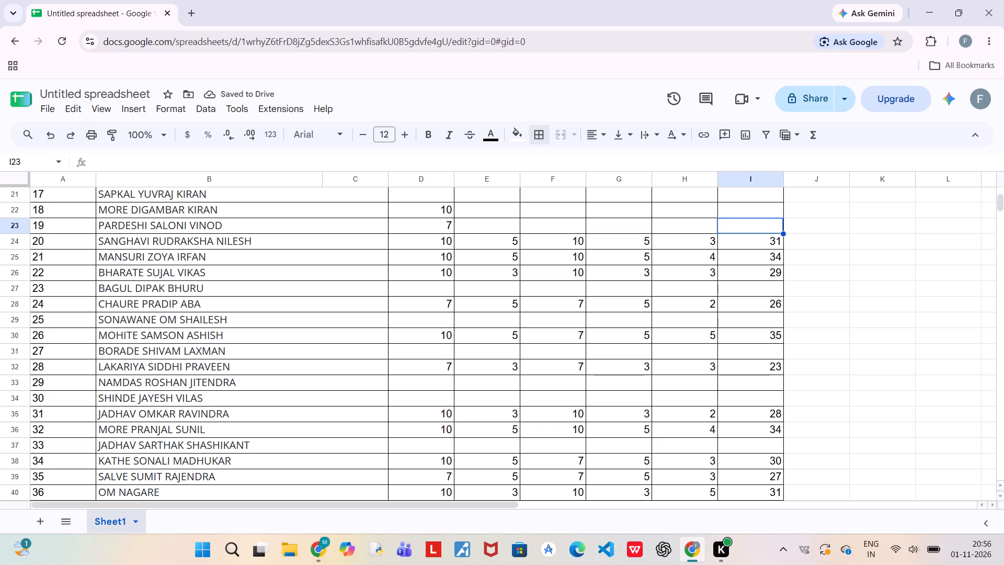
Enter roll number 19's remaining marks in E23:I23: BOOK 3, CODE 7, BOOK 3, Viva 4 and Total 24.
{"action": "type", "text": "24"}
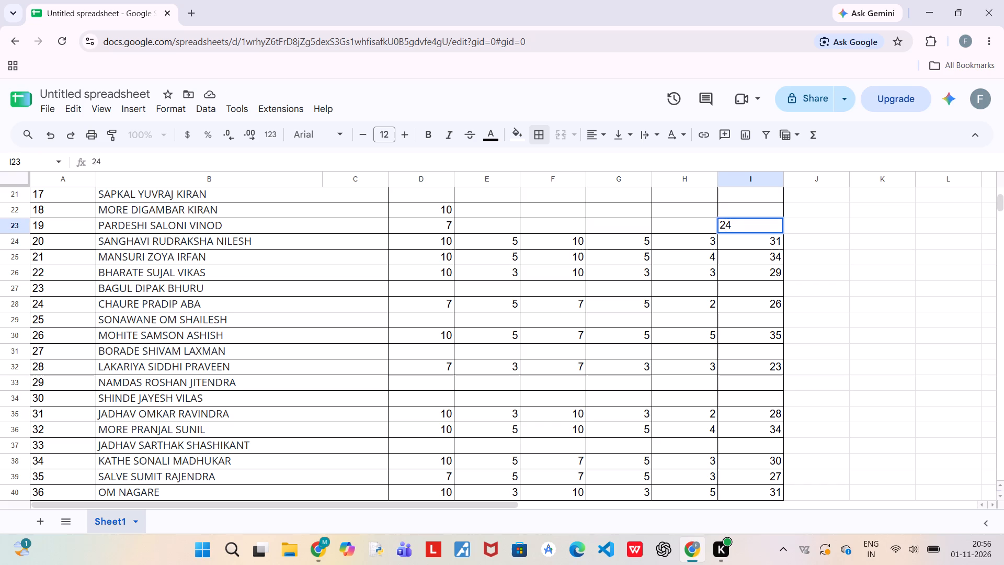
{"action": "key", "text": "Left"}
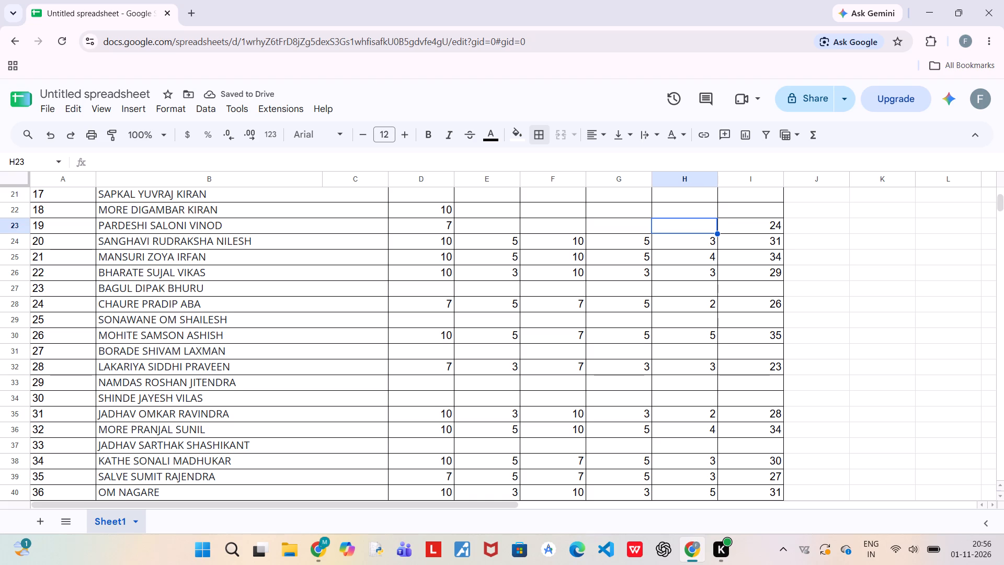
{"action": "key", "text": "4"}
{"action": "key", "text": "Left"}
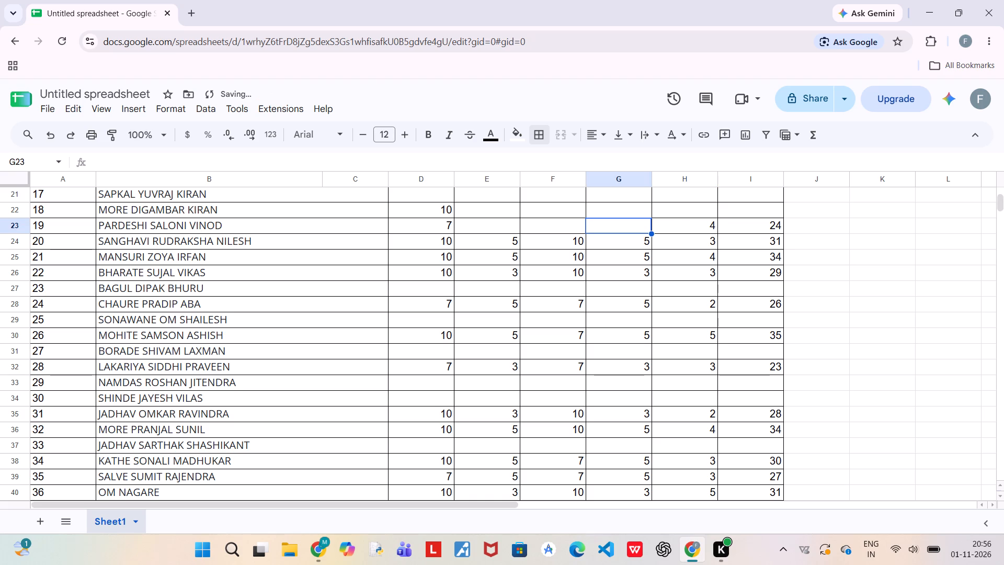
{"action": "key", "text": "3"}
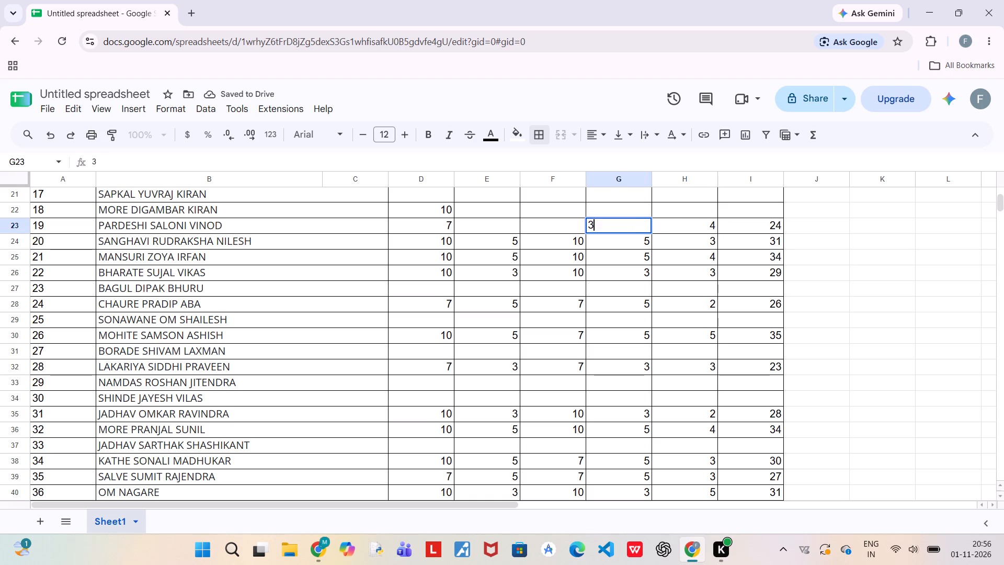
{"action": "key", "text": "Left"}
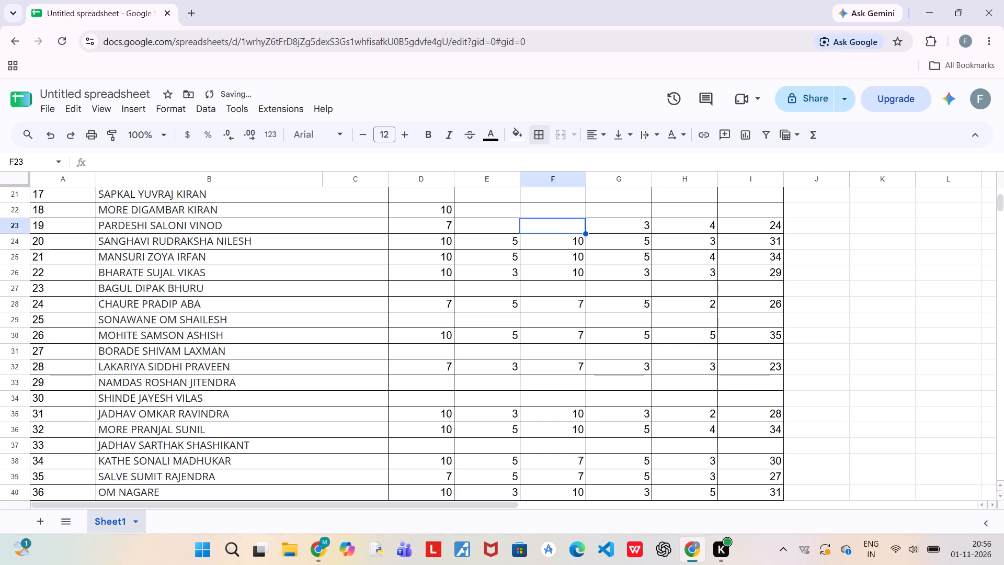
{"action": "key", "text": "7"}
{"action": "key", "text": "Left"}
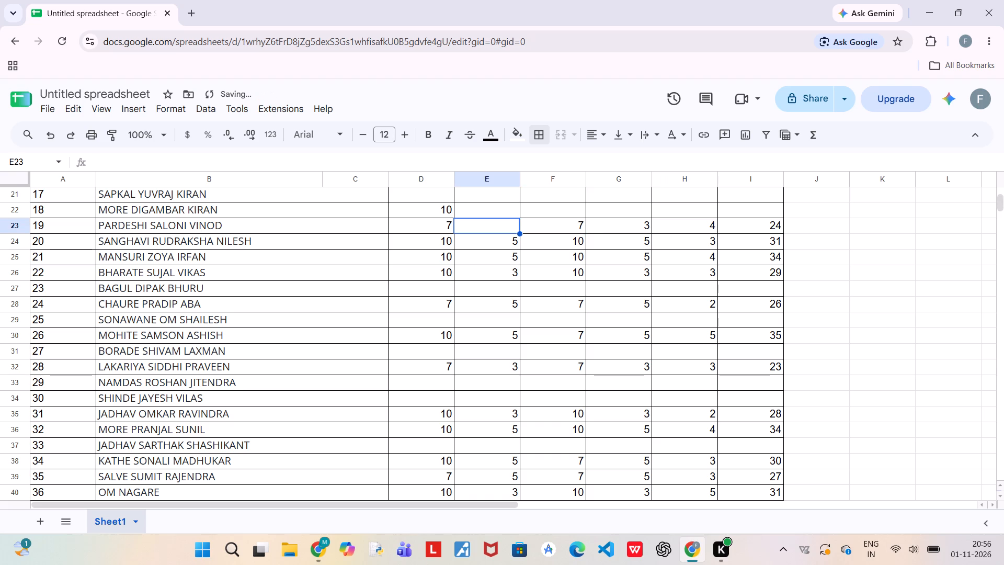
{"action": "key", "text": "3"}
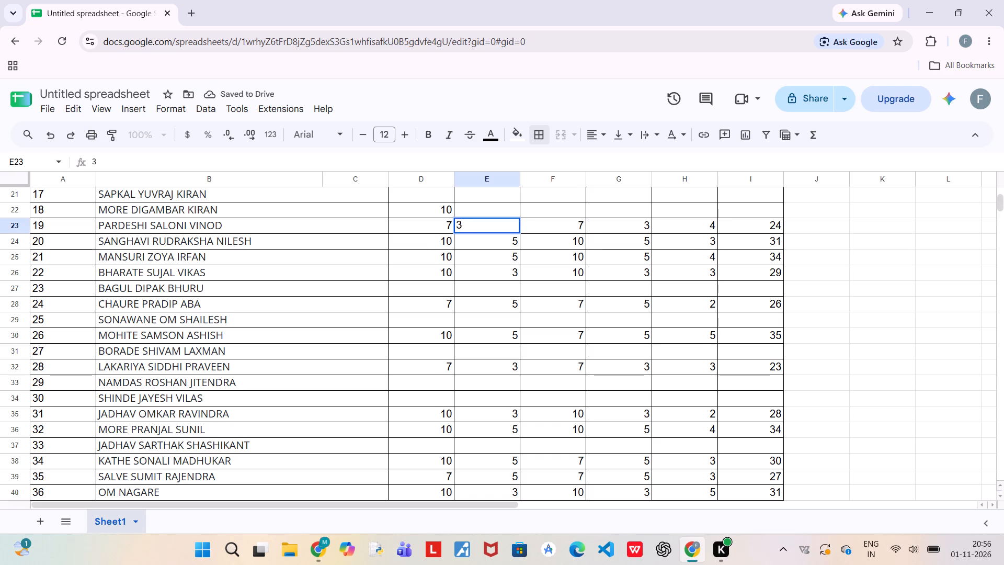
{"action": "key", "text": "Up"}
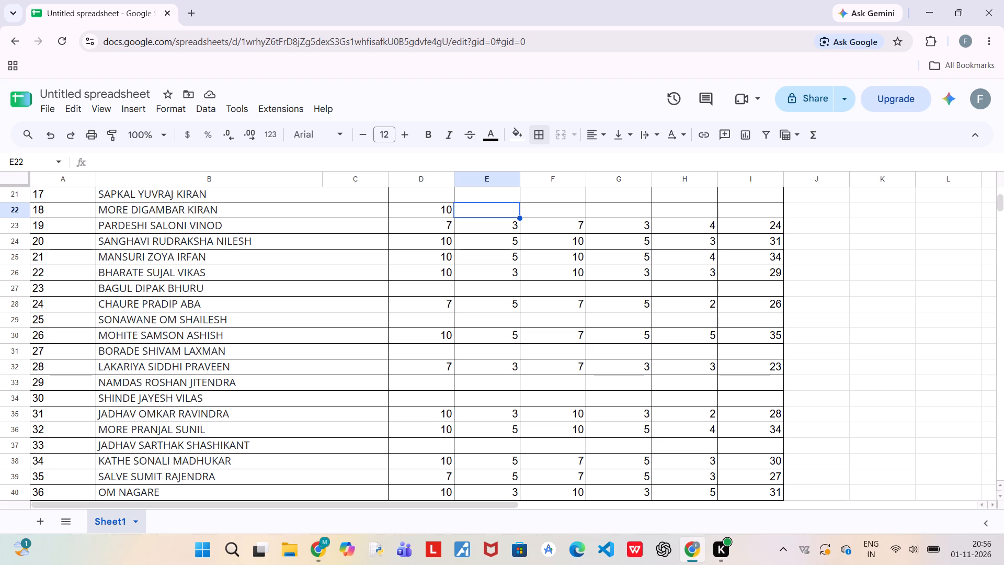
Enter roll number 18's remaining marks in E22:I22: BOOK 5, CODE 8, BOOK 5, Viva 3 and Total 31.
{"action": "key", "text": "5"}
{"action": "key", "text": "Right"}
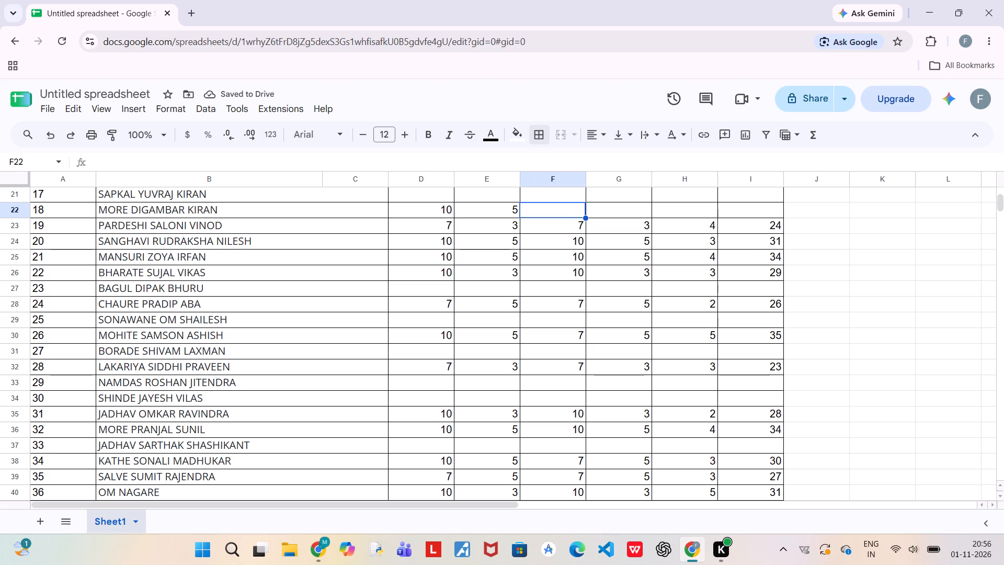
{"action": "key", "text": "8"}
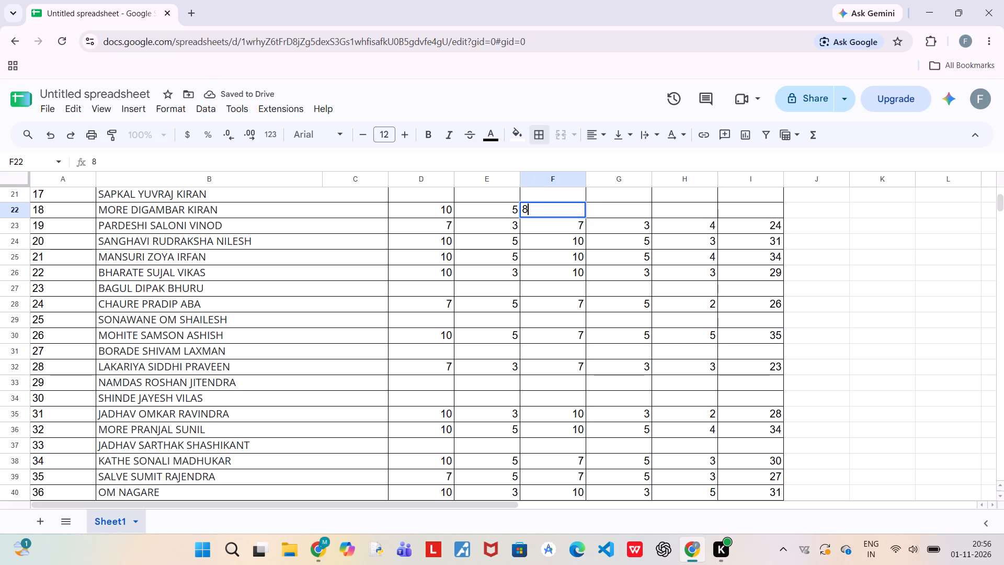
{"action": "key", "text": "Right"}
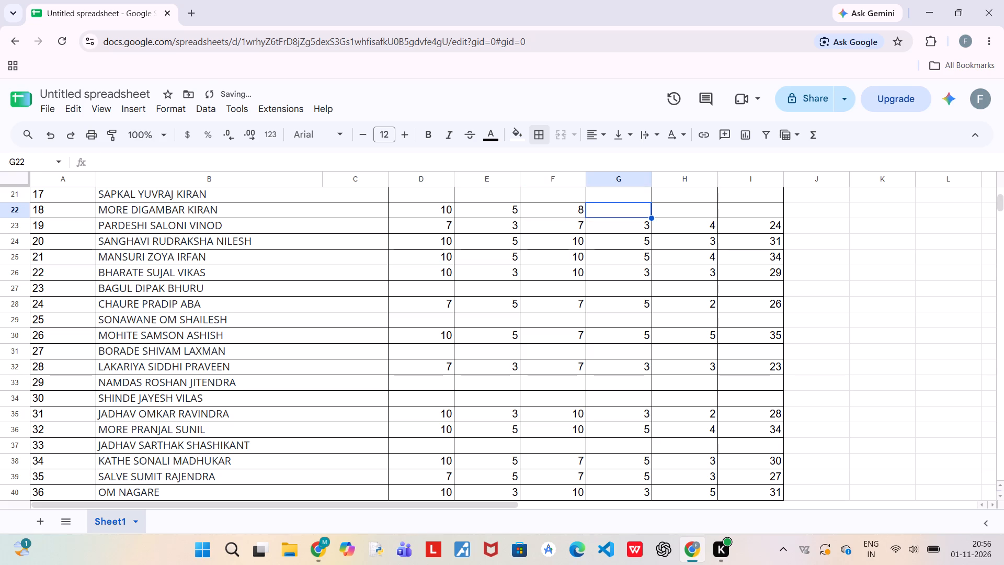
{"action": "key", "text": "5"}
{"action": "key", "text": "Right"}
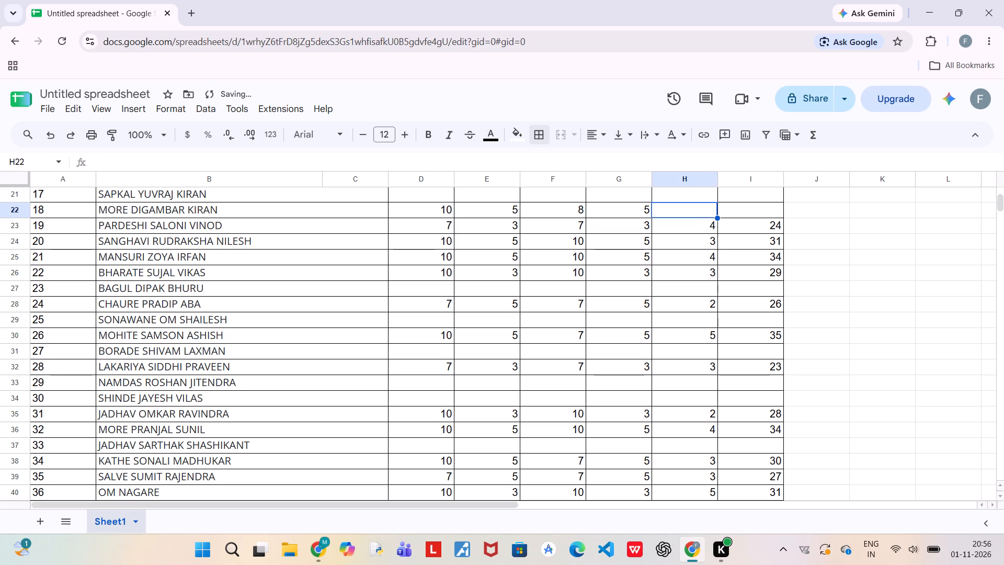
{"action": "key", "text": "3"}
{"action": "key", "text": "Right"}
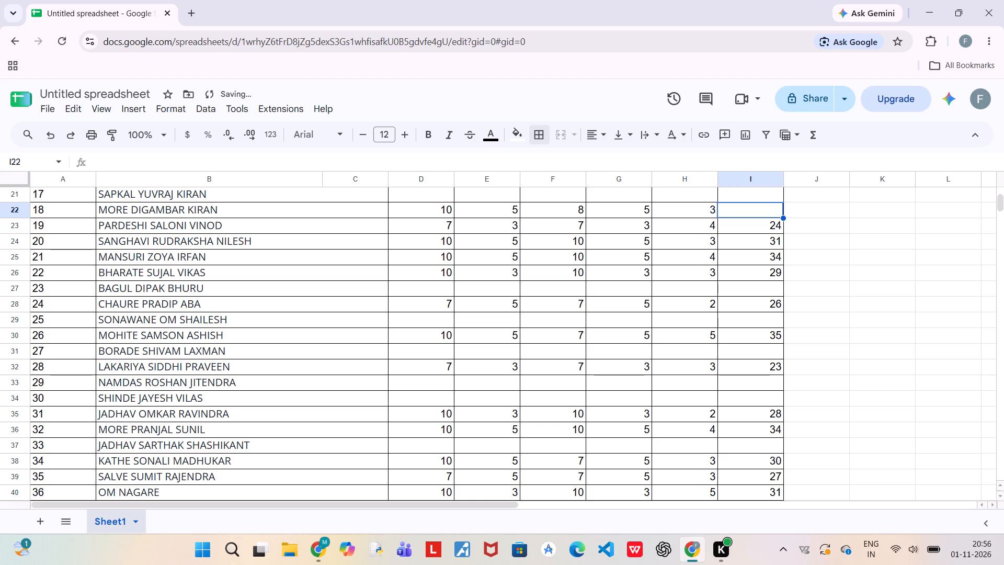
{"action": "type", "text": "31"}
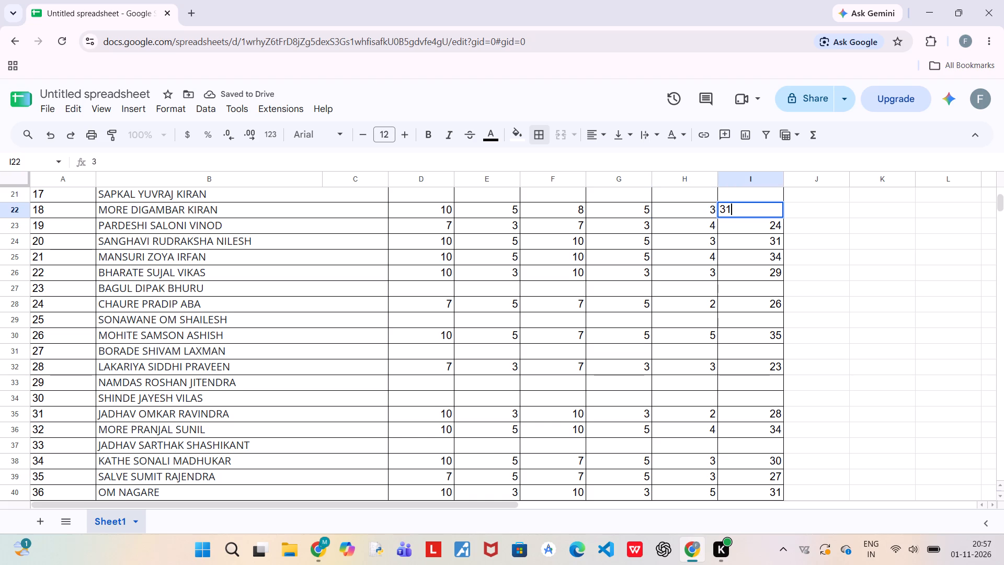
{"action": "key", "text": "Up"}
Enter roll number 16's remaining marks in E20:I20: BOOK 5, CODE 8, BOOK 5, Viva 2 and Total 28.
{"action": "key", "text": "Up"}
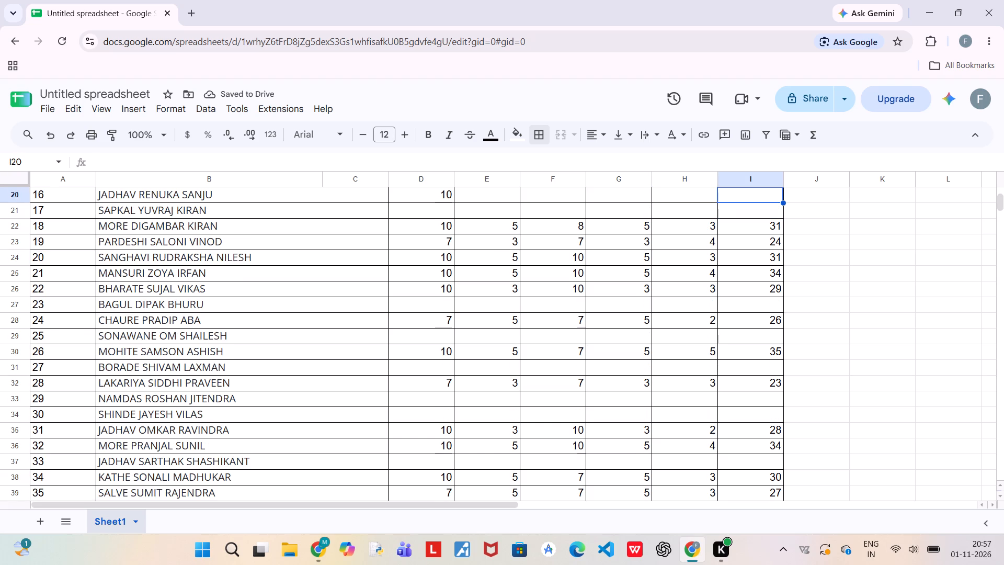
{"action": "type", "text": "28"}
{"action": "key", "text": "Left"}
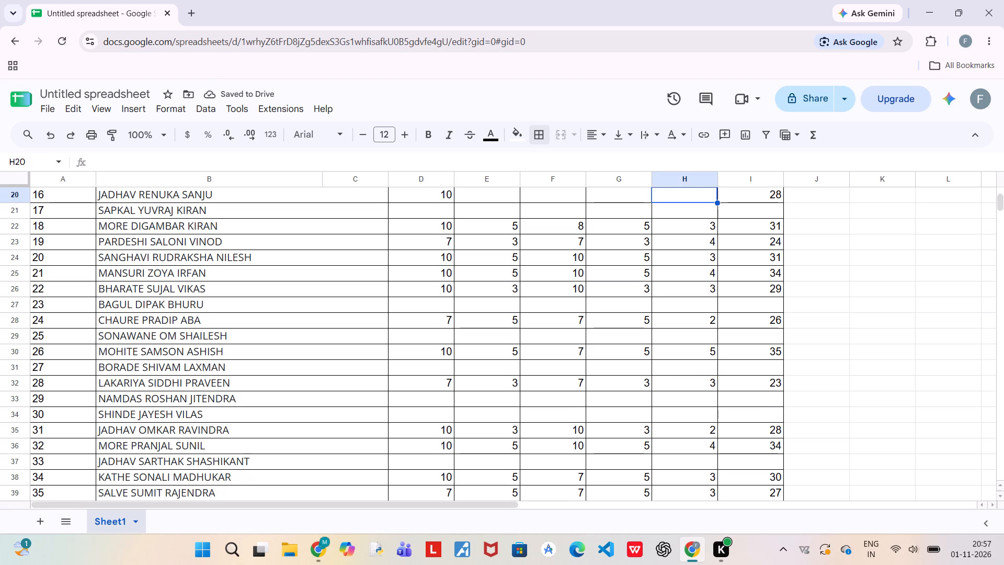
{"action": "key", "text": "2"}
{"action": "key", "text": "Left"}
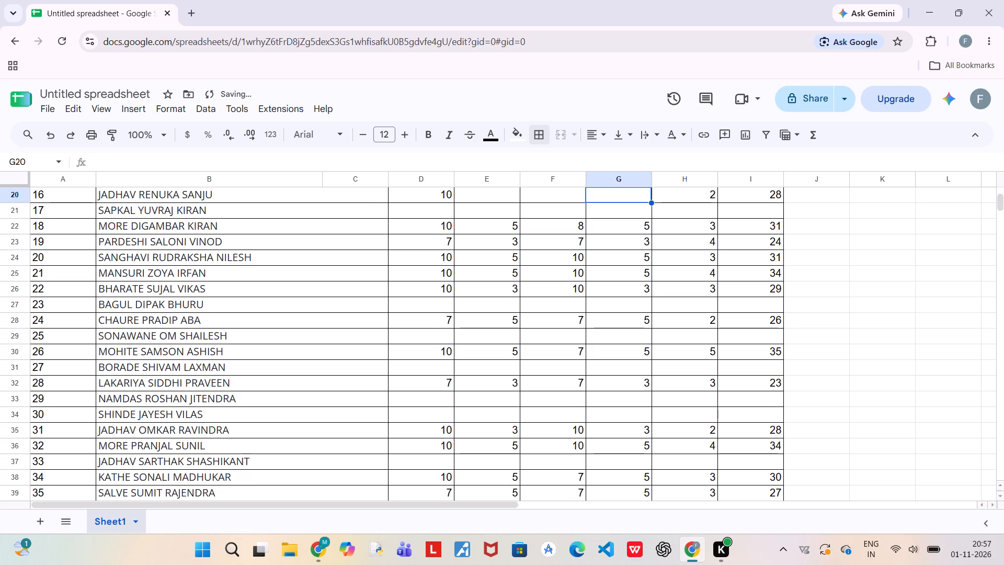
{"action": "key", "text": "5"}
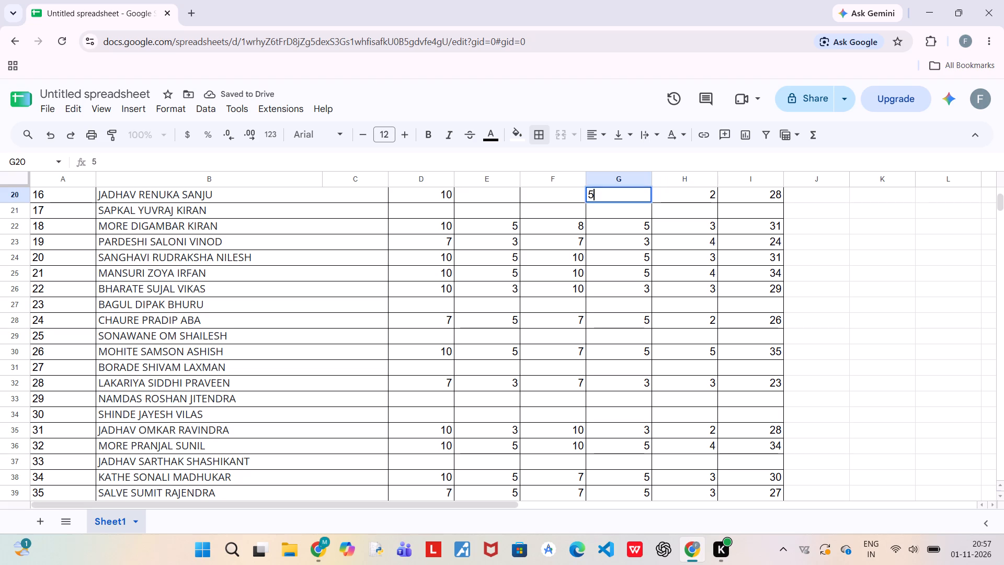
{"action": "key", "text": "Left"}
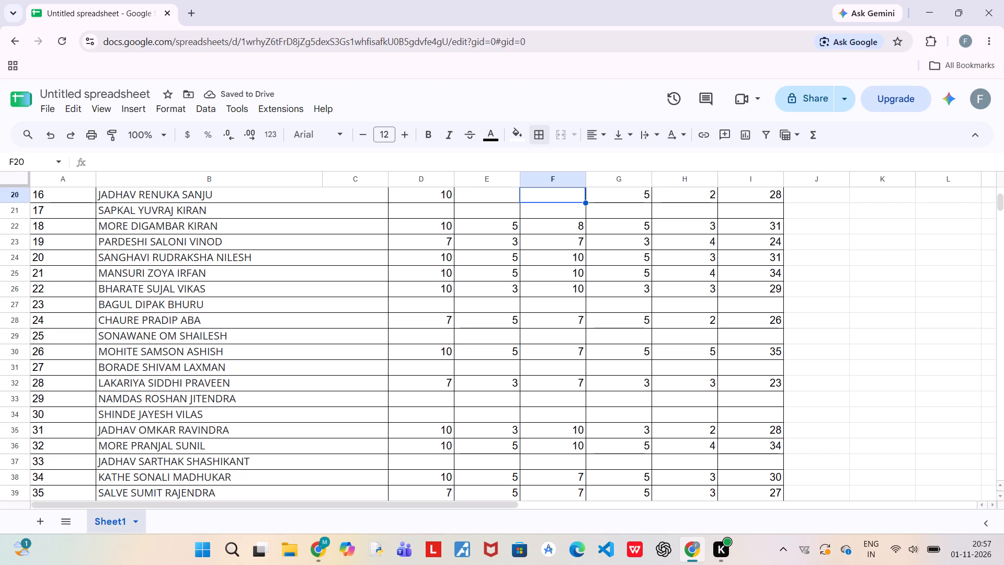
{"action": "key", "text": "8"}
{"action": "key", "text": "Left"}
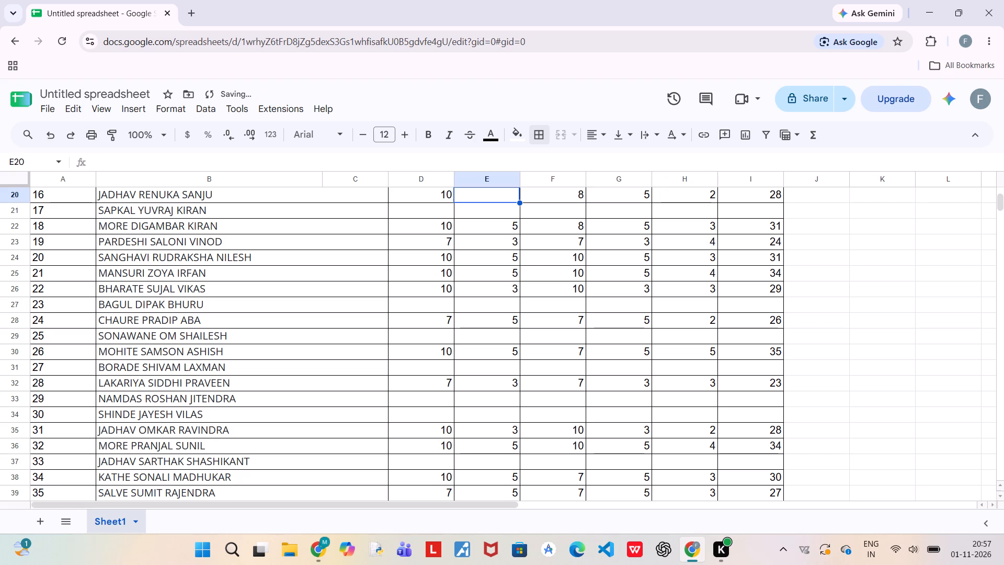
{"action": "key", "text": "5"}
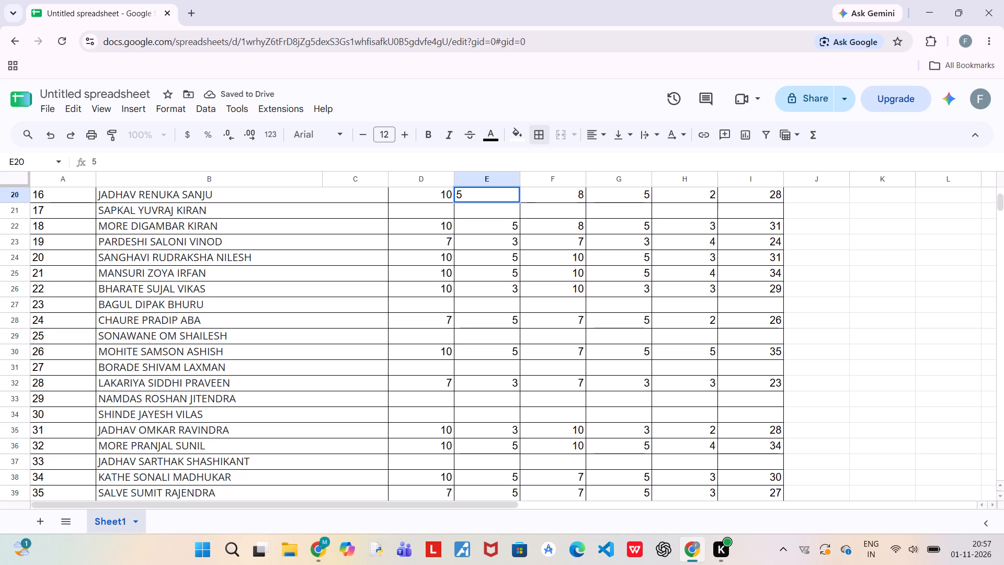
{"action": "key", "text": "Up"}
Enter roll number 15's remaining marks in E19:I19: BOOK 5, CODE 10, BOOK 5, Viva 4 and Total 34.
{"action": "key", "text": "Up"}
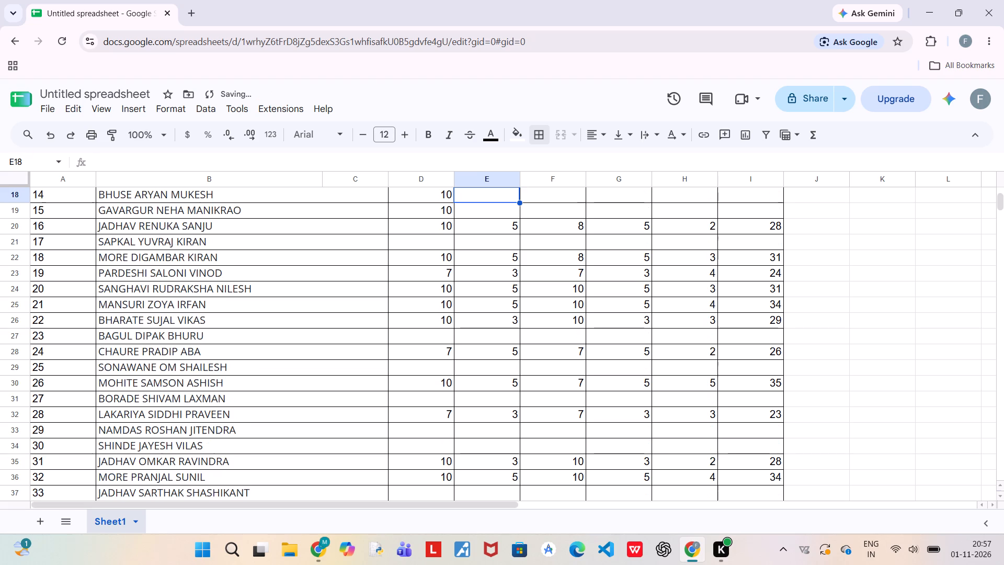
{"action": "key", "text": "Down"}
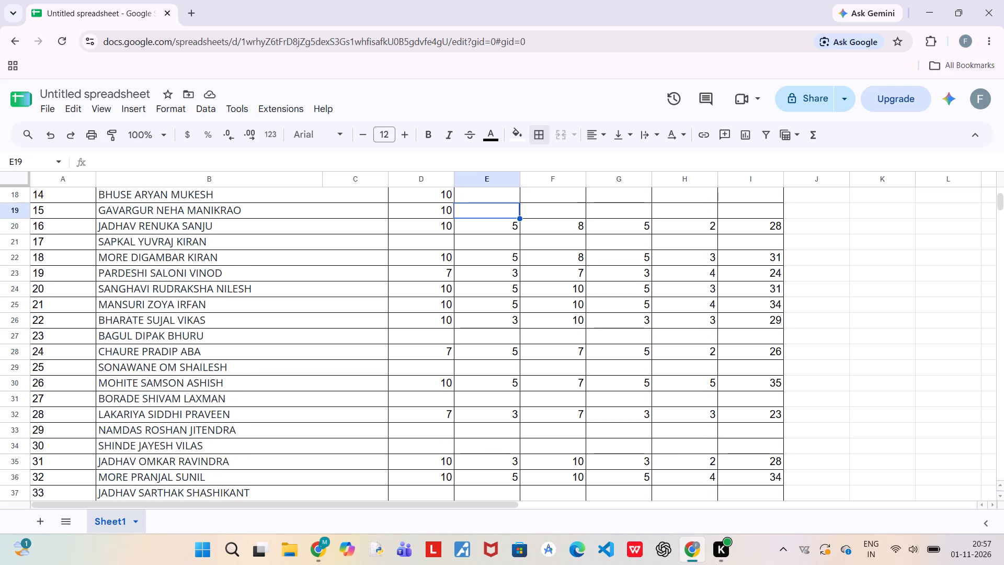
{"action": "scroll", "coordinate": [647, 378], "scroll_direction": "up", "scroll_amount": 5}
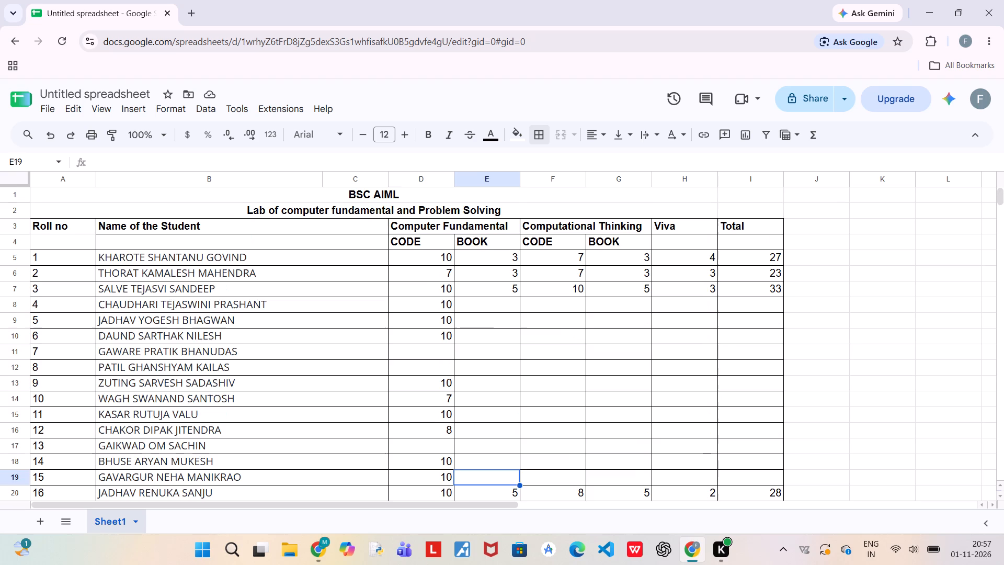
{"action": "scroll", "coordinate": [647, 375], "scroll_direction": "down", "scroll_amount": 1}
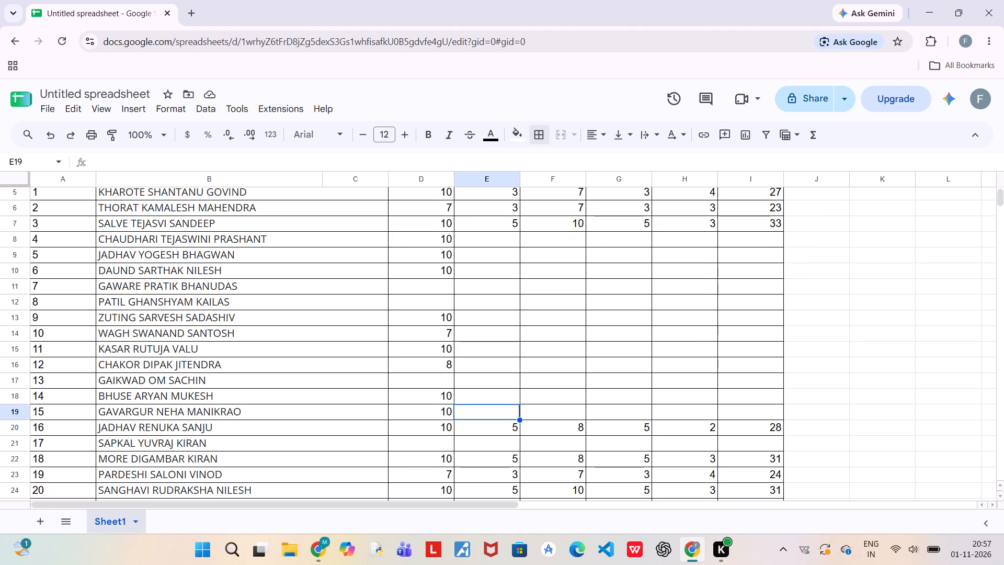
{"action": "key", "text": "5"}
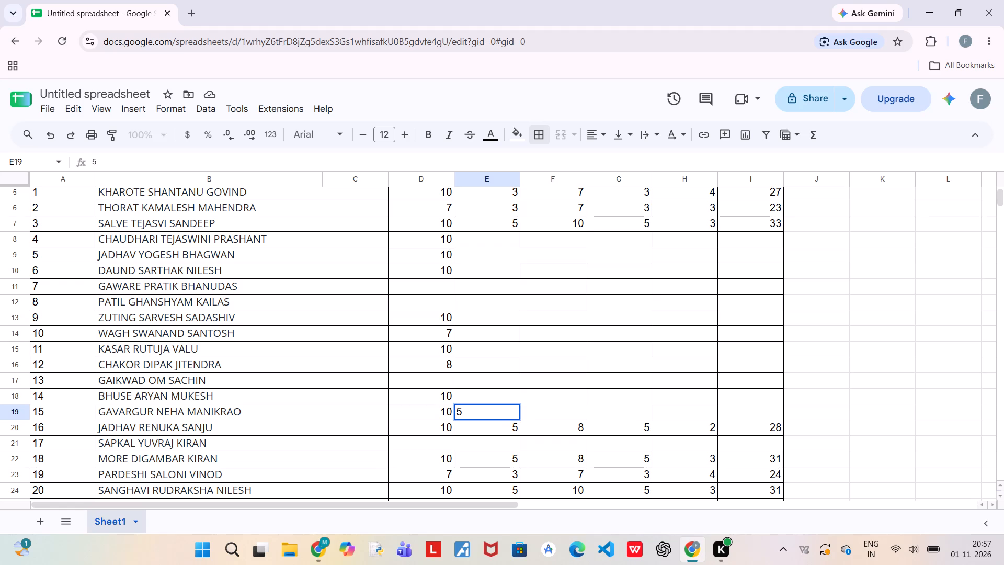
{"action": "key", "text": "Right"}
{"action": "type", "text": "10"}
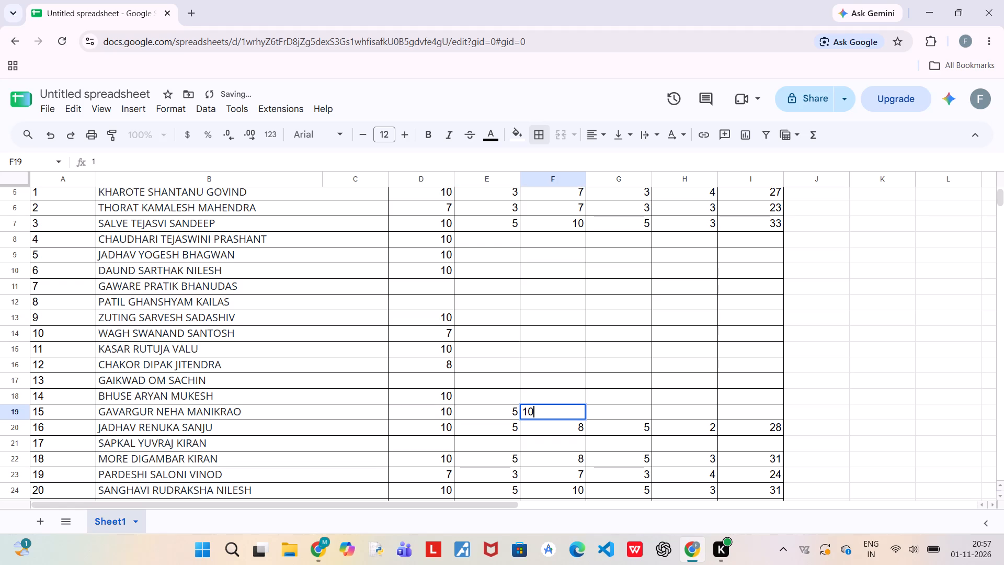
{"action": "key", "text": "Right"}
{"action": "key", "text": "5"}
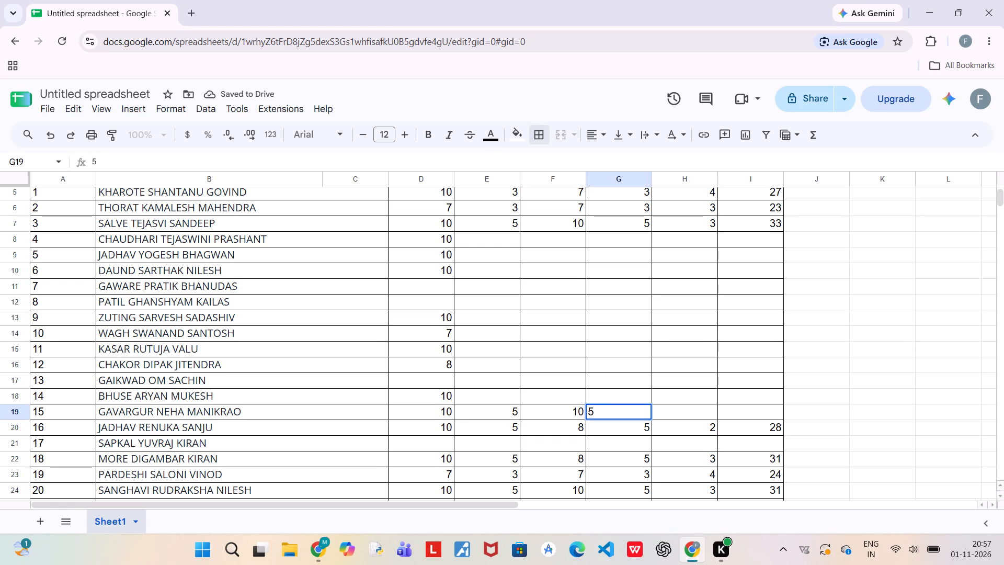
{"action": "key", "text": "Right"}
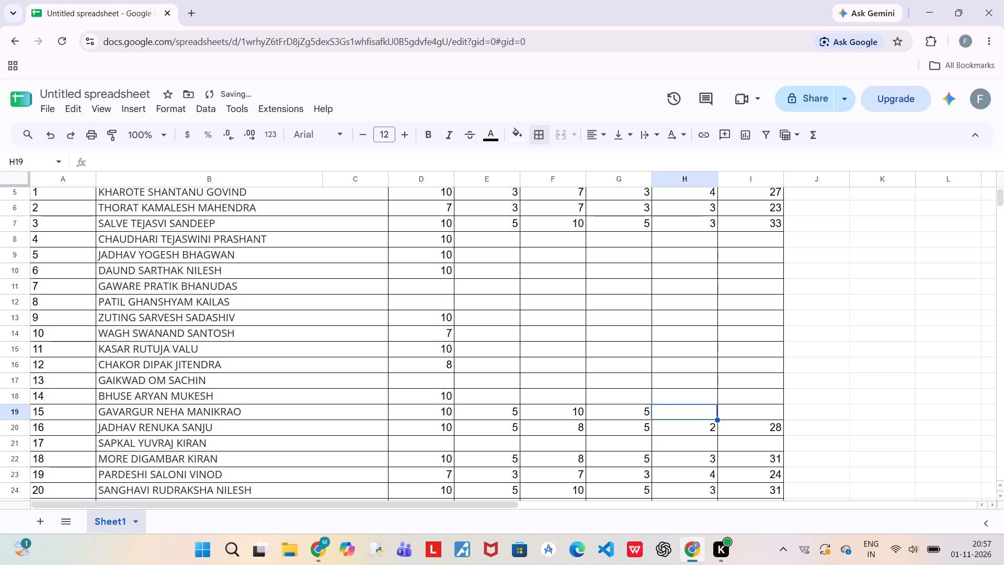
{"action": "key", "text": "4"}
{"action": "key", "text": "Right"}
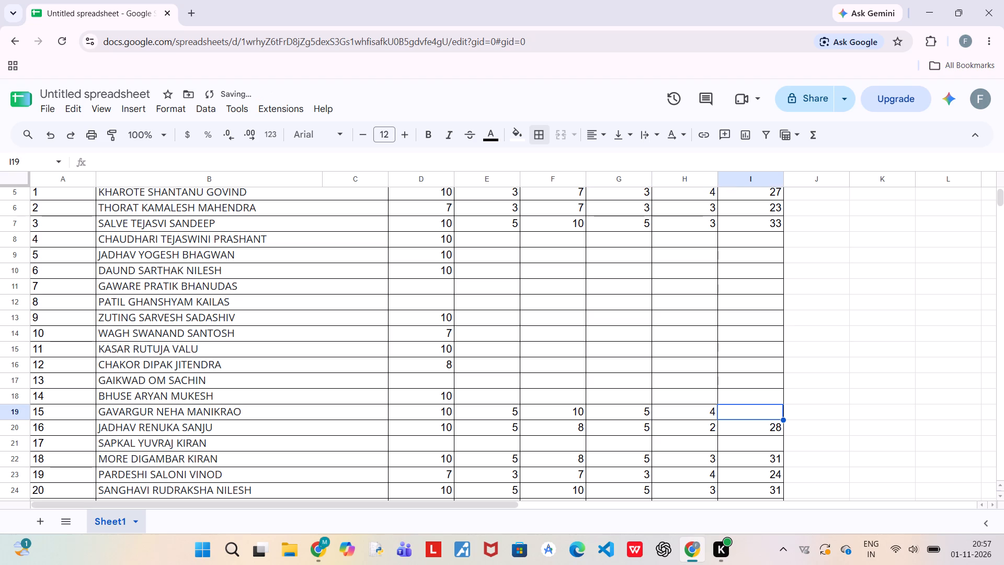
{"action": "type", "text": "34"}
{"action": "key", "text": "Up"}
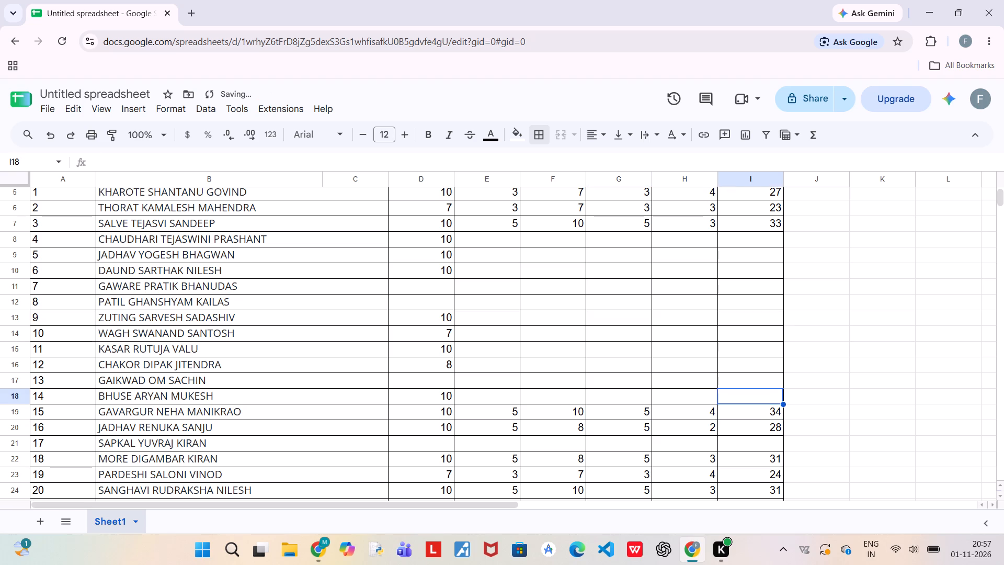
{"action": "type", "text": "34"}
{"action": "key", "text": "Left"}
{"action": "key", "text": "4"}
{"action": "key", "text": "Left"}
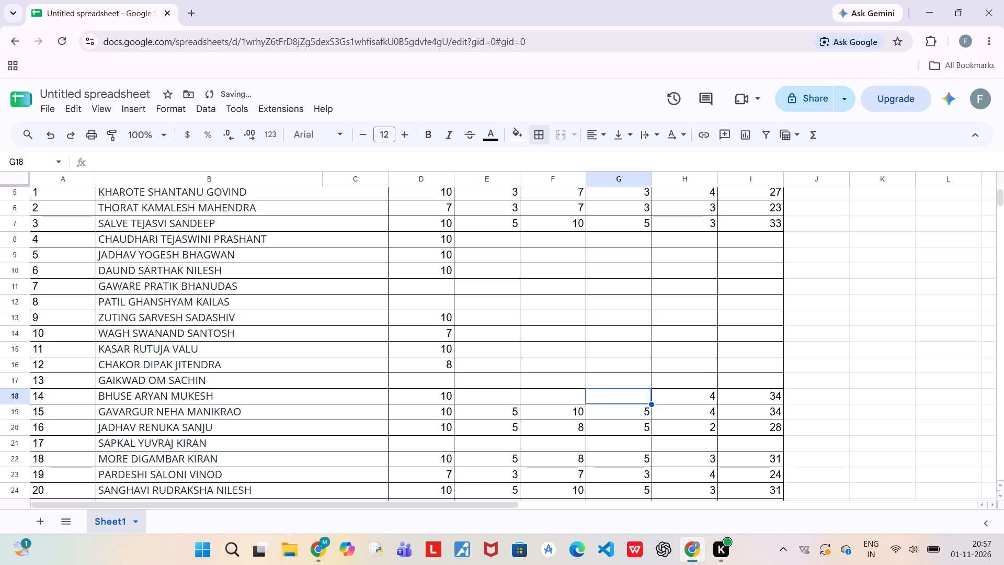
{"action": "key", "text": "5"}
{"action": "key", "text": "Left"}
{"action": "type", "text": "10"}
{"action": "key", "text": "Left"}
{"action": "key", "text": "5"}
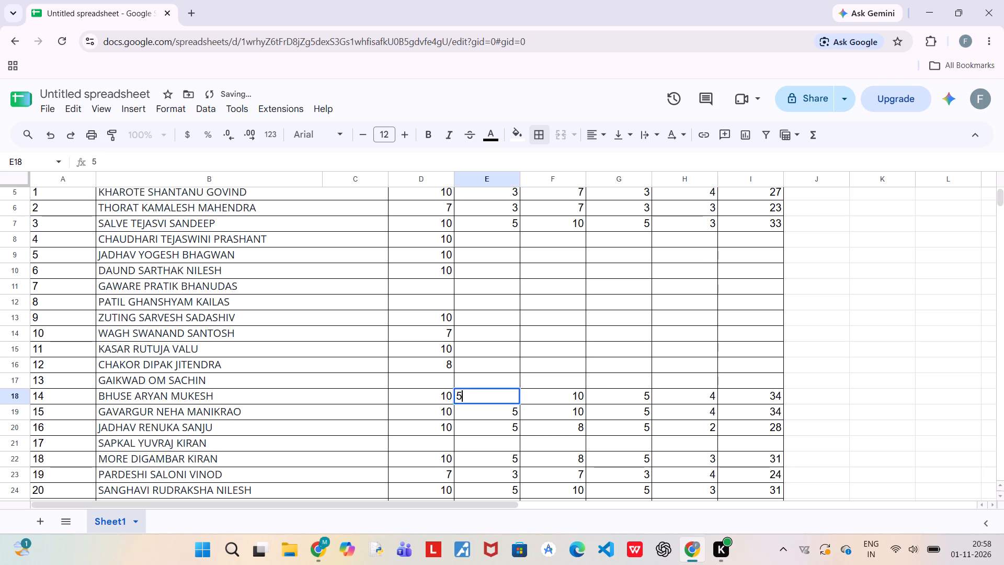
Enter roll number 12's remaining marks in E16:I16: BOOK 5, CODE 8, BOOK 5, Viva 2 and Total 28.
{"action": "key", "text": "Up"}
{"action": "key", "text": "Up"}
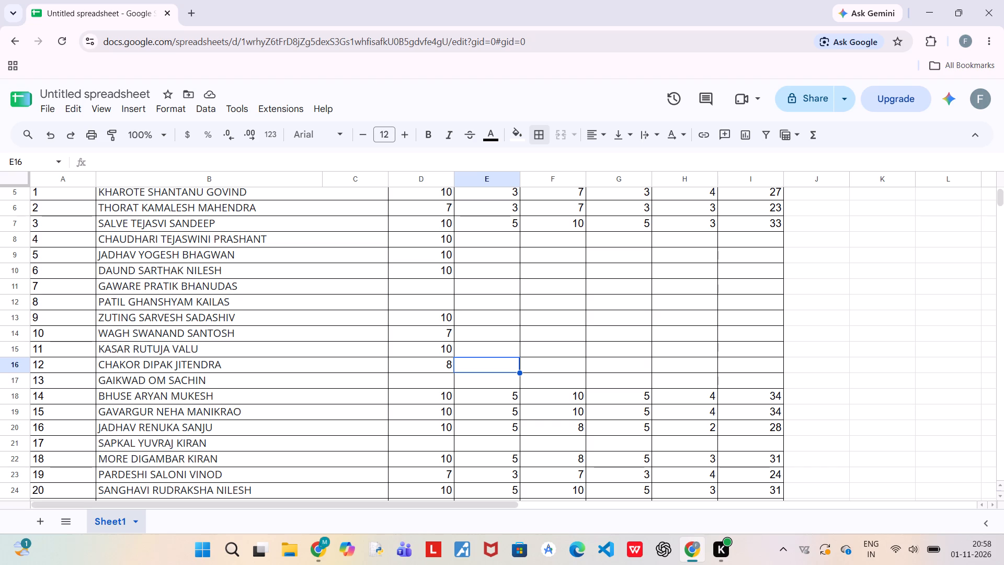
{"action": "key", "text": "5"}
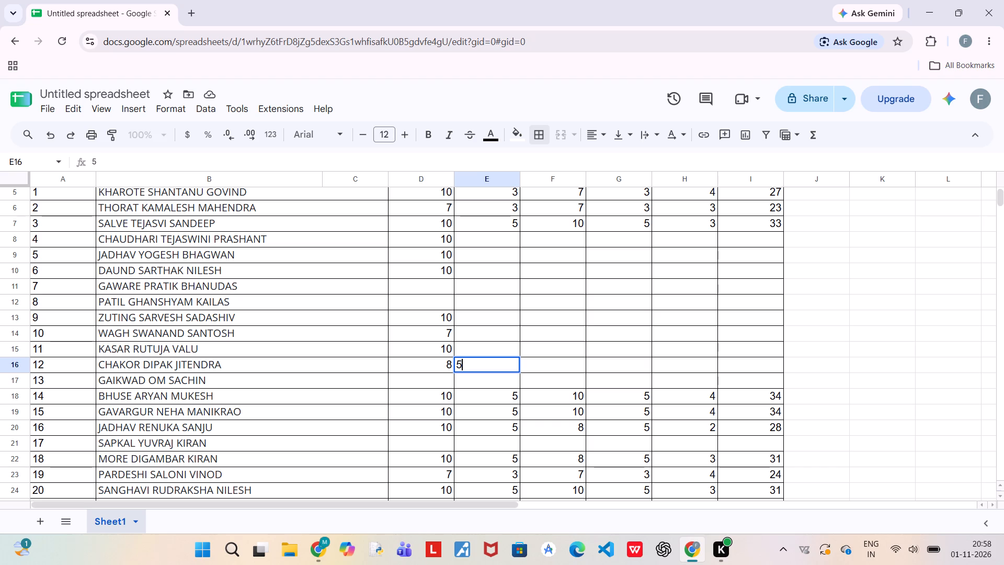
{"action": "key", "text": "Right"}
{"action": "key", "text": "8"}
{"action": "key", "text": "Right"}
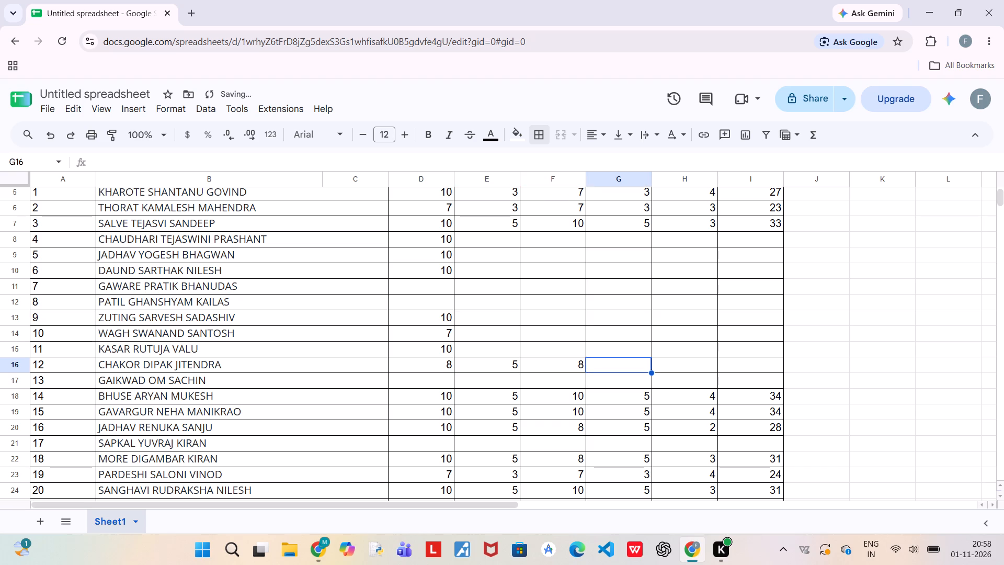
{"action": "key", "text": "5"}
{"action": "key", "text": "Right"}
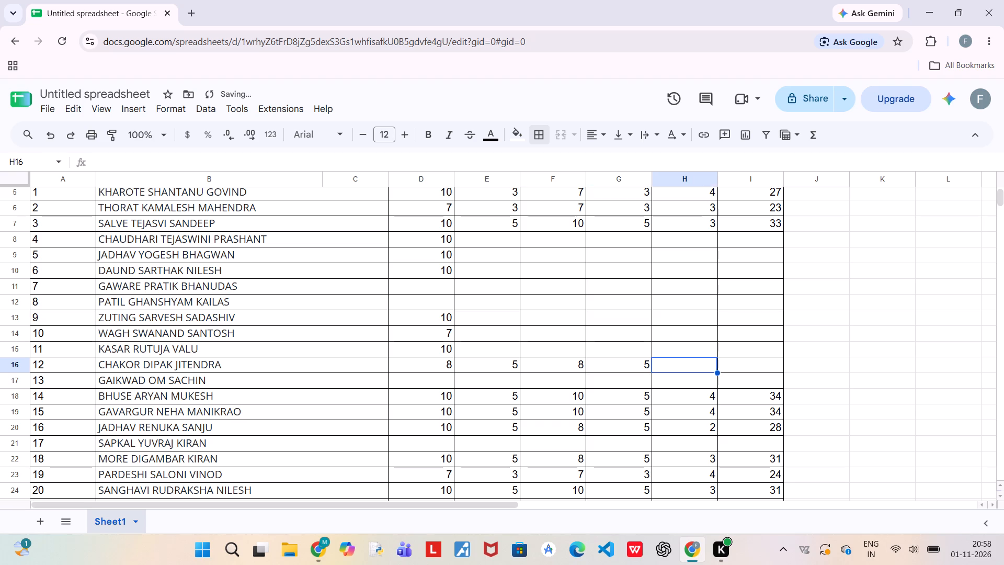
{"action": "key", "text": "2"}
{"action": "key", "text": "Right"}
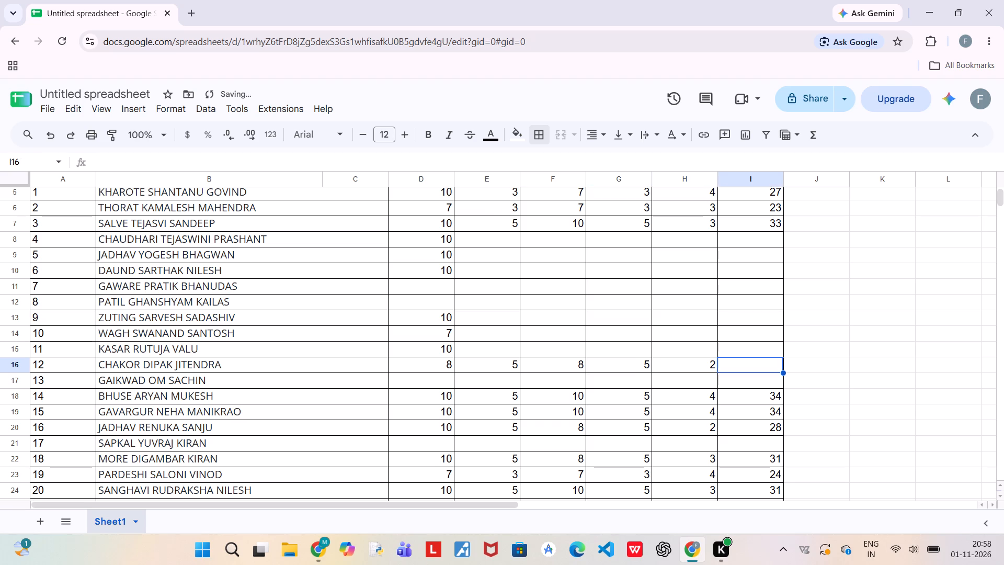
{"action": "key", "text": "2"}
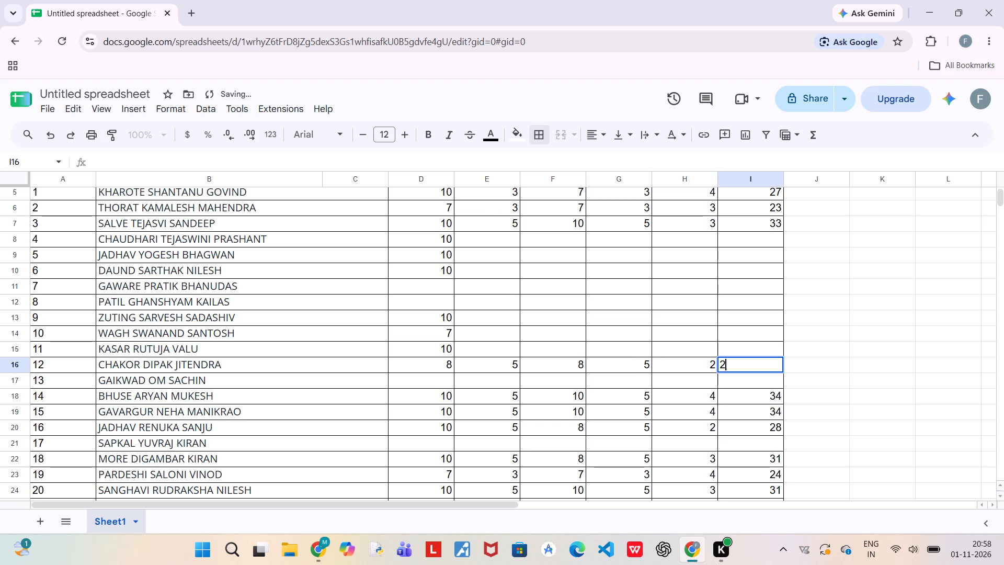
{"action": "key", "text": "8"}
Enter roll number 11's remaining marks in E15:I15: BOOK 5, CODE 10, BOOK 5, Viva 4 and Total 34.
{"action": "key", "text": "Up"}
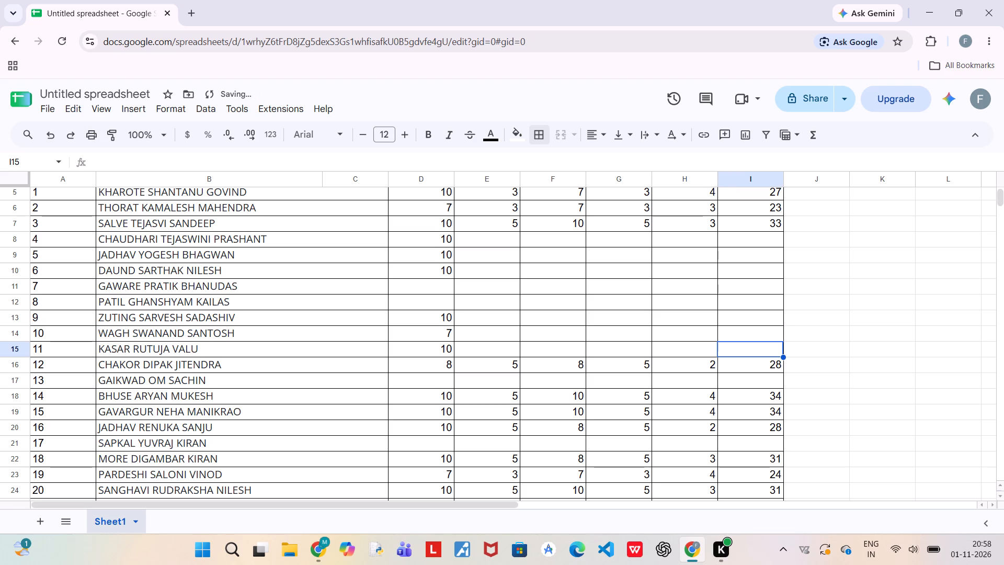
{"action": "type", "text": "34"}
{"action": "key", "text": "Left"}
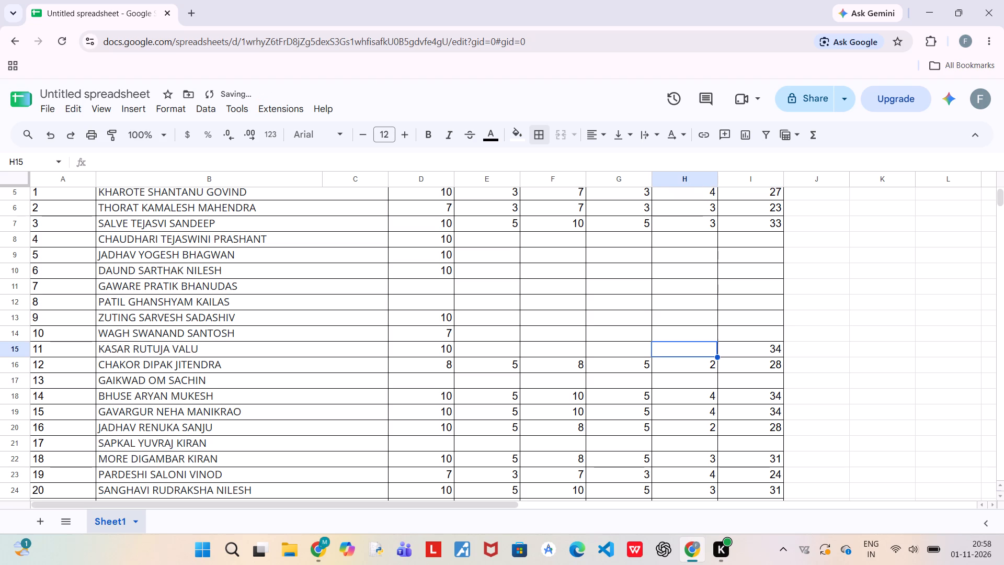
{"action": "key", "text": "4"}
{"action": "key", "text": "Left"}
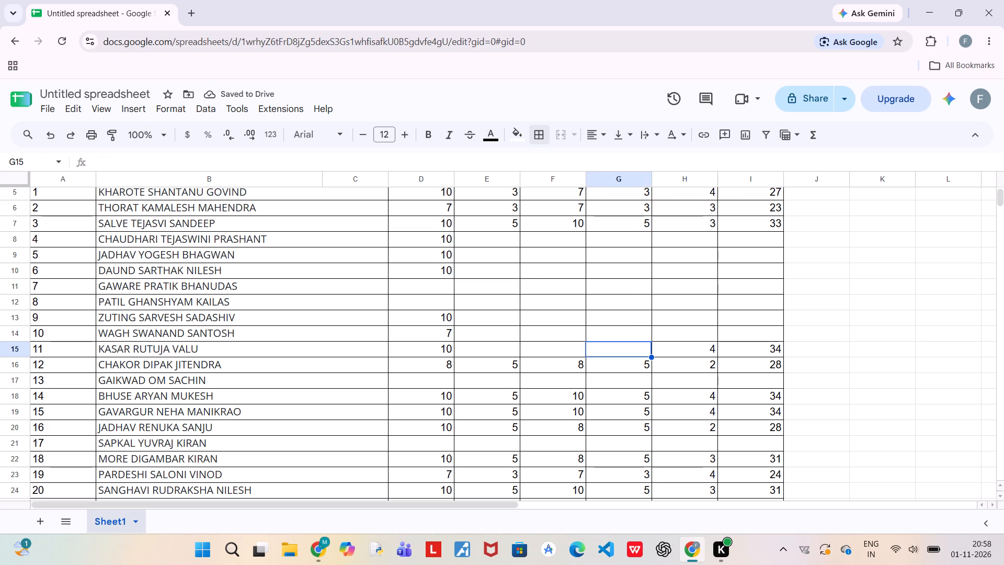
{"action": "key", "text": "5"}
{"action": "key", "text": "Left"}
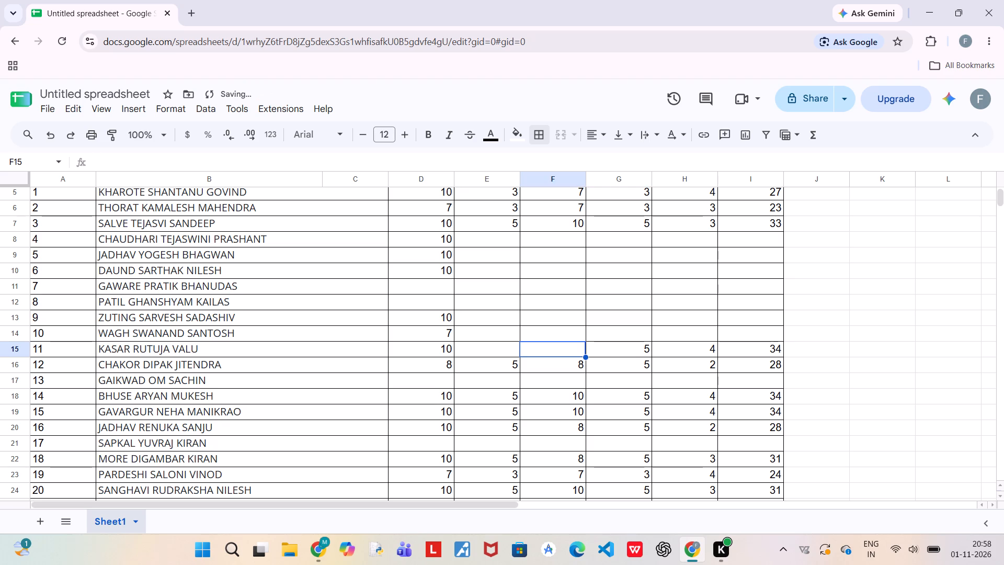
{"action": "type", "text": "10"}
{"action": "key", "text": "Left"}
{"action": "key", "text": "5"}
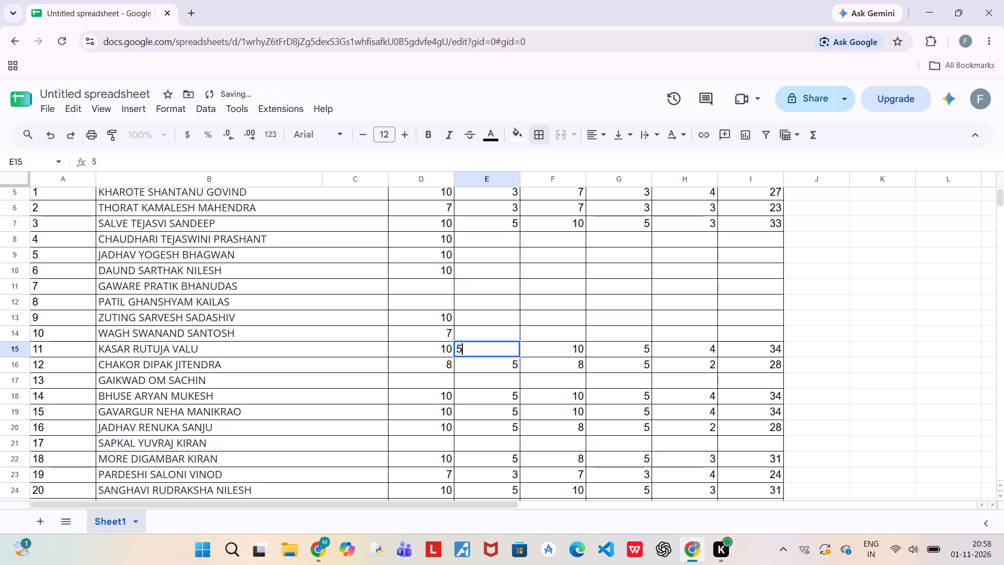
Enter roll number 10's remaining marks in E14:I14: BOOK 5, CODE 7, BOOK 3, Viva 2 and Total 24.
{"action": "key", "text": "Up"}
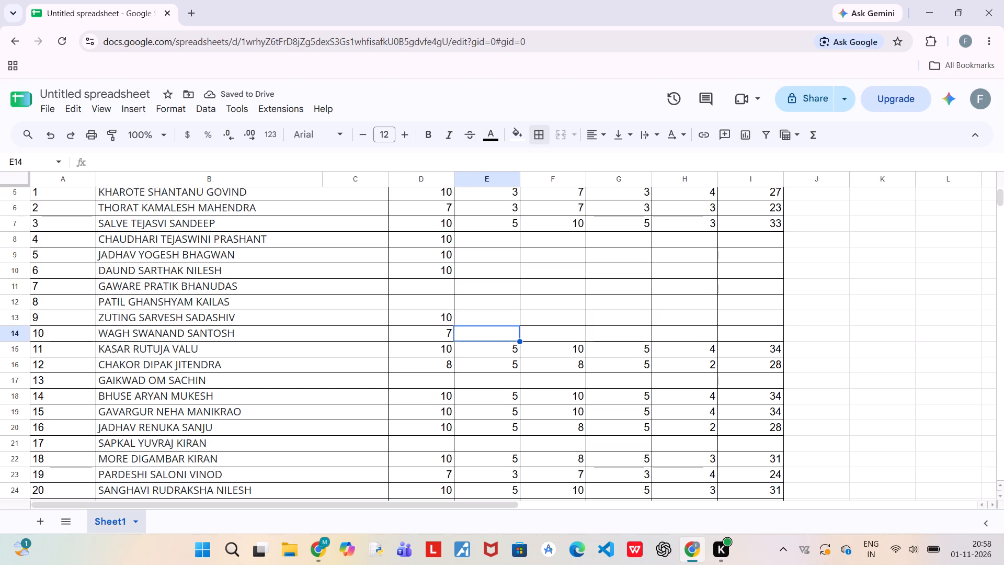
{"action": "key", "text": "5"}
{"action": "key", "text": "Right"}
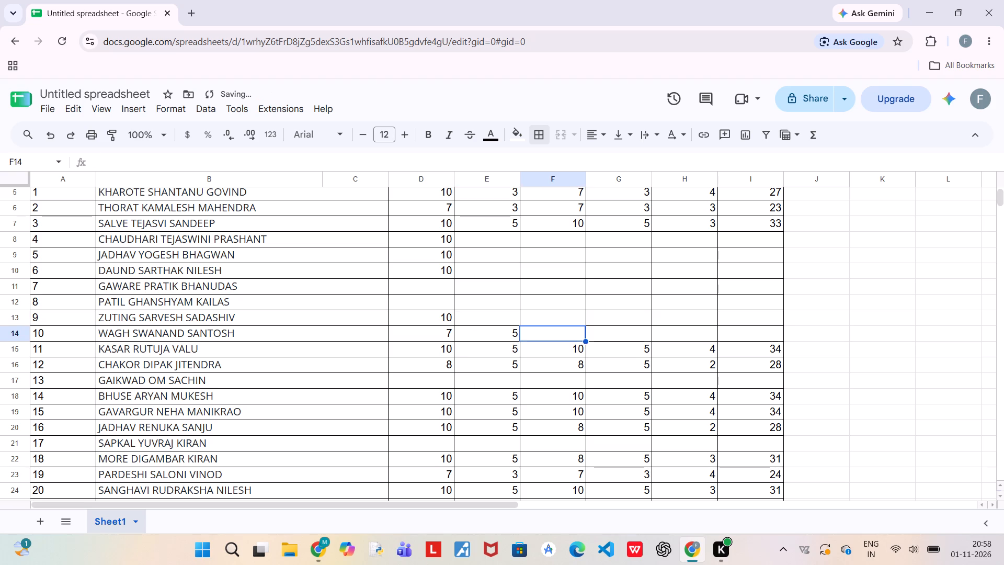
{"action": "key", "text": "7"}
{"action": "key", "text": "Right"}
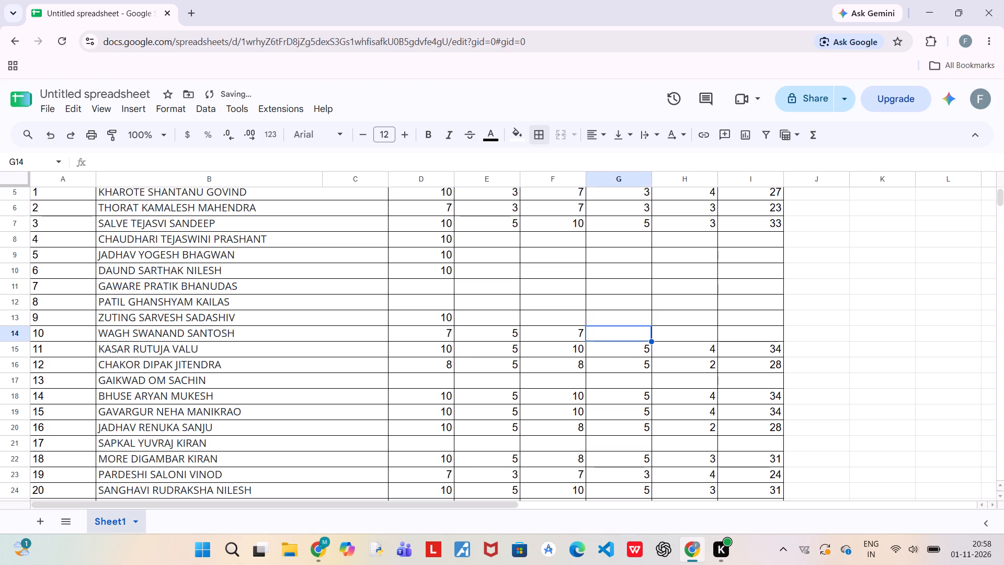
{"action": "key", "text": "3"}
{"action": "key", "text": "Right"}
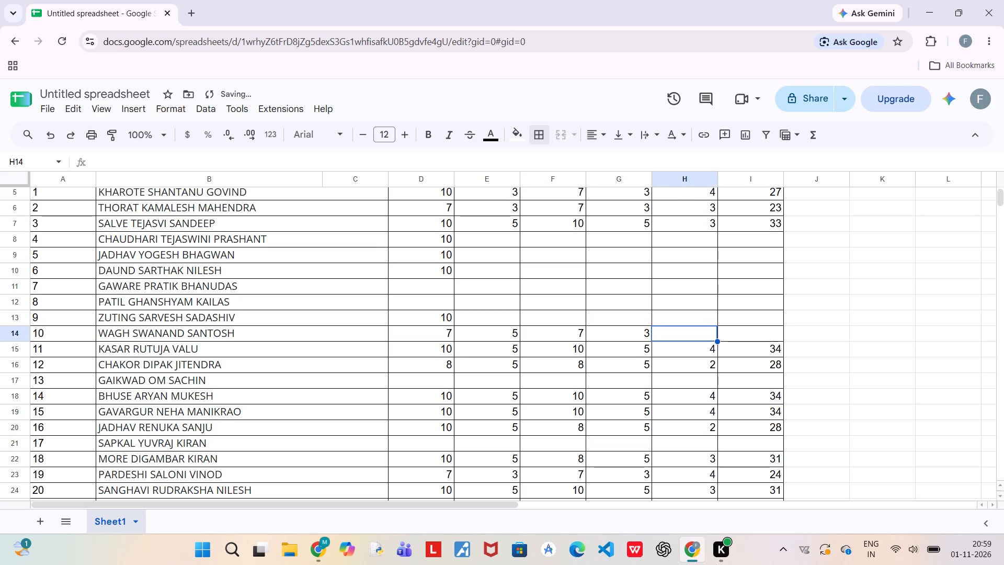
{"action": "key", "text": "3"}
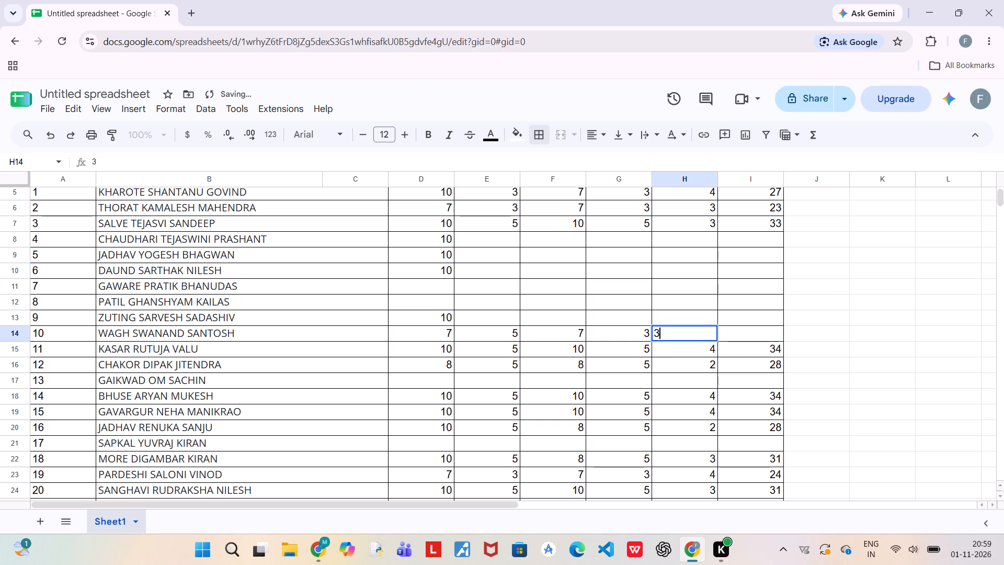
{"action": "key", "text": "Right"}
{"action": "key", "text": "Left"}
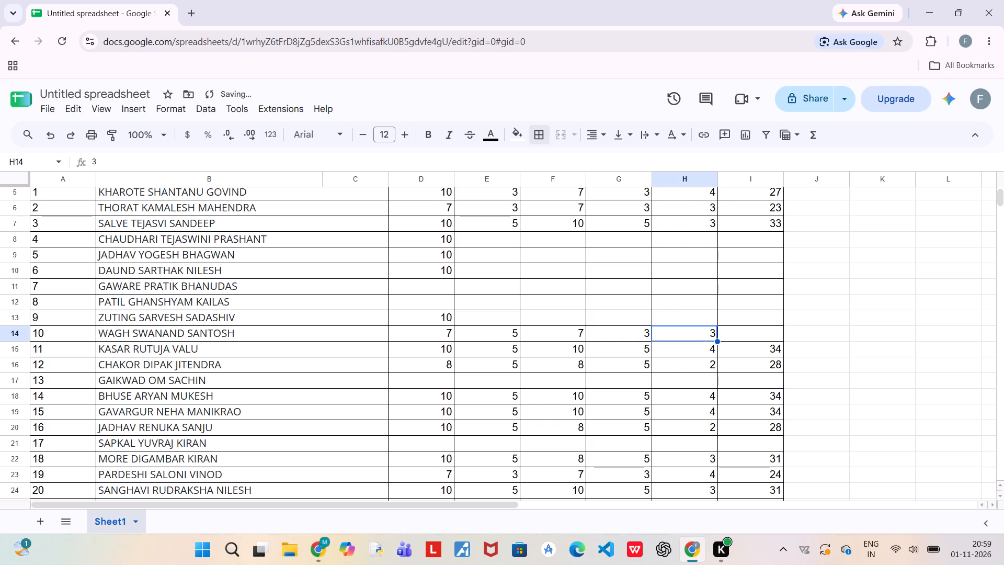
{"action": "key", "text": "2"}
{"action": "key", "text": "Right"}
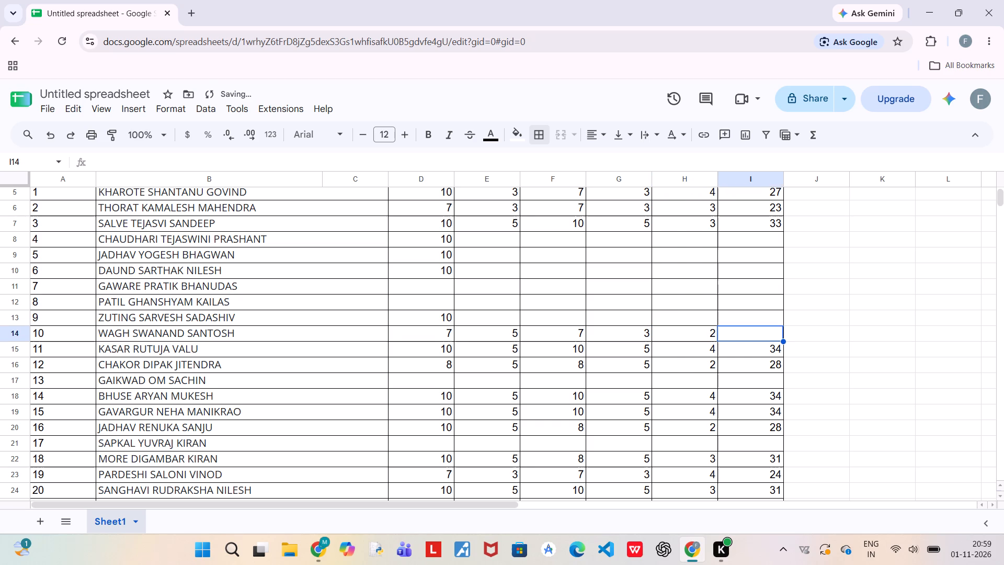
{"action": "type", "text": "24"}
Enter roll number 9's remaining marks in E13:I13: BOOK 3, CODE 10, BOOK 3, Viva 4 and Total 30.
{"action": "key", "text": "Up"}
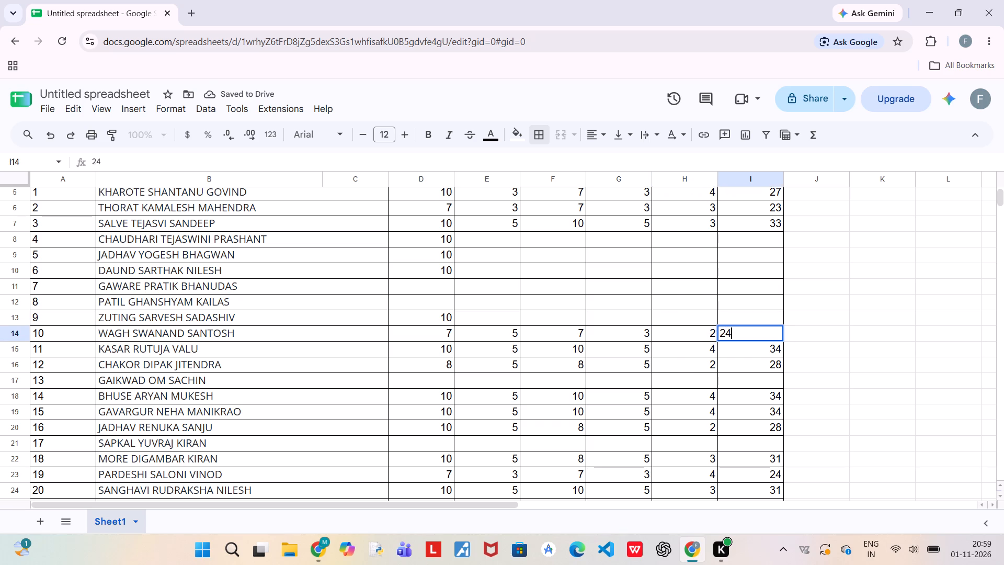
{"action": "type", "text": "30"}
{"action": "key", "text": "Left"}
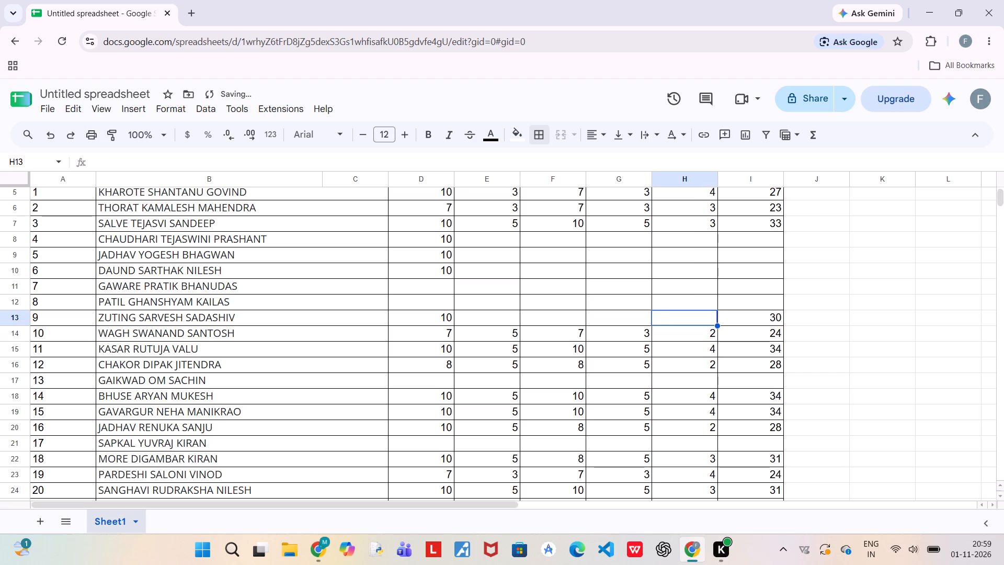
{"action": "key", "text": "4"}
{"action": "key", "text": "Left"}
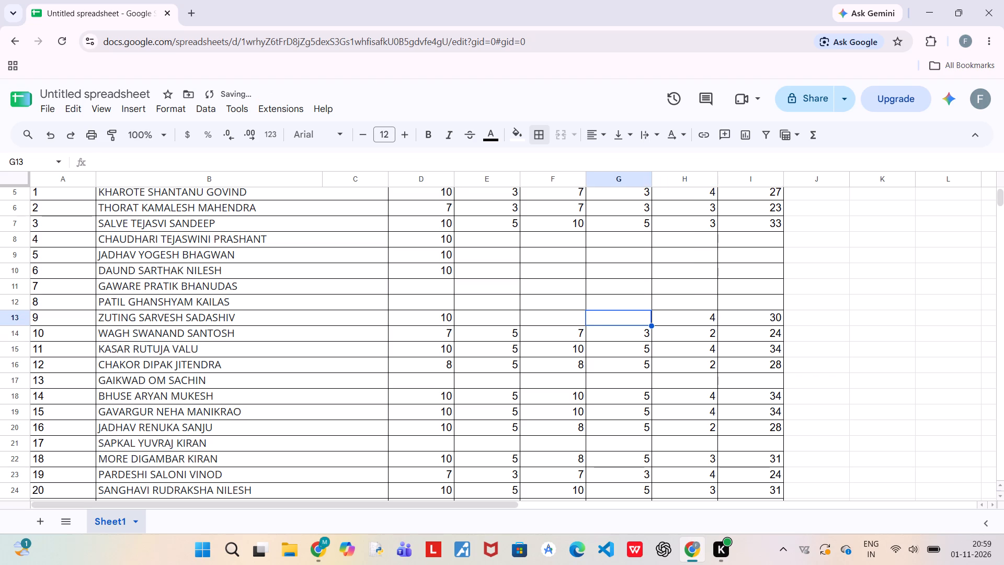
{"action": "key", "text": "3"}
{"action": "key", "text": "Left"}
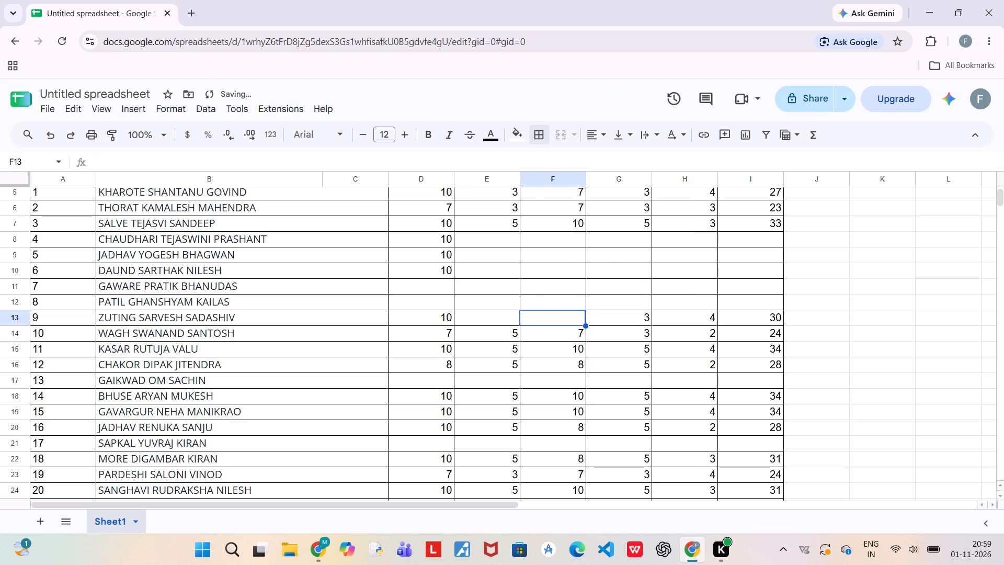
{"action": "type", "text": "10"}
{"action": "key", "text": "Left"}
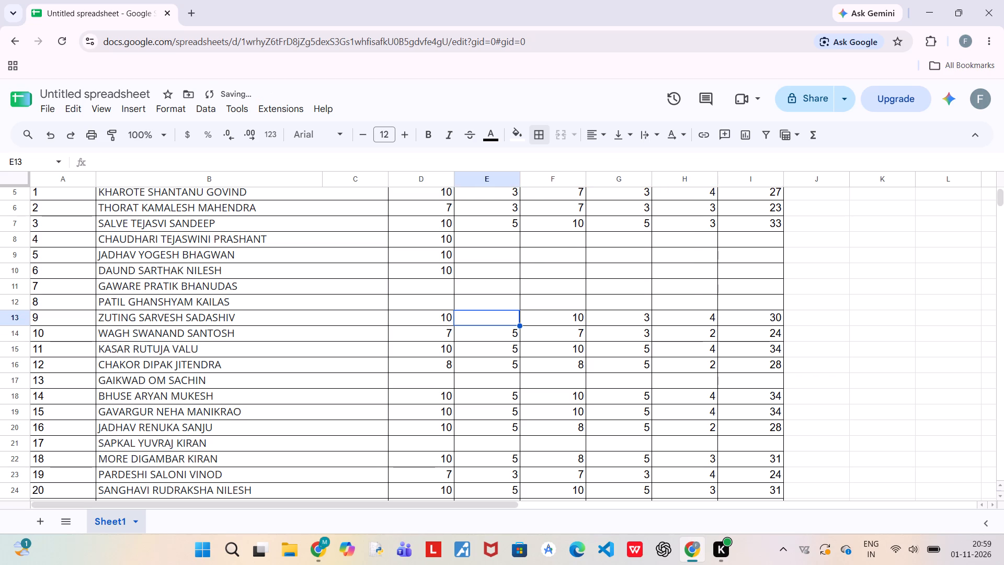
{"action": "key", "text": "3"}
Enter roll number 6's remaining marks in E10:I10: BOOK 5, CODE 10, BOOK 5, Viva 4 and Total 34.
{"action": "key", "text": "Up"}
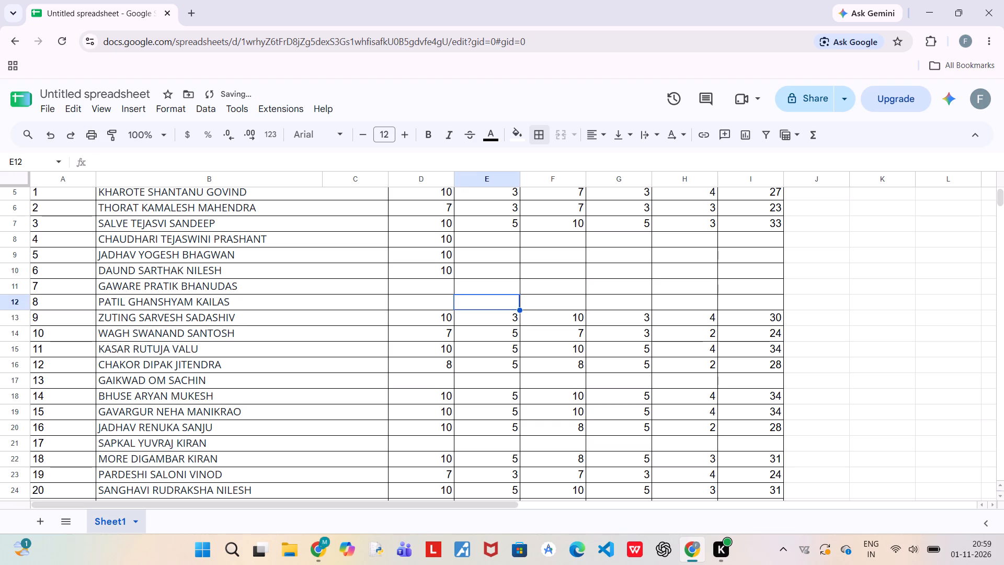
{"action": "key", "text": "Up"}
{"action": "key", "text": "Up"}
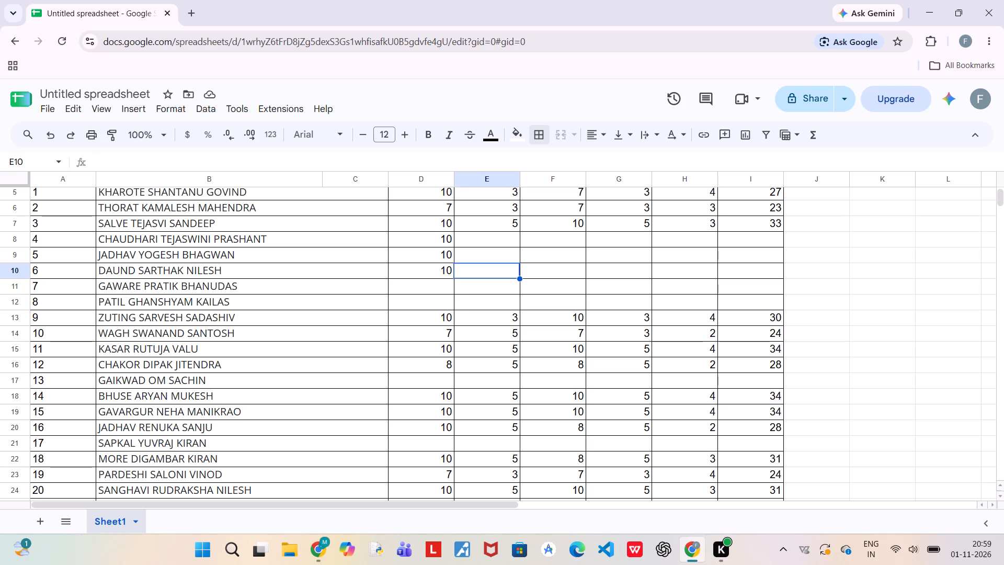
{"action": "key", "text": "5"}
{"action": "key", "text": "Right"}
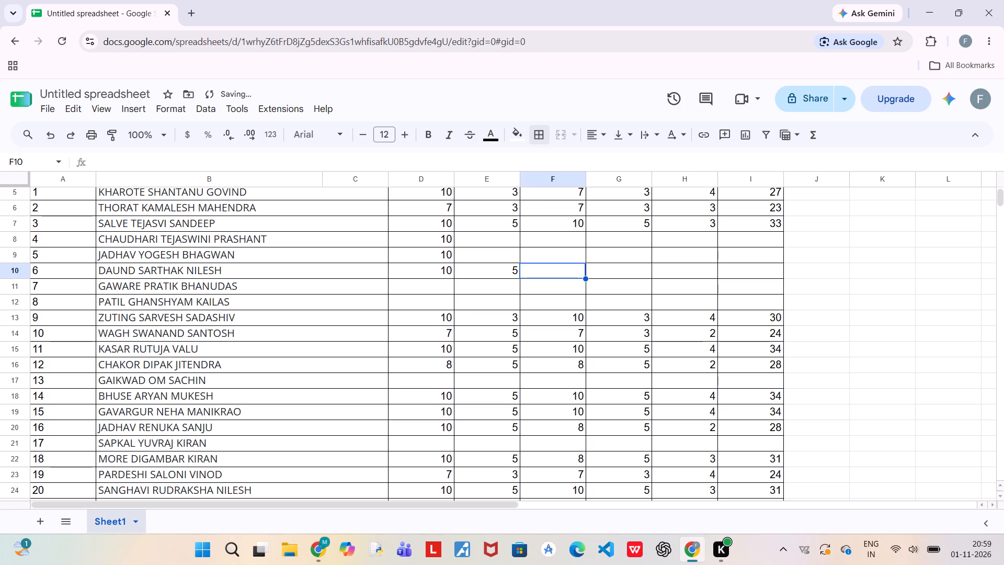
{"action": "type", "text": "10"}
{"action": "key", "text": "Right"}
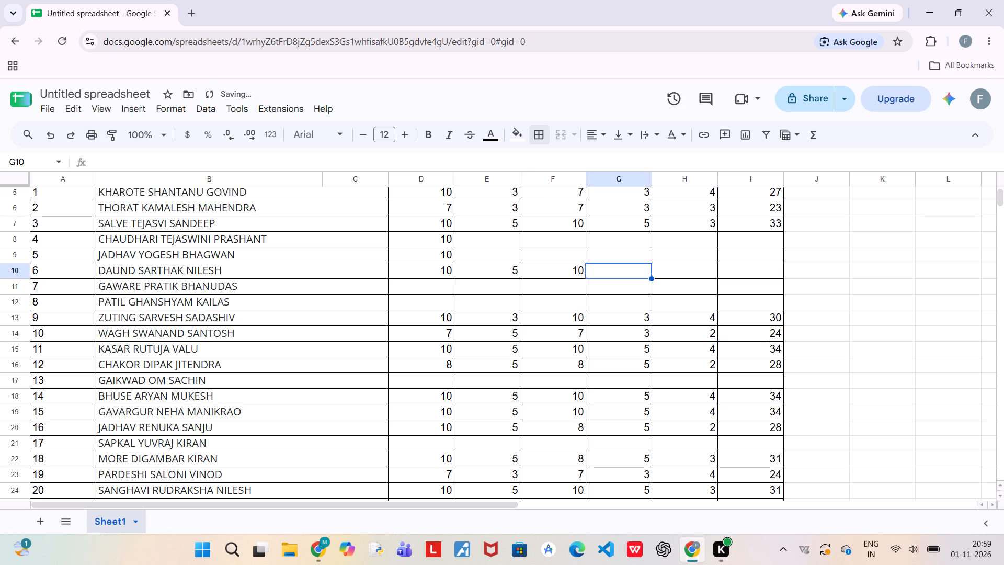
{"action": "key", "text": "4"}
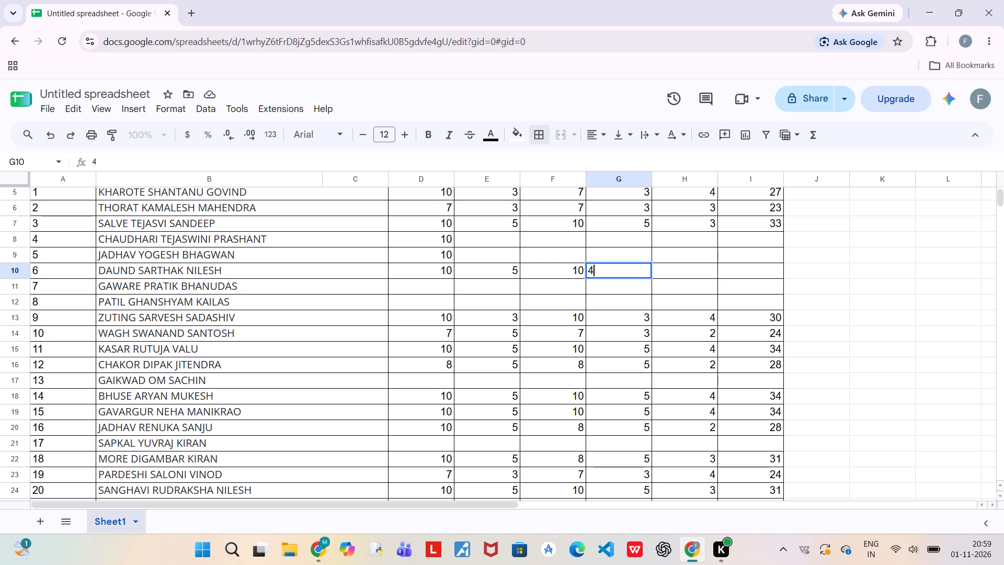
{"action": "key", "text": "BackSpace"}
{"action": "key", "text": "5"}
{"action": "key", "text": "Right"}
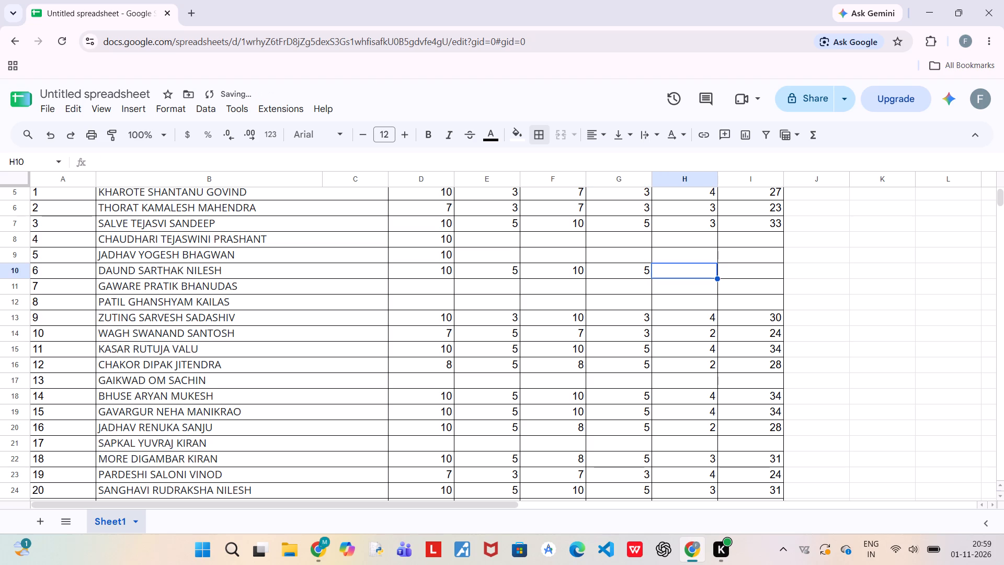
{"action": "key", "text": "5"}
{"action": "key", "text": "BackSpace"}
{"action": "key", "text": "4"}
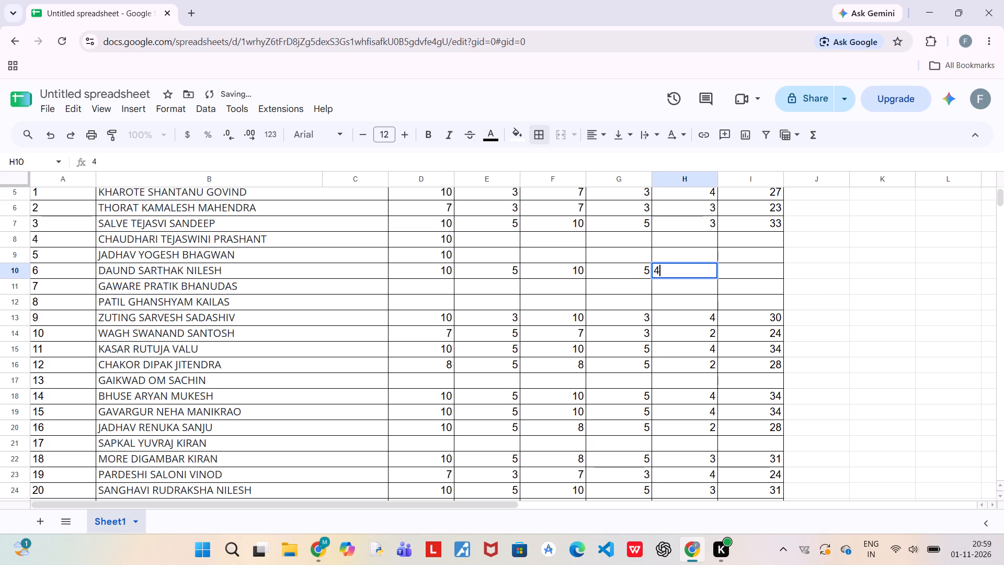
{"action": "key", "text": "Right"}
{"action": "type", "text": "34"}
Enter roll number 5's remaining marks in E9:I9: BOOK 3, CODE 8, BOOK 3, Viva 3 and Total 27.
{"action": "key", "text": "Up"}
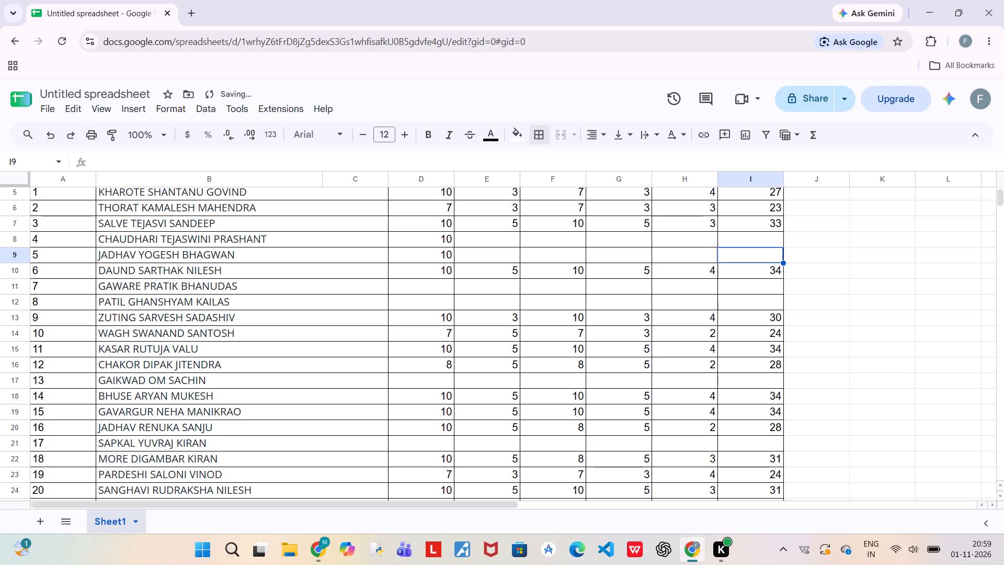
{"action": "type", "text": "27"}
{"action": "key", "text": "Left"}
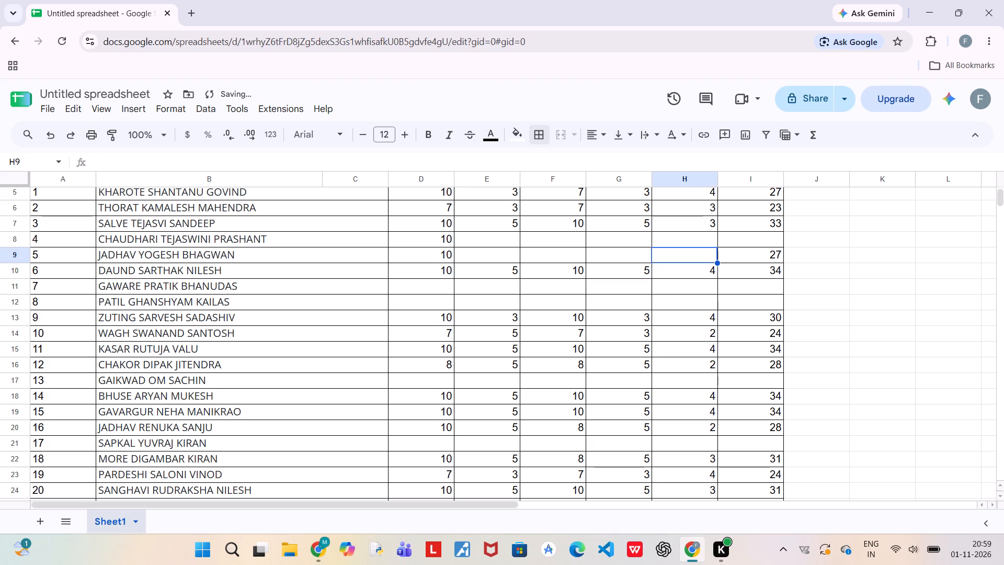
{"action": "key", "text": "3"}
{"action": "key", "text": "Left"}
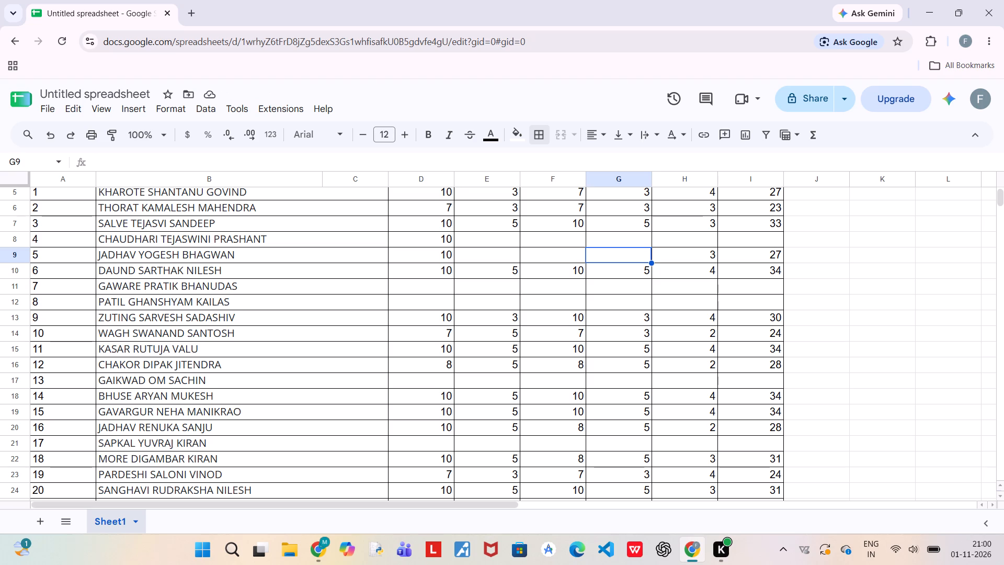
{"action": "key", "text": "8"}
{"action": "key", "text": "Left"}
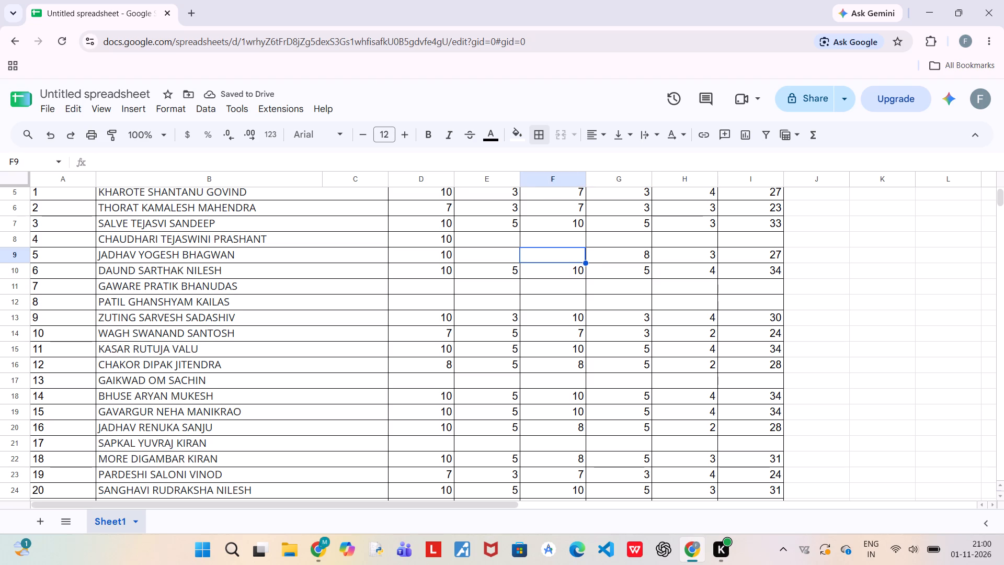
{"action": "key", "text": "3"}
{"action": "key", "text": "Left"}
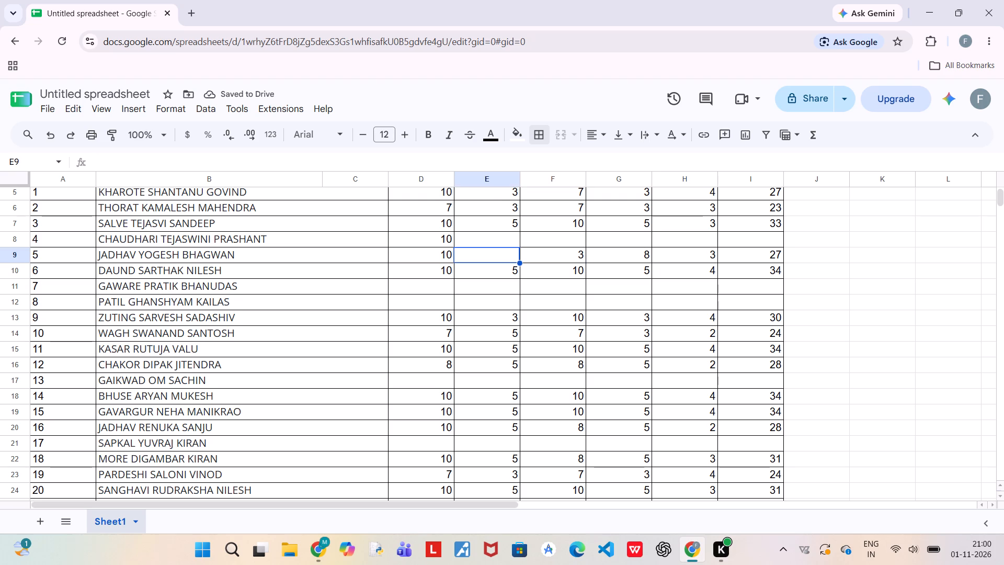
{"action": "key", "text": "Right"}
{"action": "key", "text": "BackSpace"}
{"action": "key", "text": "8"}
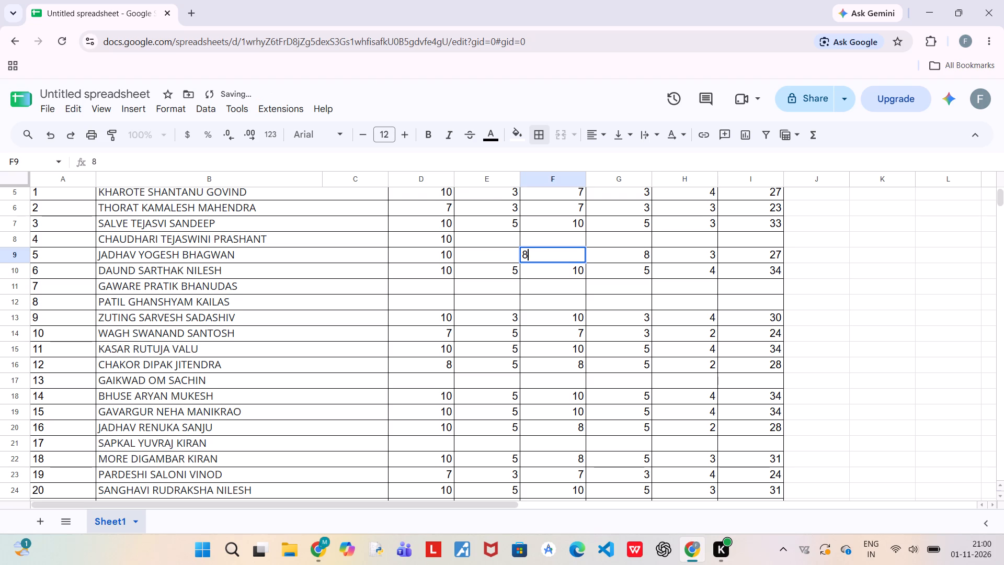
{"action": "key", "text": "Left"}
{"action": "key", "text": "3"}
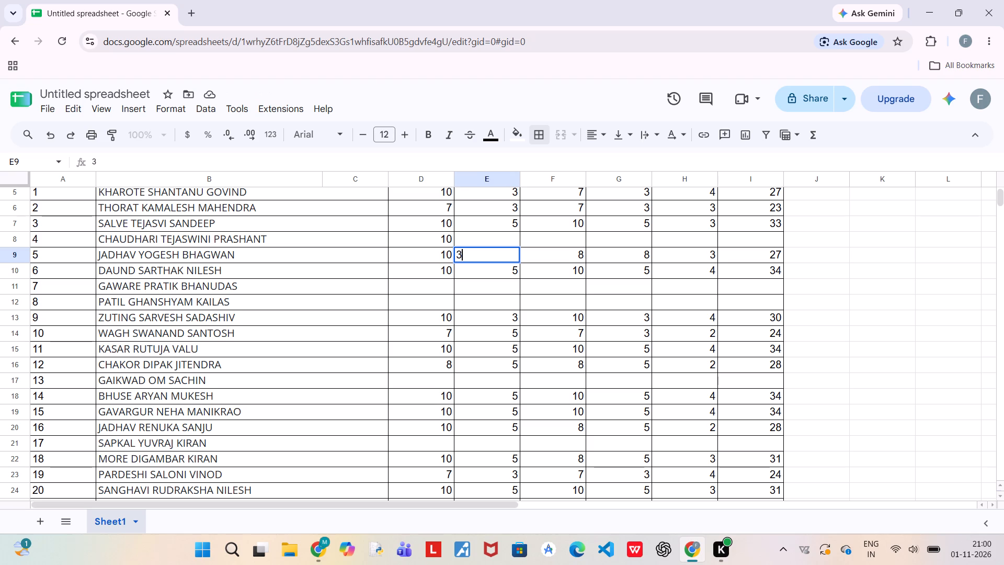
{"action": "key", "text": "Right"}
{"action": "key", "text": "Right"}
{"action": "key", "text": "BackSpace"}
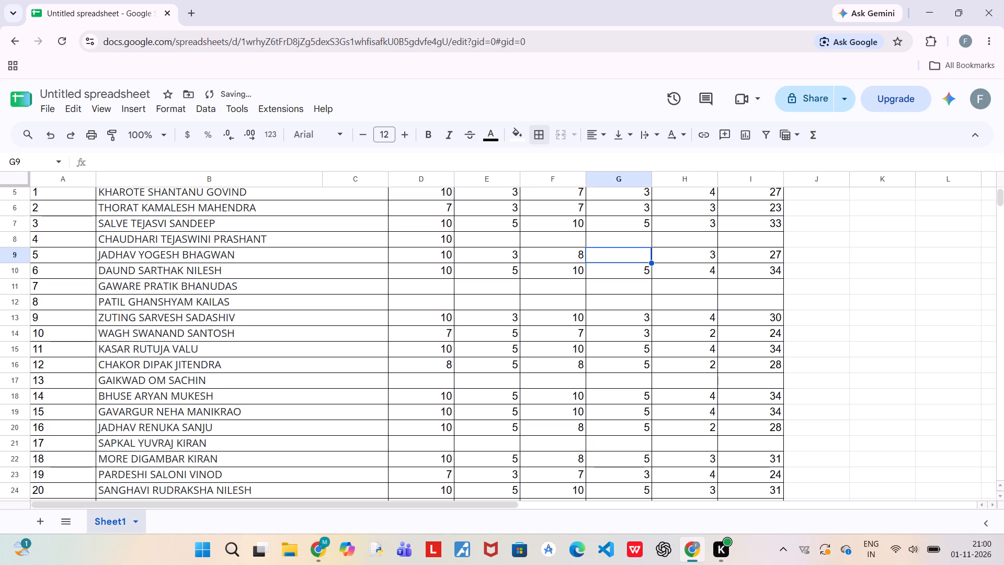
{"action": "key", "text": "3"}
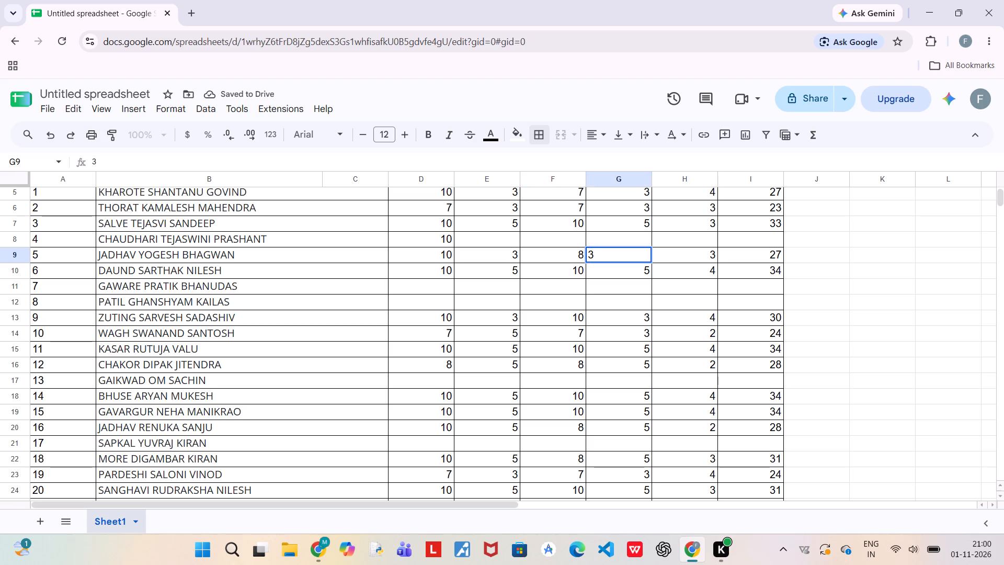
Enter roll number 4's remaining marks in E8:I8: BOOK 5, CODE 10, BOOK 5, Viva 5 and Total 35.
{"action": "key", "text": "Up"}
{"action": "key", "text": "Left"}
{"action": "key", "text": "Left"}
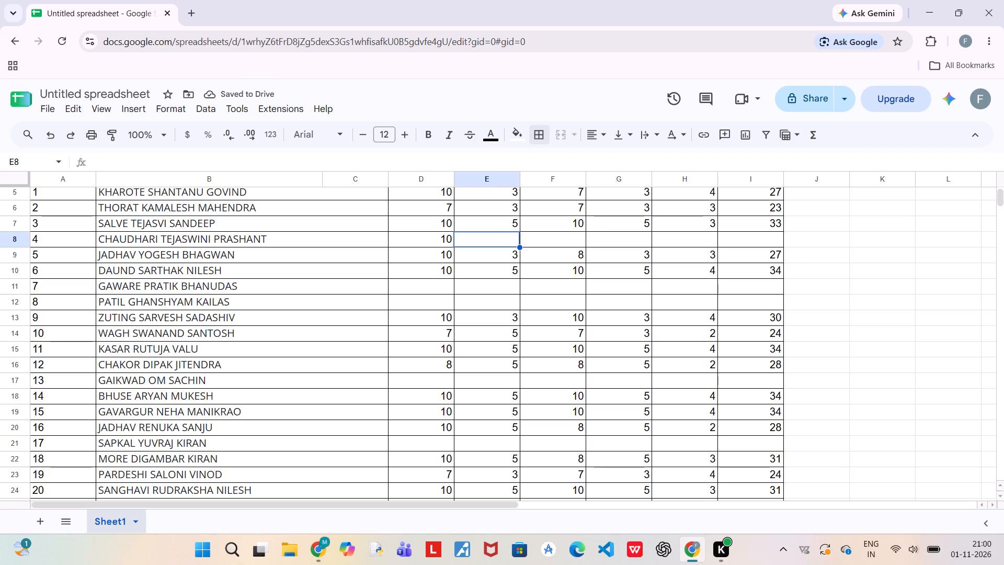
{"action": "key", "text": "5"}
{"action": "key", "text": "Right"}
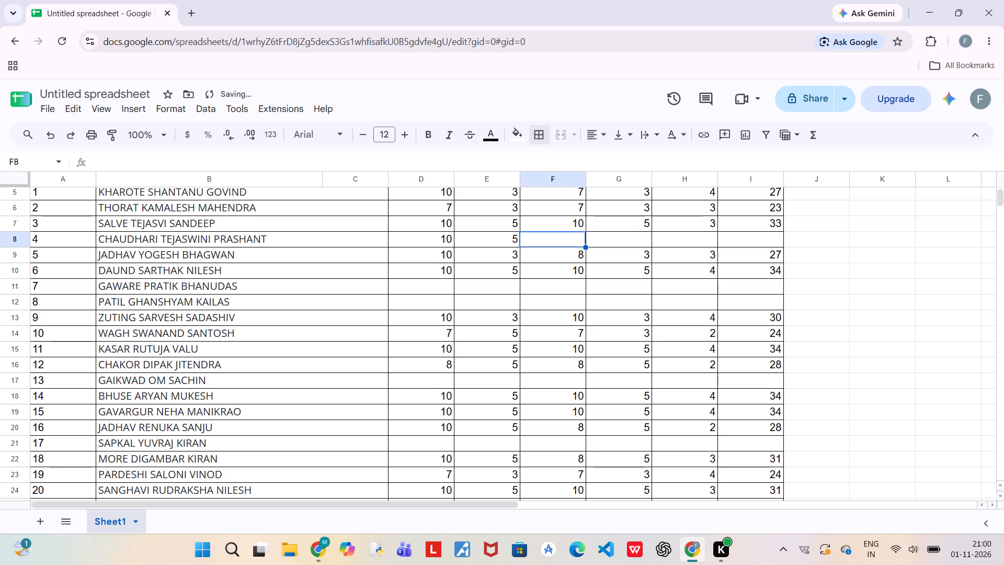
{"action": "type", "text": "10"}
{"action": "key", "text": "Right"}
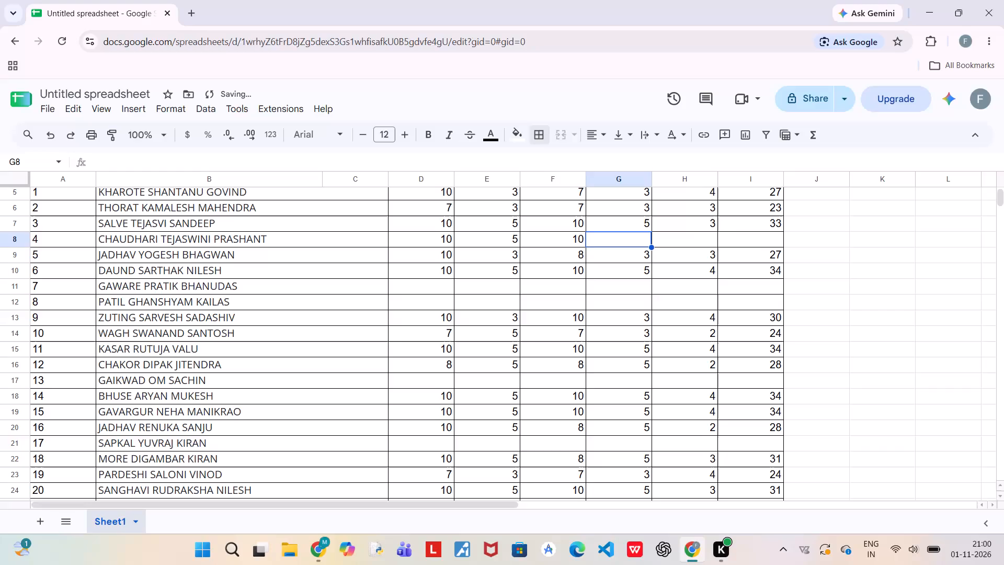
{"action": "key", "text": "5"}
{"action": "key", "text": "Right"}
{"action": "key", "text": "5"}
{"action": "key", "text": "Right"}
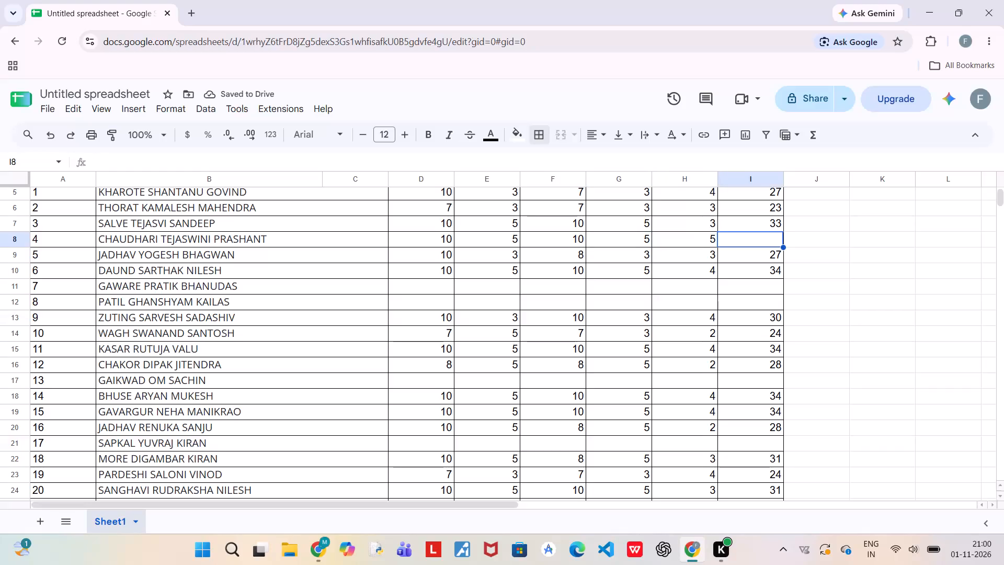
{"action": "type", "text": "35"}
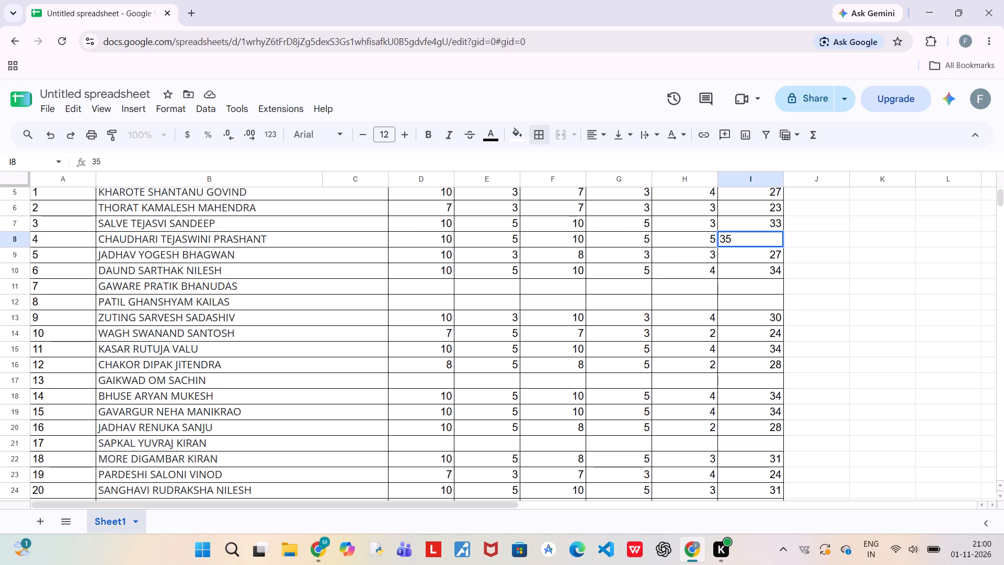
{"action": "scroll", "coordinate": [902, 368], "scroll_direction": "up", "scroll_amount": 6}
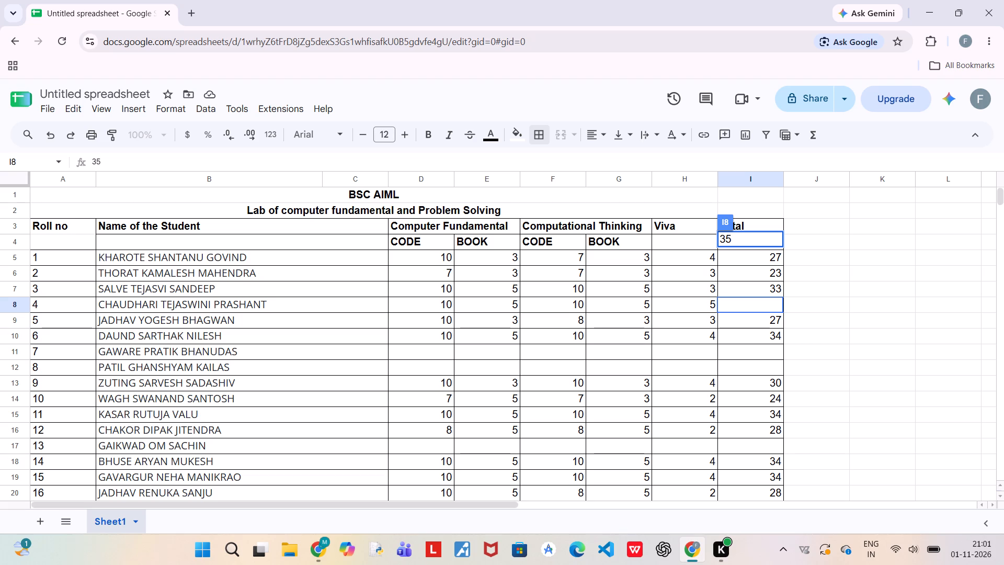
{"action": "key", "text": "Right"}
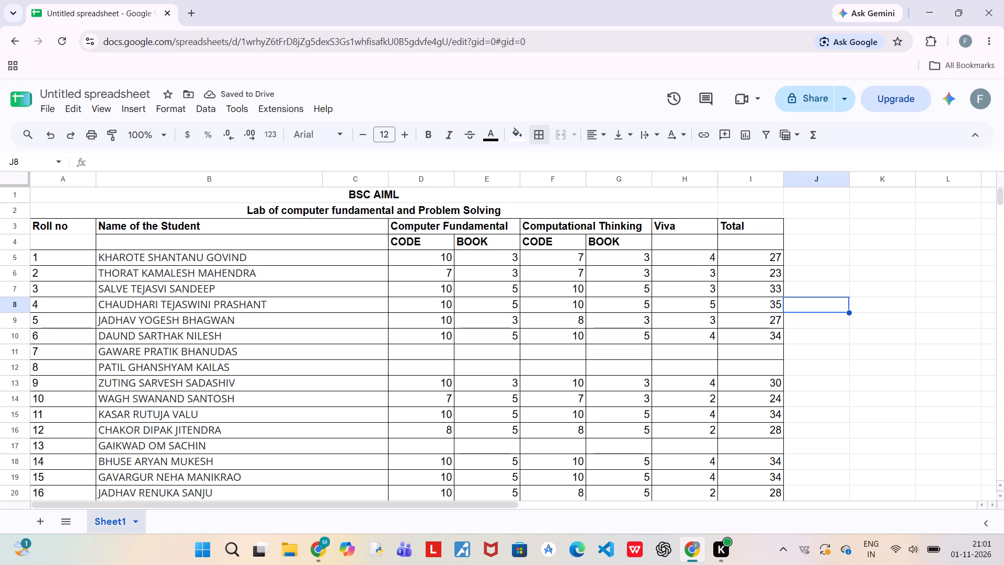
Merge the Viva header cell vertically with the blank cell below it, H3:H4.
{"action": "left_click", "coordinate": [698, 227]}
{"action": "left_click_drag", "start_coordinate": [698, 227], "coordinate": [698, 235]}
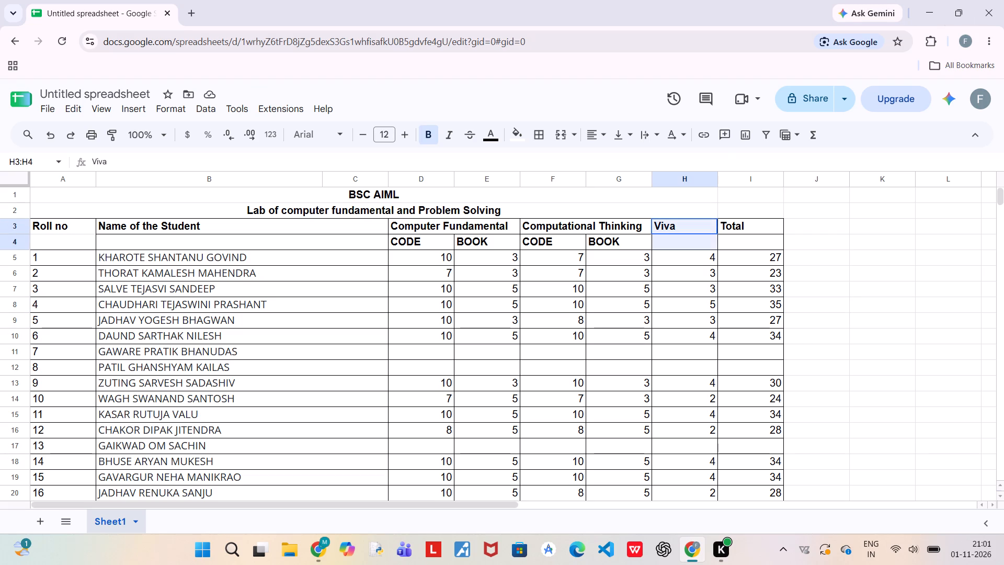
{"action": "left_click_drag", "start_coordinate": [698, 235], "coordinate": [753, 239]}
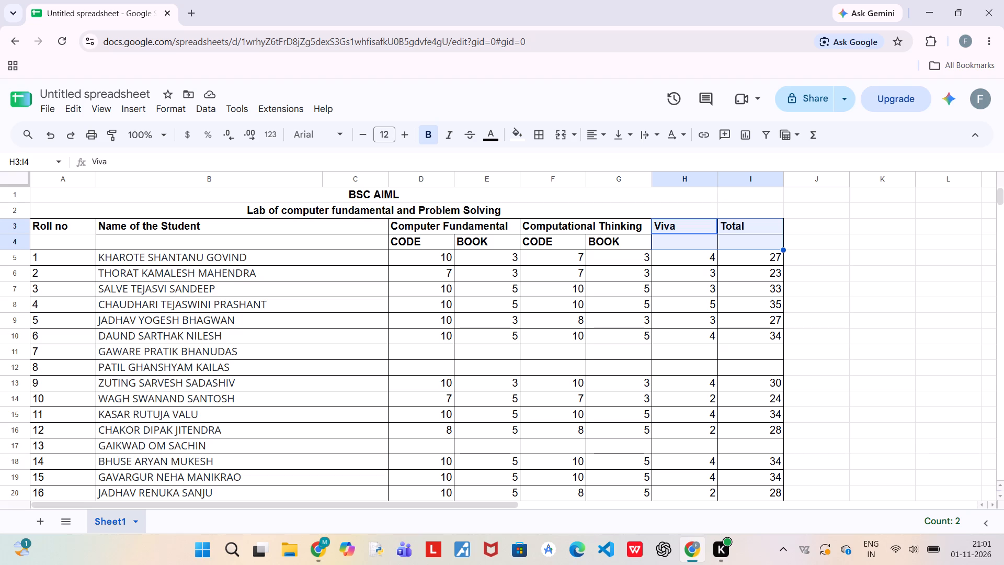
{"action": "left_click", "coordinate": [703, 223]}
{"action": "left_click_drag", "start_coordinate": [705, 223], "coordinate": [703, 235]}
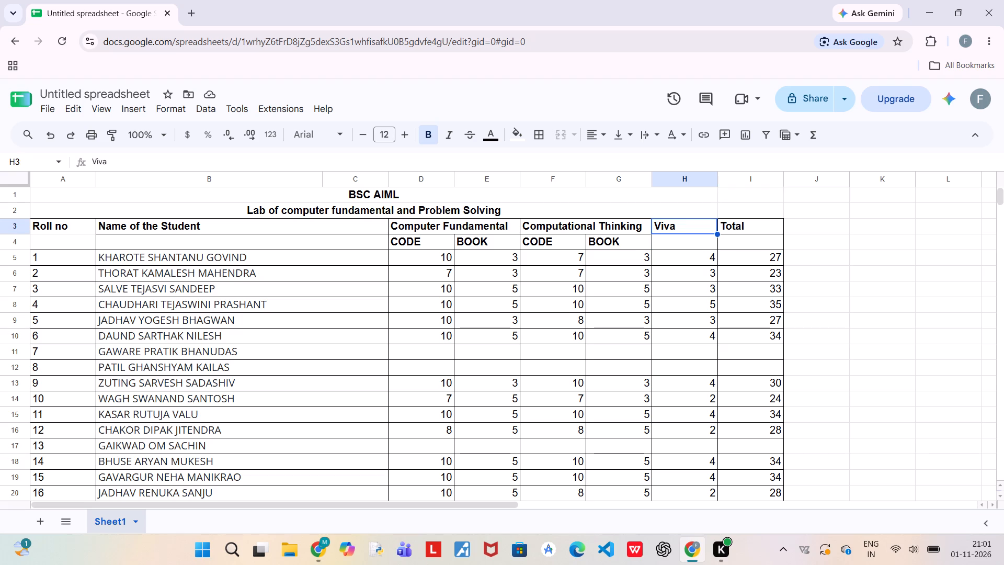
{"action": "left_click", "coordinate": [695, 220]}
{"action": "left_click", "coordinate": [693, 222]}
{"action": "left_click_drag", "start_coordinate": [693, 222], "coordinate": [692, 236]}
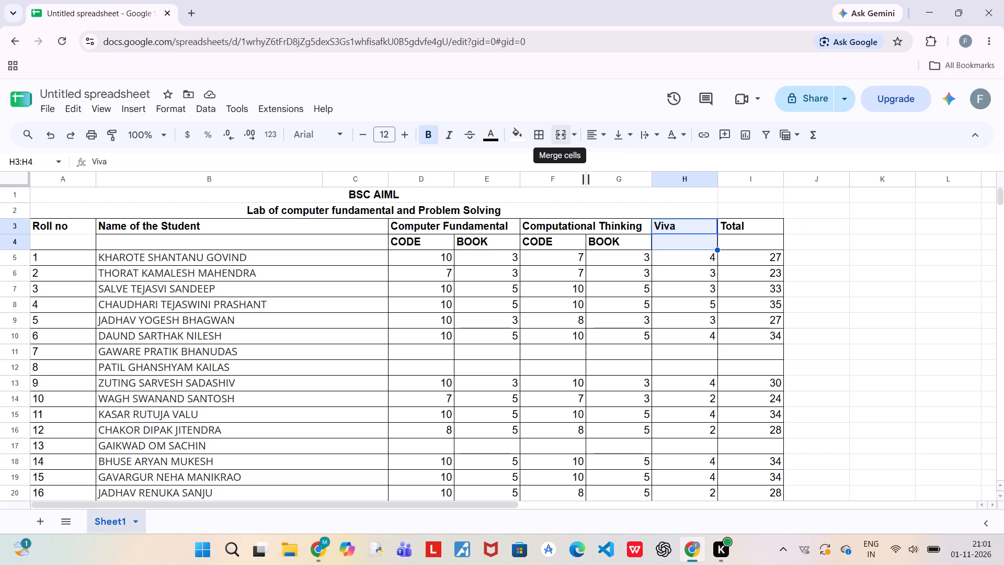
{"action": "left_click", "coordinate": [571, 137]}
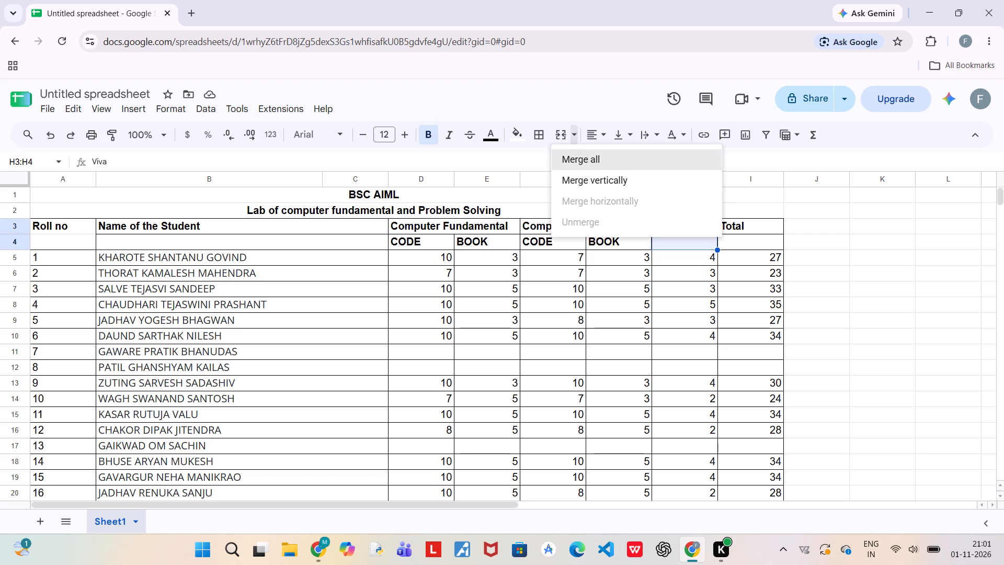
{"action": "left_click", "coordinate": [580, 178]}
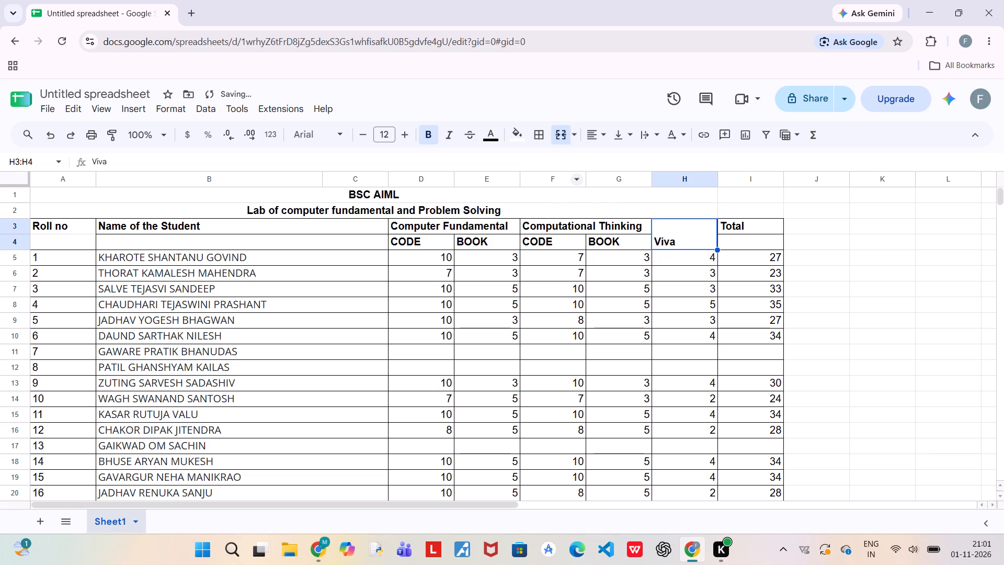
Merge the Total header cell vertically with the blank cell below it, I3:I4.
{"action": "left_click", "coordinate": [742, 221]}
{"action": "left_click_drag", "start_coordinate": [742, 221], "coordinate": [744, 234]}
{"action": "double_click", "coordinate": [745, 223]}
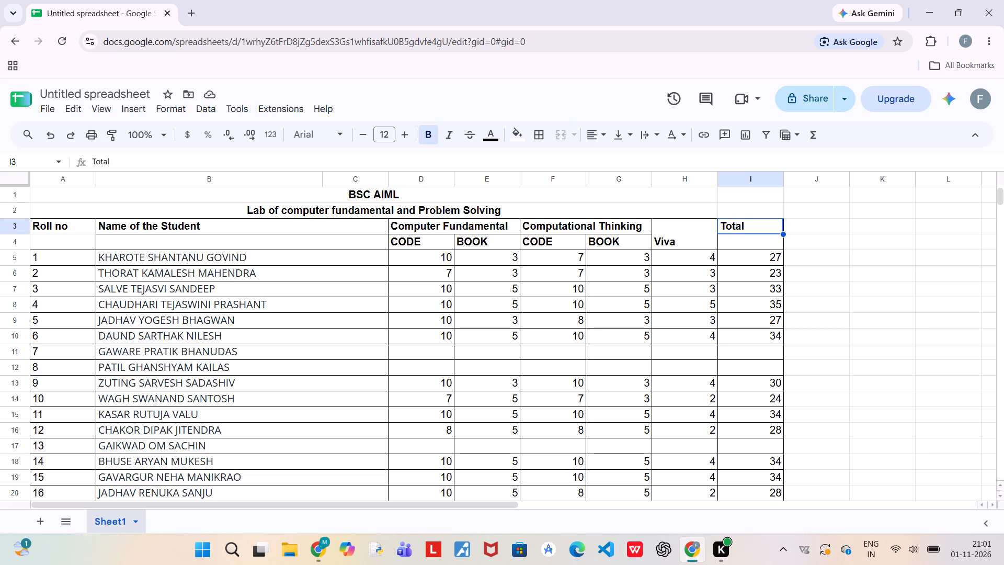
{"action": "left_click_drag", "start_coordinate": [745, 223], "coordinate": [754, 229]}
{"action": "double_click", "coordinate": [754, 229]}
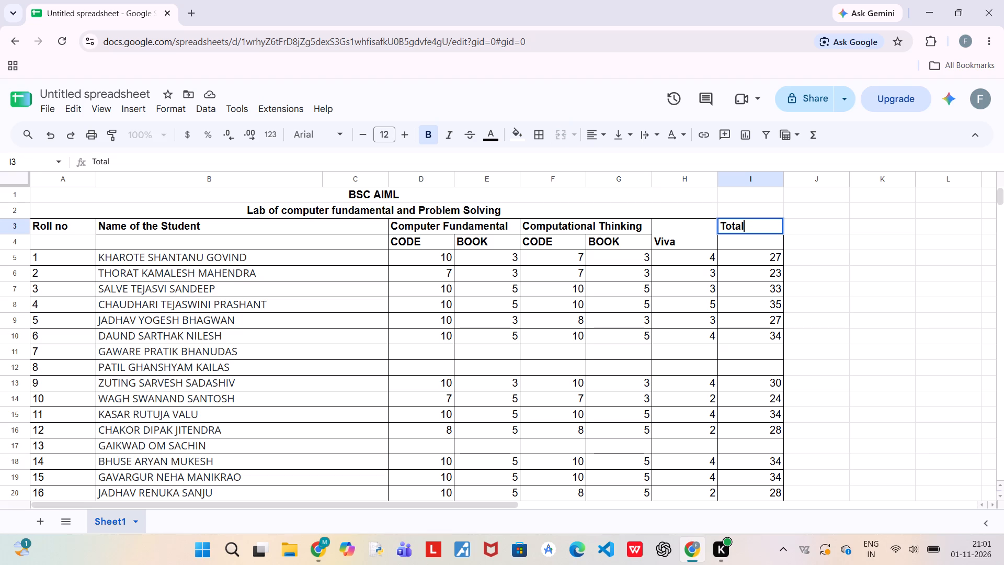
{"action": "left_click", "coordinate": [755, 224]}
{"action": "left_click", "coordinate": [755, 224]}
{"action": "left_click_drag", "start_coordinate": [755, 224], "coordinate": [763, 246]}
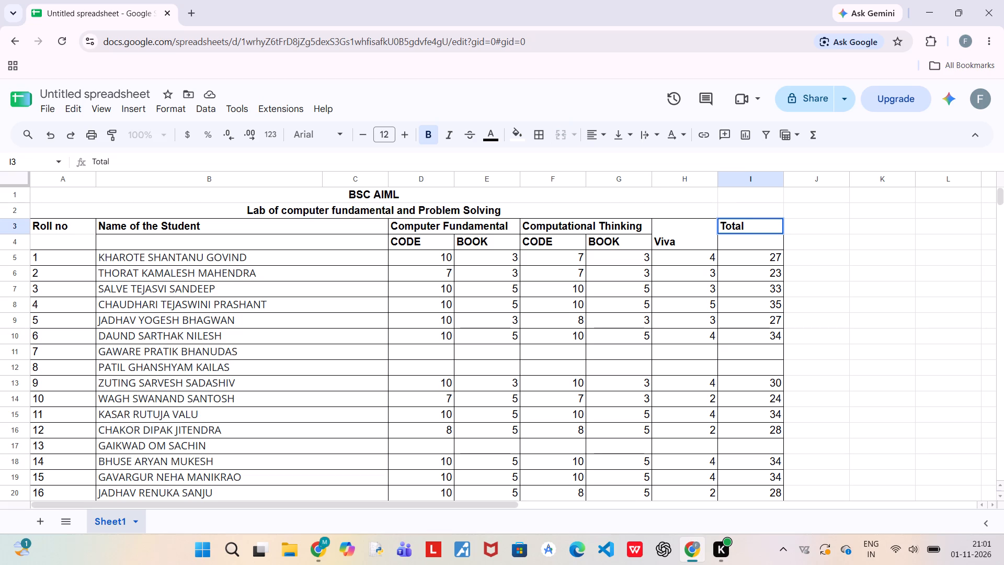
{"action": "left_click", "coordinate": [754, 239]}
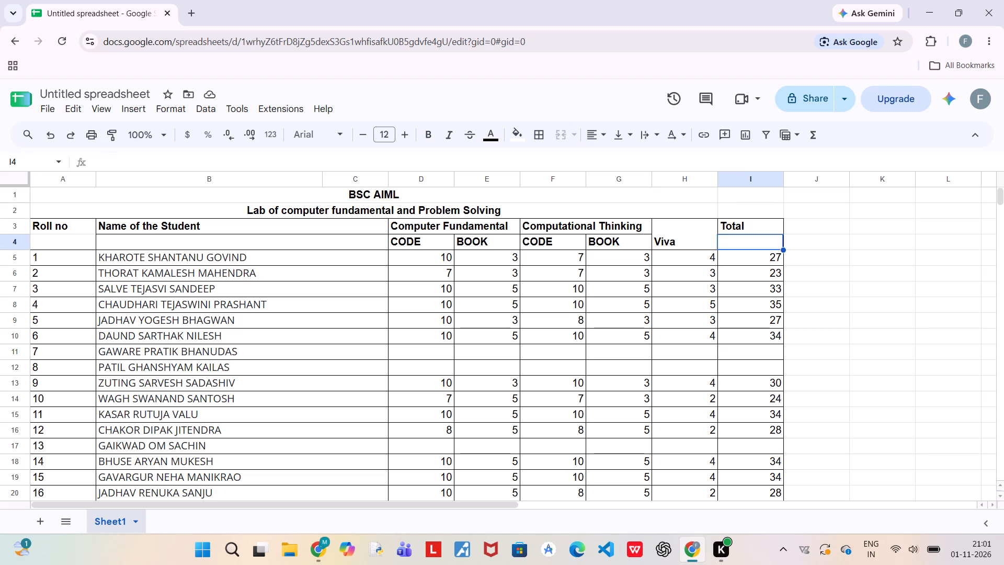
{"action": "left_click", "coordinate": [731, 222]}
{"action": "left_click_drag", "start_coordinate": [731, 222], "coordinate": [769, 248]}
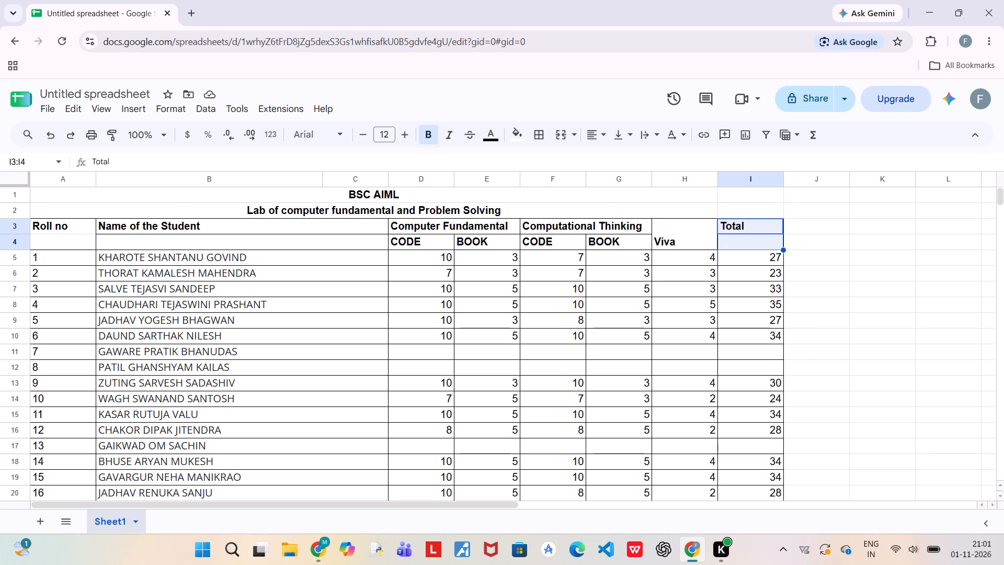
{"action": "left_click", "coordinate": [573, 134]}
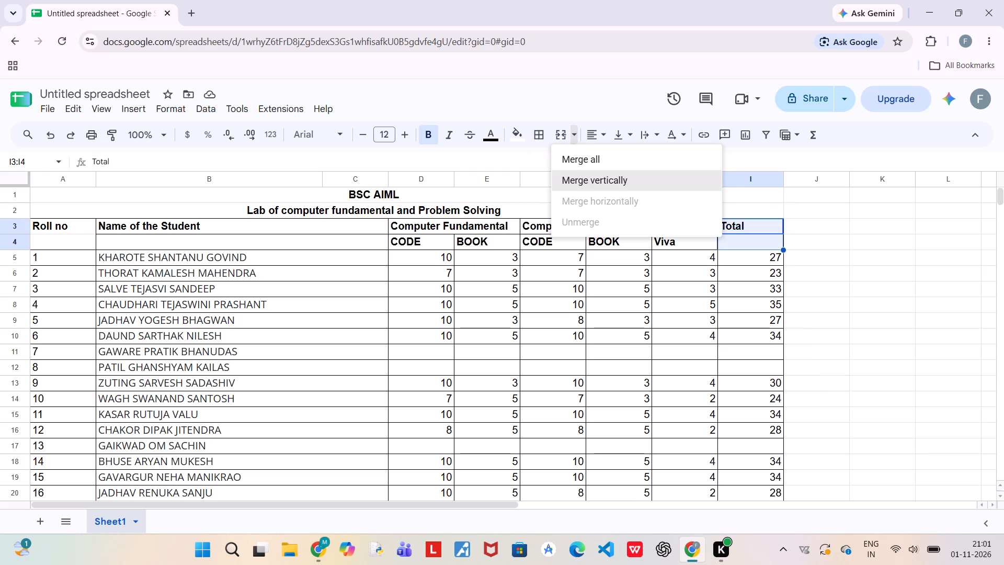
{"action": "left_click", "coordinate": [597, 177]}
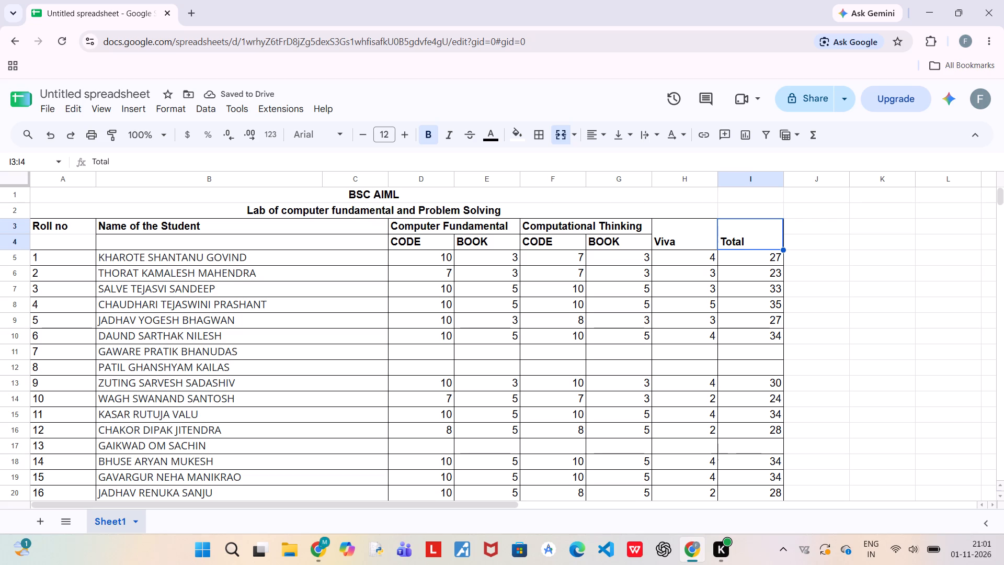
Center the Viva and Total header cells, H3:I4, horizontally.
{"action": "left_click_drag", "start_coordinate": [688, 242], "coordinate": [657, 232]}
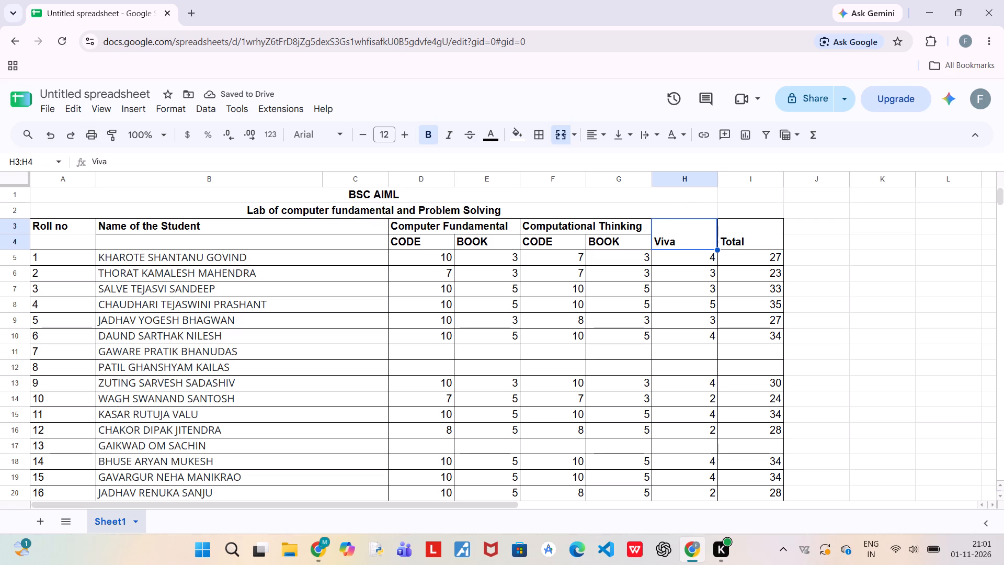
{"action": "left_click", "coordinate": [655, 235]}
{"action": "left_click_drag", "start_coordinate": [655, 235], "coordinate": [731, 250]}
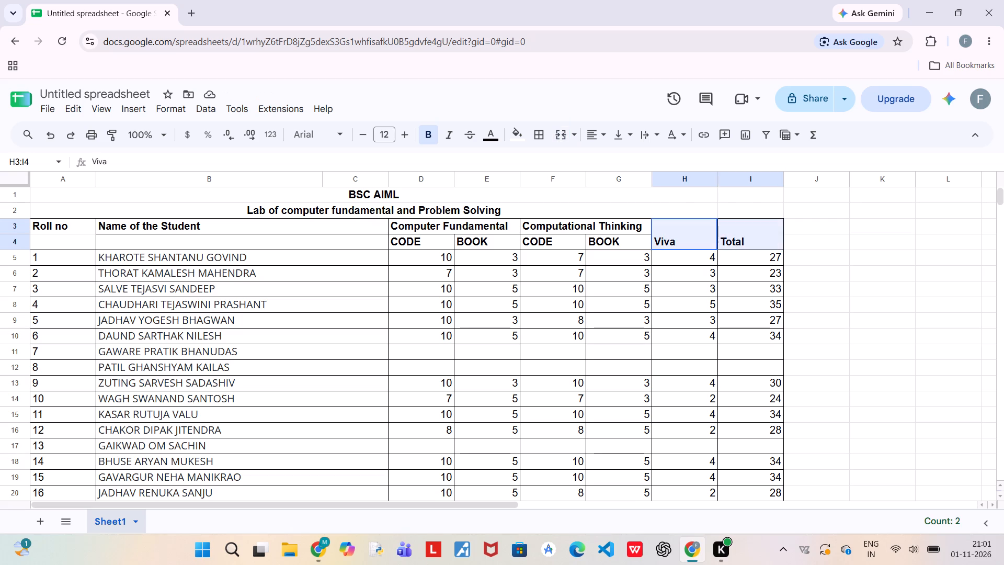
{"action": "left_click_drag", "start_coordinate": [731, 250], "coordinate": [734, 239]}
{"action": "left_click_drag", "start_coordinate": [734, 239], "coordinate": [741, 238]}
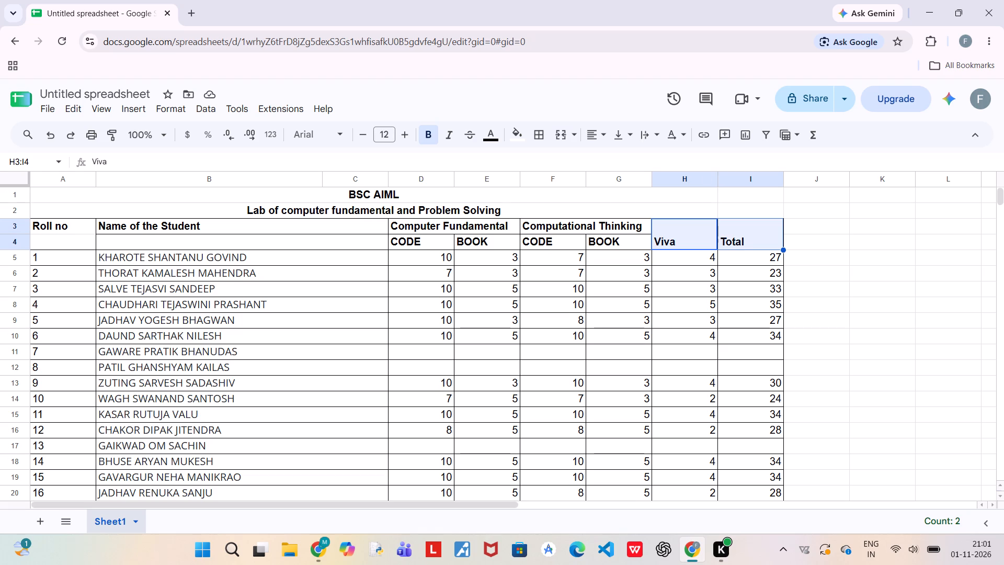
{"action": "left_click", "coordinate": [603, 138]}
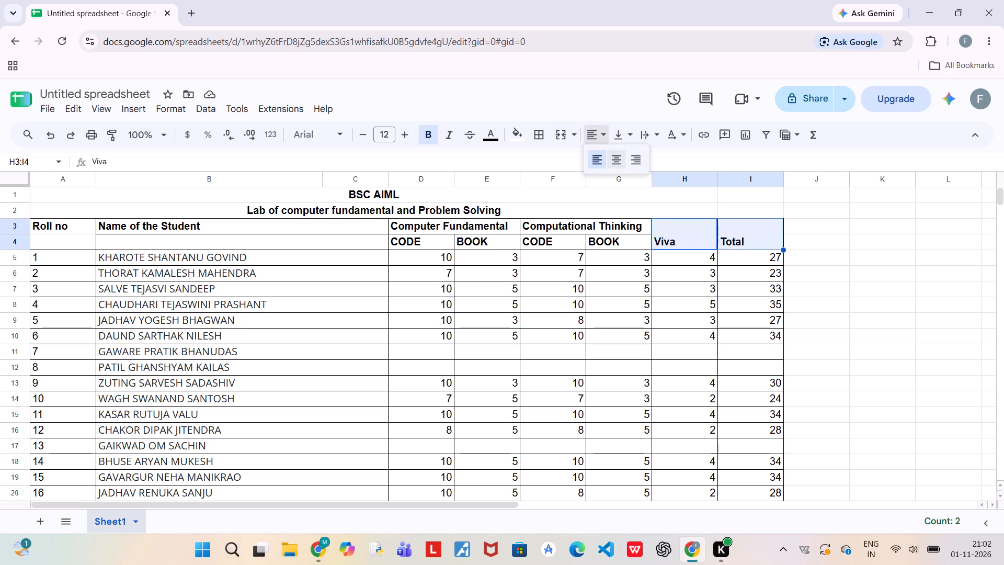
{"action": "left_click", "coordinate": [618, 156]}
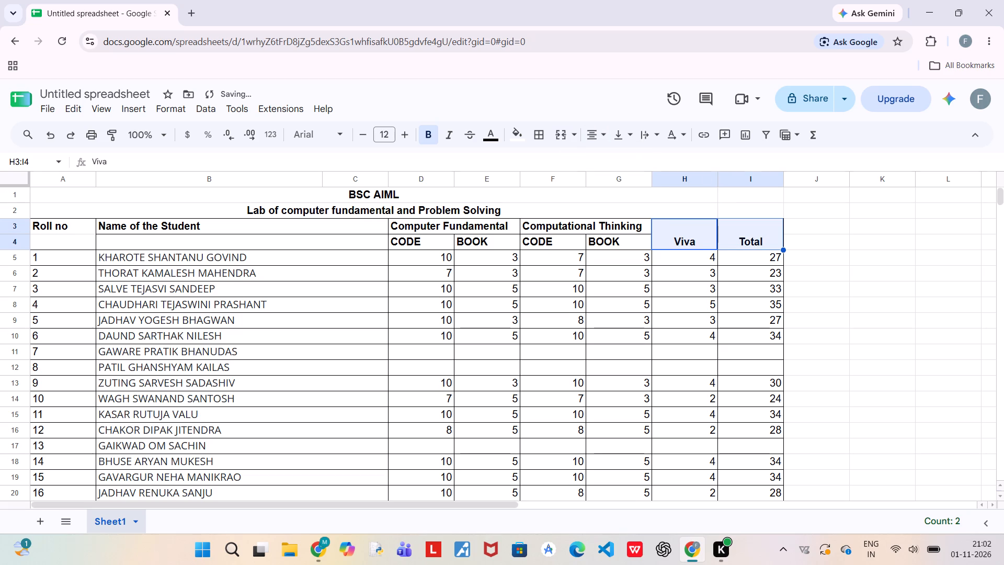
{"action": "left_click", "coordinate": [830, 244]}
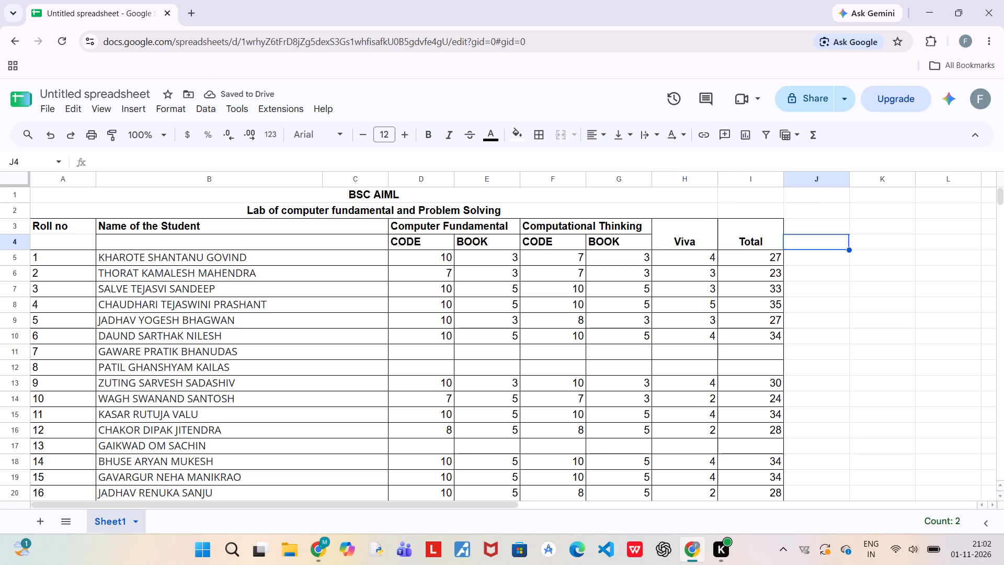
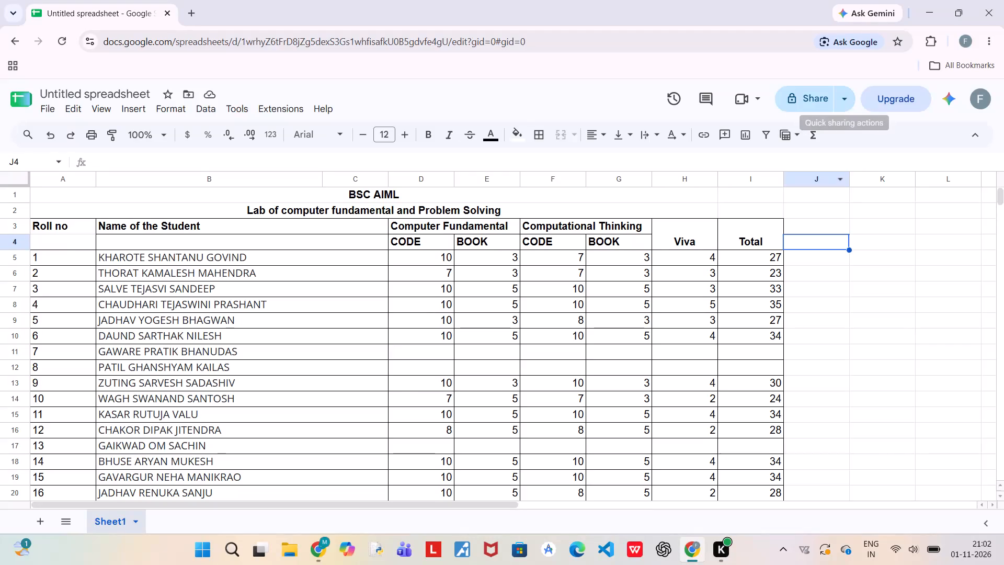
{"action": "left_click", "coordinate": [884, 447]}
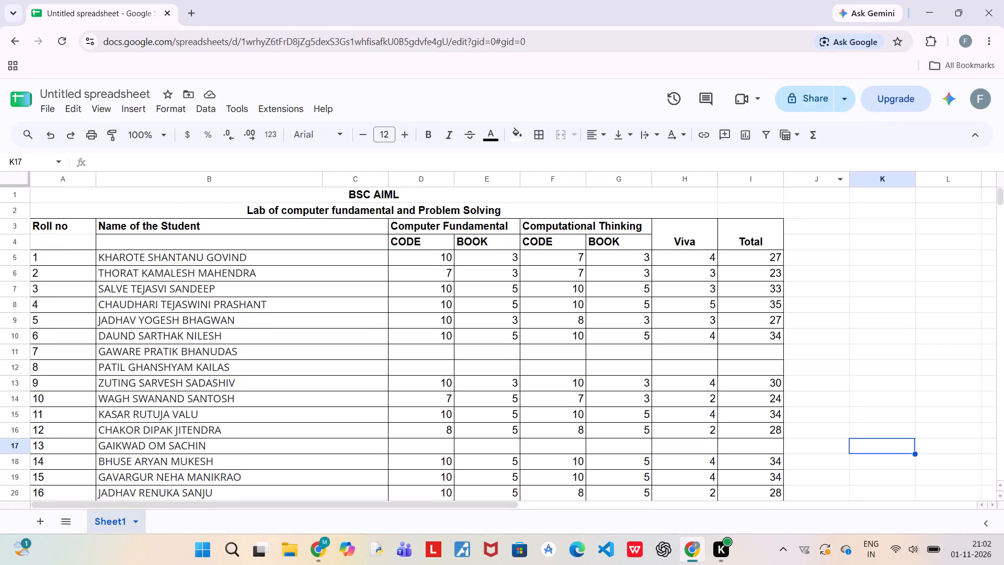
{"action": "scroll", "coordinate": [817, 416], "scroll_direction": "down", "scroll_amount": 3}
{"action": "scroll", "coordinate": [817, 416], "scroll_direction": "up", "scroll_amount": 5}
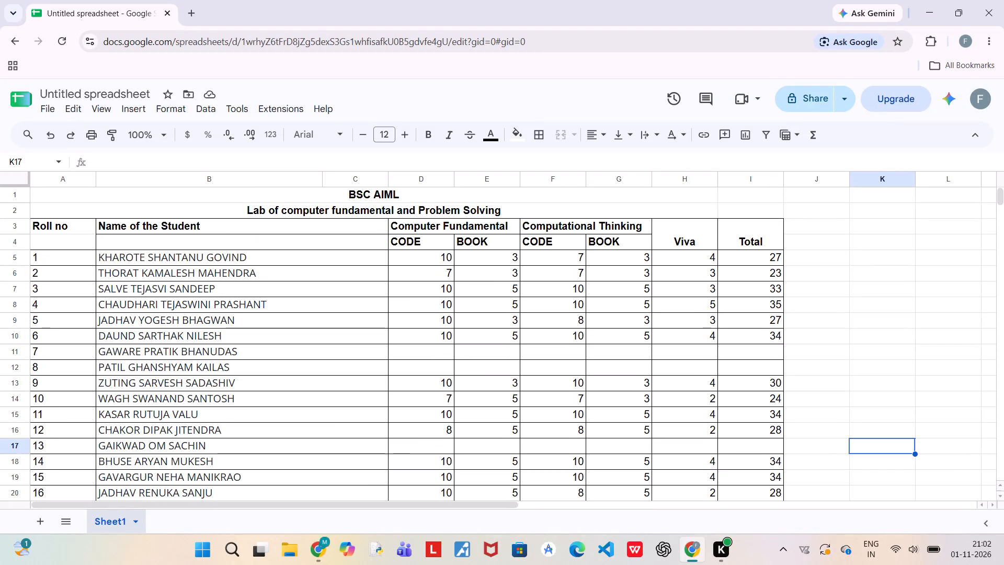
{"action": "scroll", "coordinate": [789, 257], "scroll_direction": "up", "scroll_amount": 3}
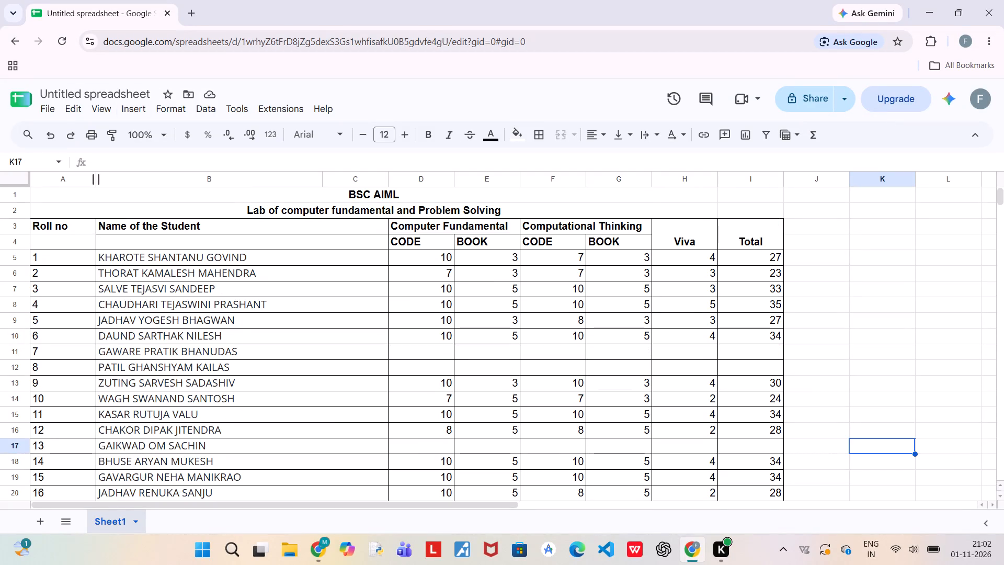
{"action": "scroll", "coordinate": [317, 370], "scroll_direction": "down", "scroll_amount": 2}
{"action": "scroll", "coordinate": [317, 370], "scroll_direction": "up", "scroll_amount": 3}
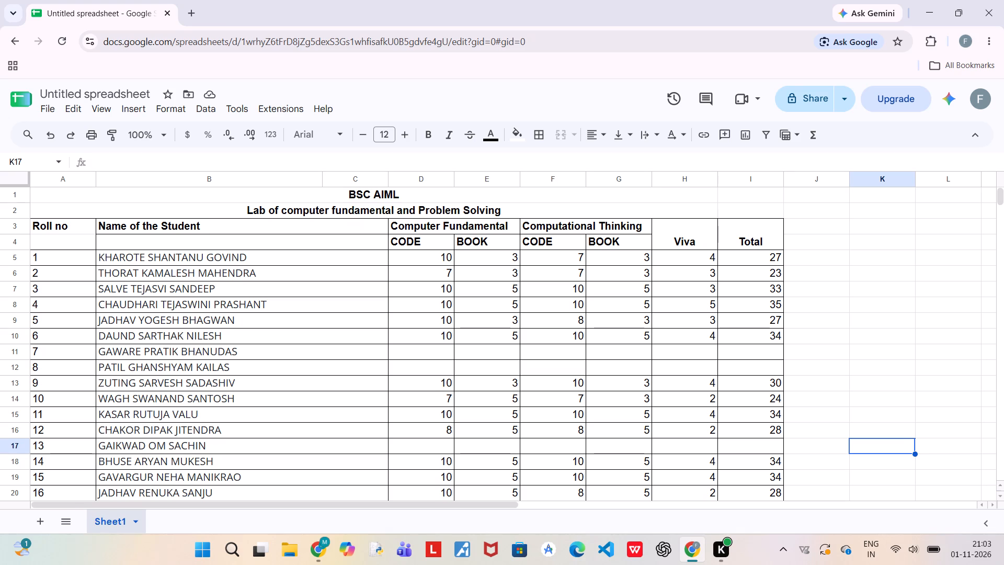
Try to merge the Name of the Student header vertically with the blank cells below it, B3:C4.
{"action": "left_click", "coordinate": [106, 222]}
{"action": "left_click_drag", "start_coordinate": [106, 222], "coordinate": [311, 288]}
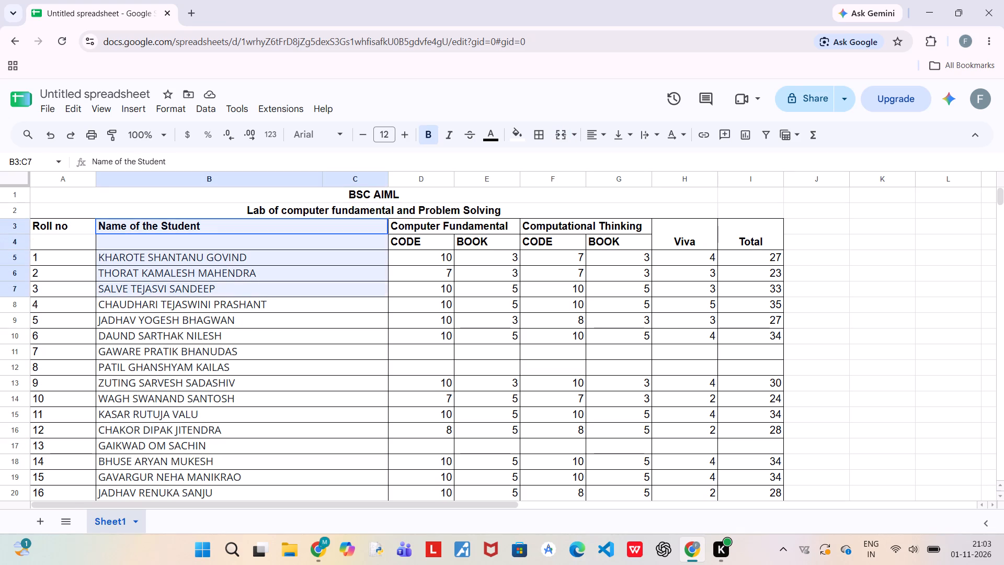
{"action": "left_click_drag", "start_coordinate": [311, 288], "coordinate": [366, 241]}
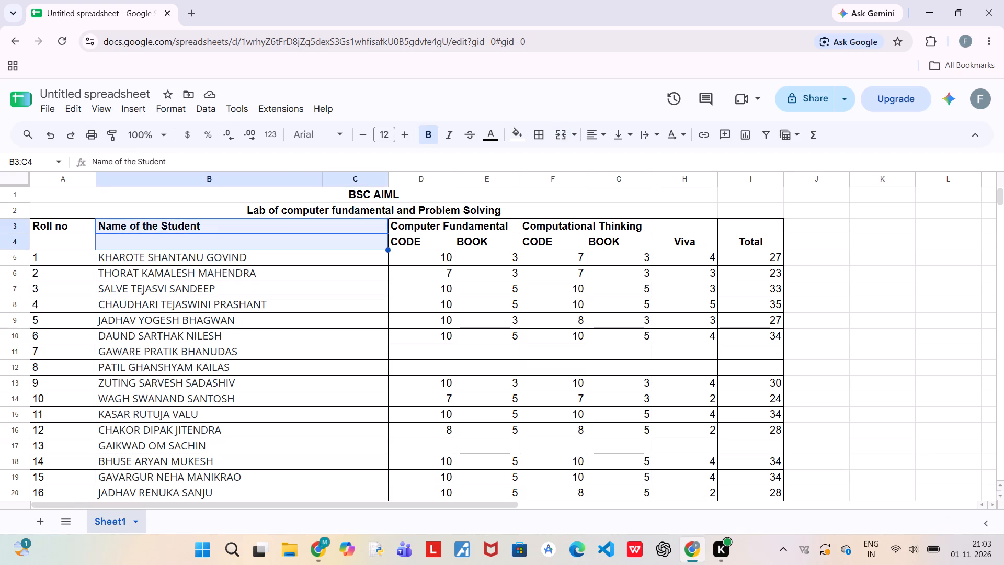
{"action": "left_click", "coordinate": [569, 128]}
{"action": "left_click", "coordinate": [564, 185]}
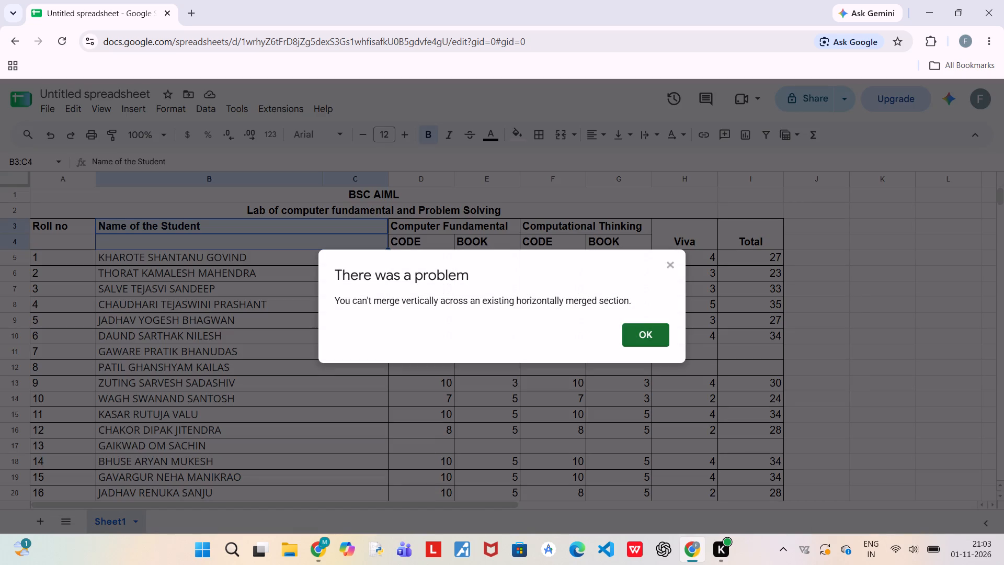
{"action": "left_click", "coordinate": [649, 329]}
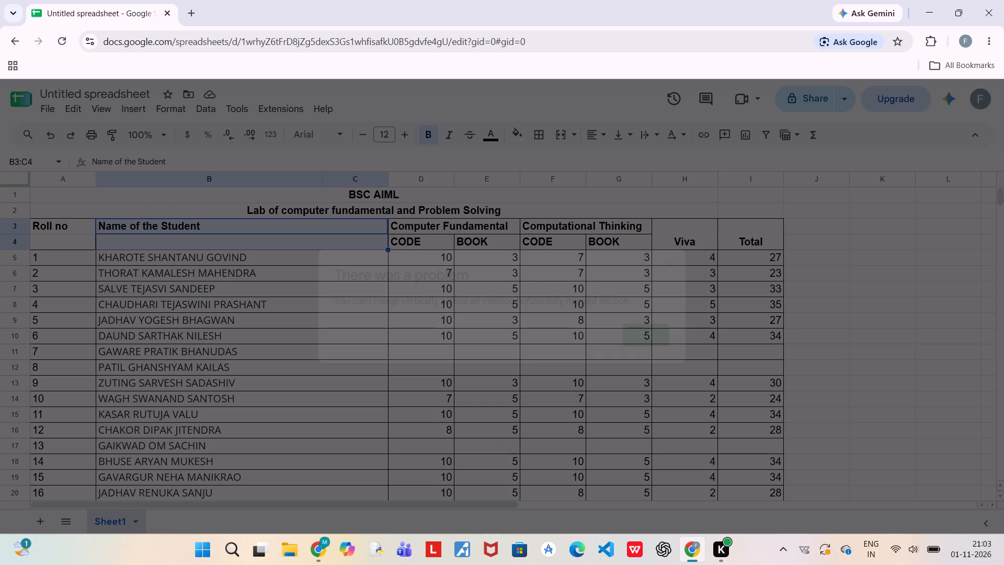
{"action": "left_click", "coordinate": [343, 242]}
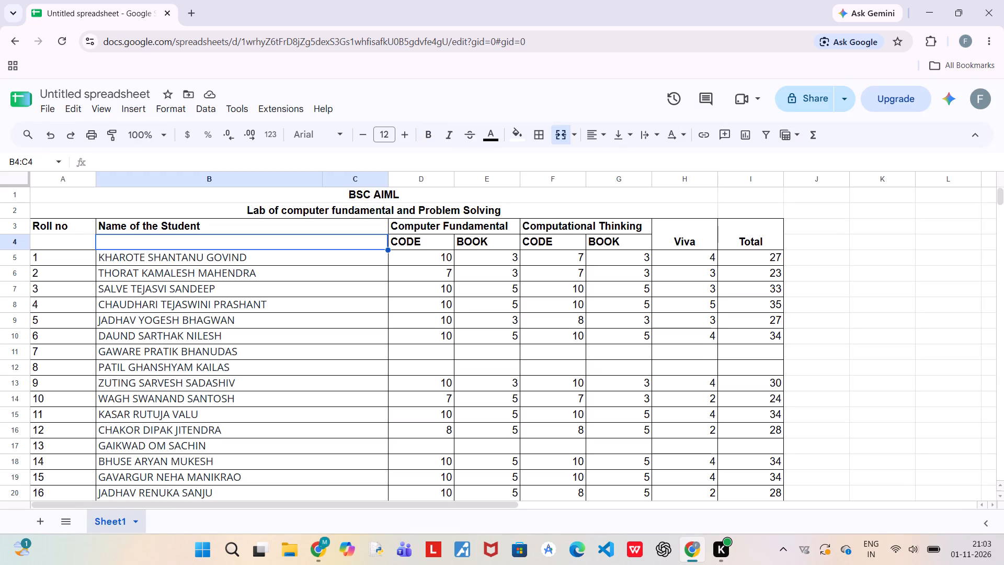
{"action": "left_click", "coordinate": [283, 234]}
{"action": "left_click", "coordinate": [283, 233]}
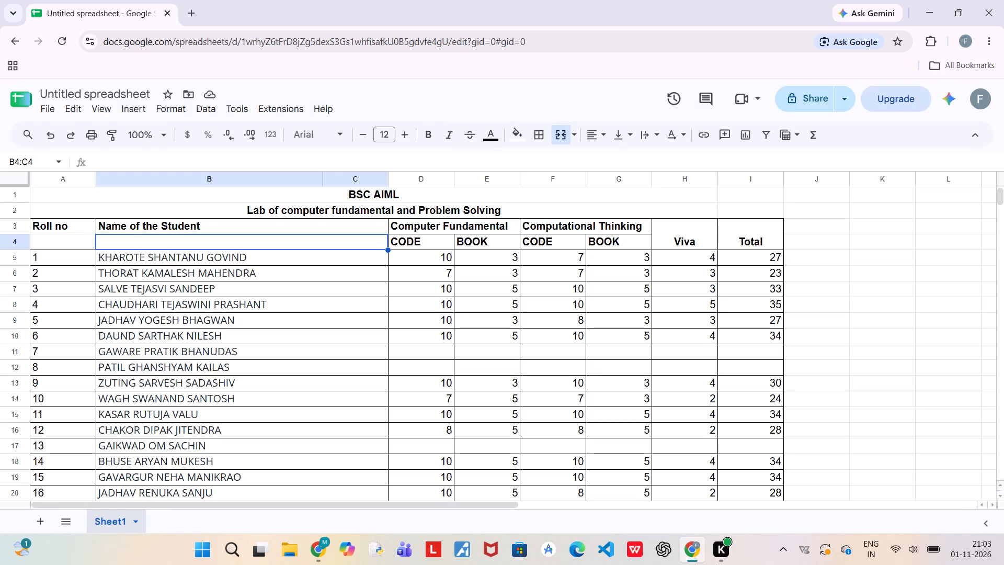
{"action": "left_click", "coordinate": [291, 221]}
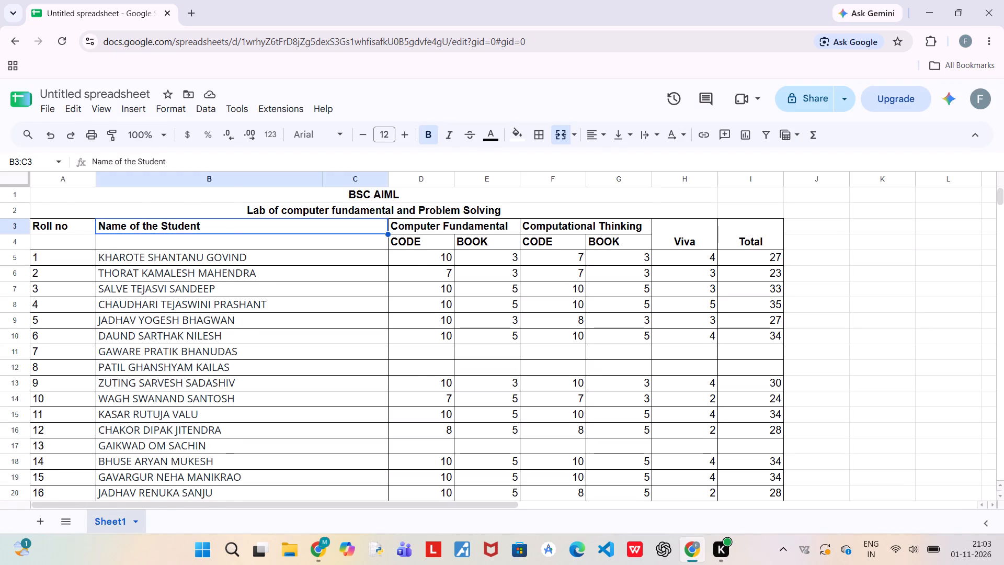
Rename the untitled spreadsheet as LabOnCF&CTPracticalMarks and save it.
{"action": "scroll", "coordinate": [635, 417], "scroll_direction": "down", "scroll_amount": 3}
{"action": "scroll", "coordinate": [635, 417], "scroll_direction": "up", "scroll_amount": 7}
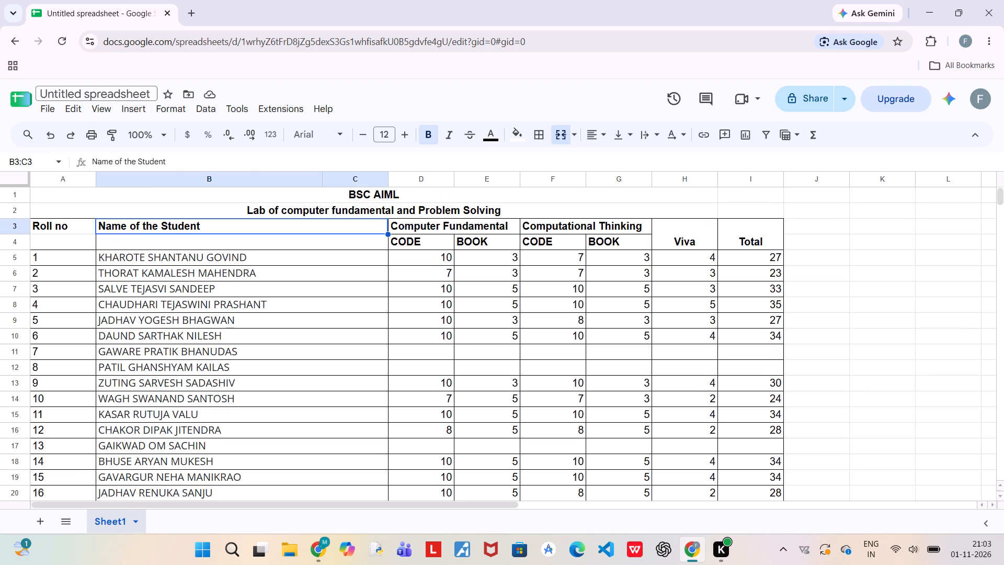
{"action": "left_click", "coordinate": [152, 88]}
{"action": "key", "text": "BackSpace"}
{"action": "key", "text": "BackSpace"}
{"action": "key", "text": "BackSpace"}
{"action": "key", "text": "BackSpace"}
{"action": "key", "text": "BackSpace"}
{"action": "key", "text": "BackSpace"}
{"action": "key", "text": "BackSpace"}
{"action": "key", "text": "BackSpace"}
{"action": "key", "text": "BackSpace"}
{"action": "key", "text": "BackSpace"}
{"action": "key", "text": "BackSpace"}
{"action": "key", "text": "BackSpace"}
{"action": "key", "text": "BackSpace"}
{"action": "key", "text": "BackSpace"}
{"action": "key", "text": "BackSpace"}
{"action": "key", "text": "BackSpace"}
{"action": "key", "text": "BackSpace"}
{"action": "key", "text": "BackSpace"}
{"action": "key", "text": "BackSpace"}
{"action": "key", "text": "BackSpace"}
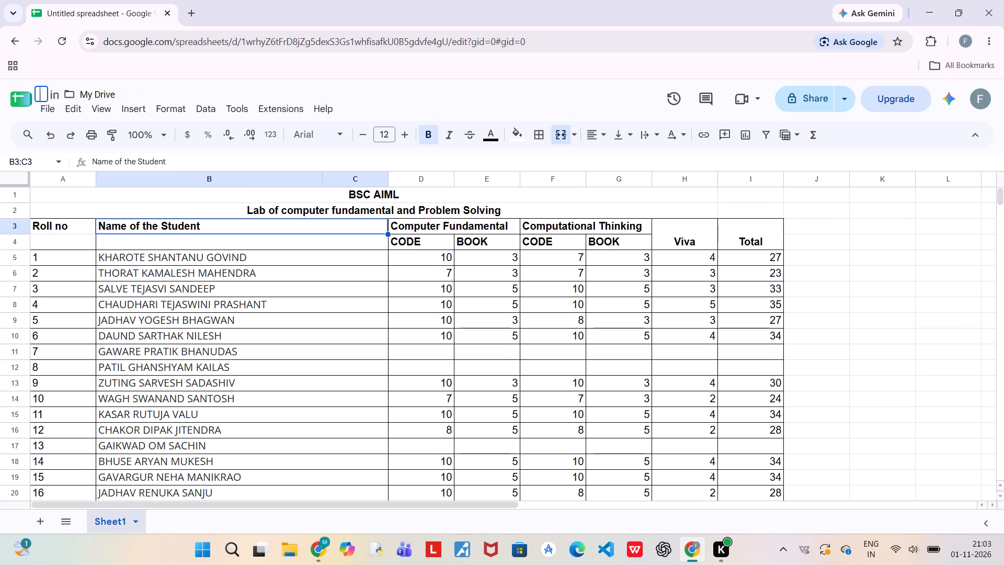
{"action": "key", "text": "shift+f"}
{"action": "type", "text": "OC"}
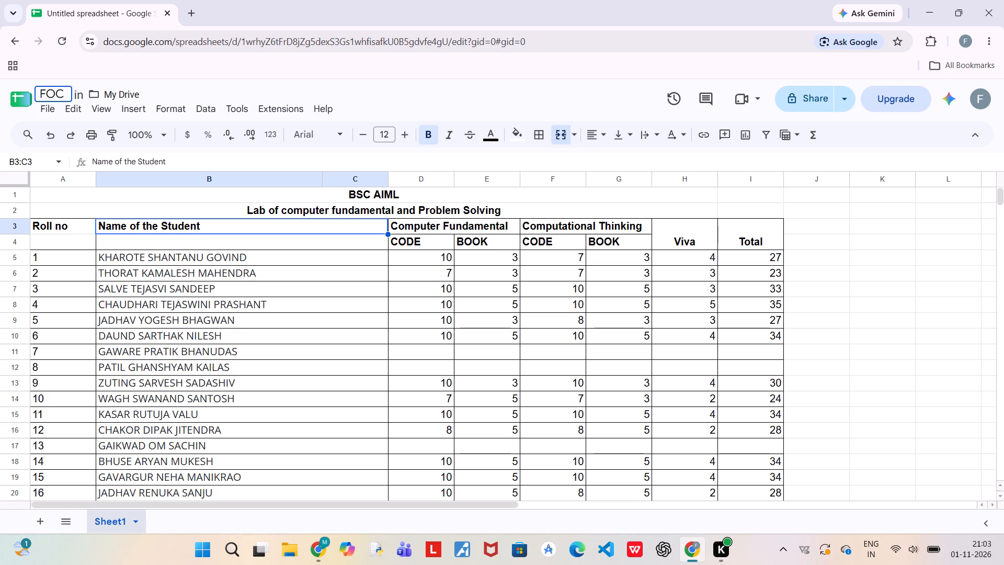
{"action": "key", "text": "shift+BackSpace"}
{"action": "key", "text": "BackSpace"}
{"action": "key", "text": "BackSpace"}
{"action": "key", "text": "shift+l"}
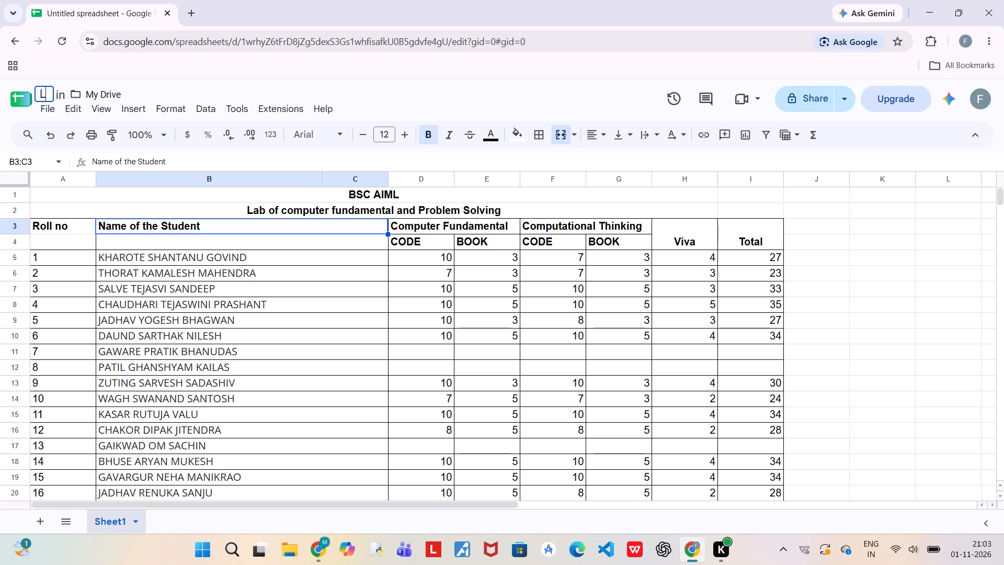
{"action": "type", "text": "ab"}
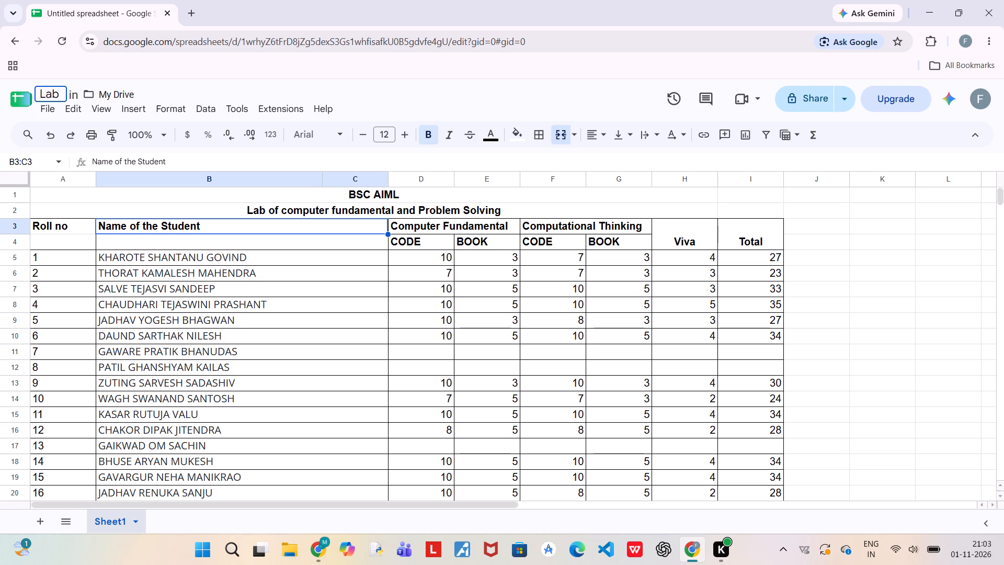
{"action": "type", "text": "On"}
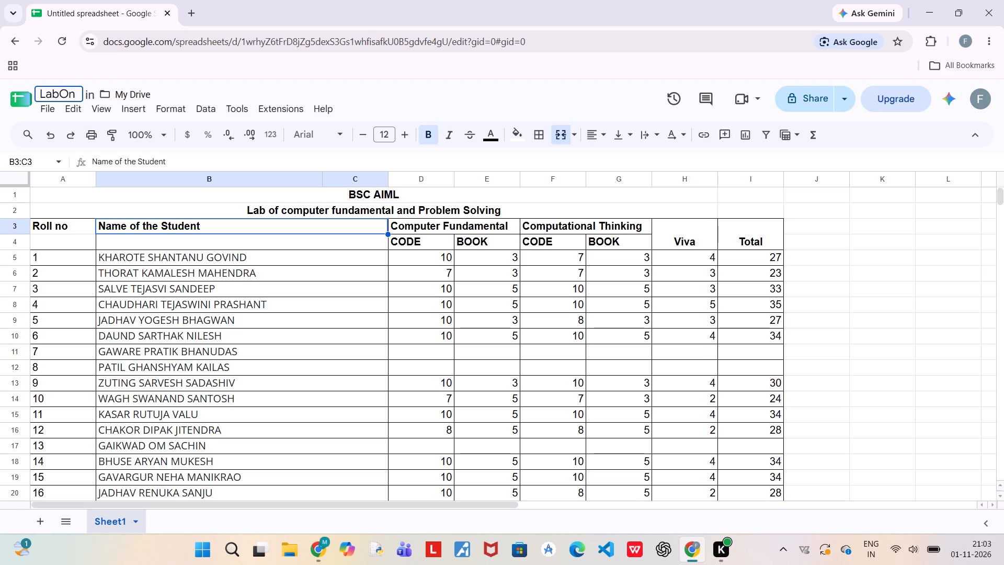
{"action": "key", "text": "shift+f"}
{"action": "key", "text": "BackSpace"}
{"action": "type", "text": "CF"}
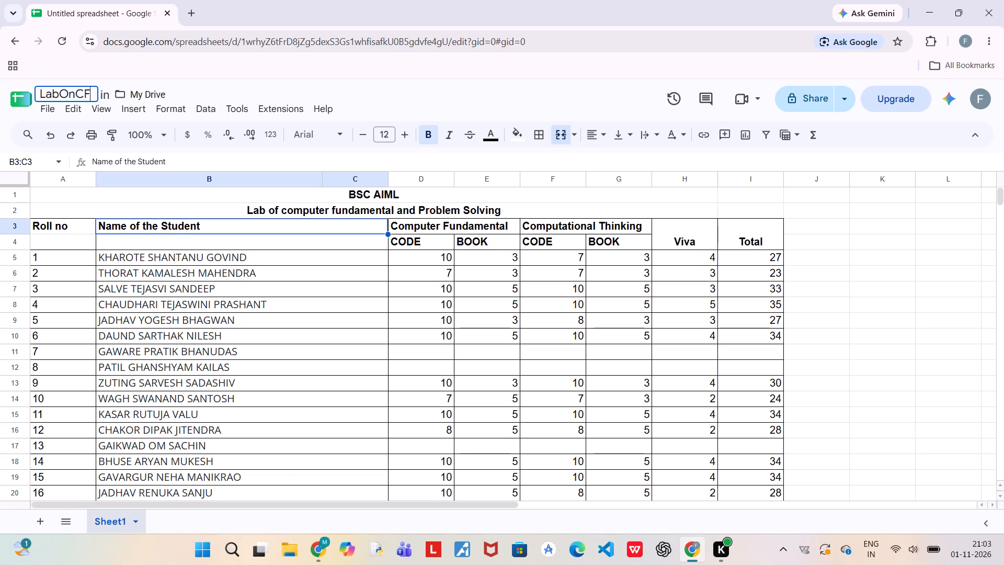
{"action": "key", "text": "shift+ampersand"}
{"action": "type", "text": "CT"}
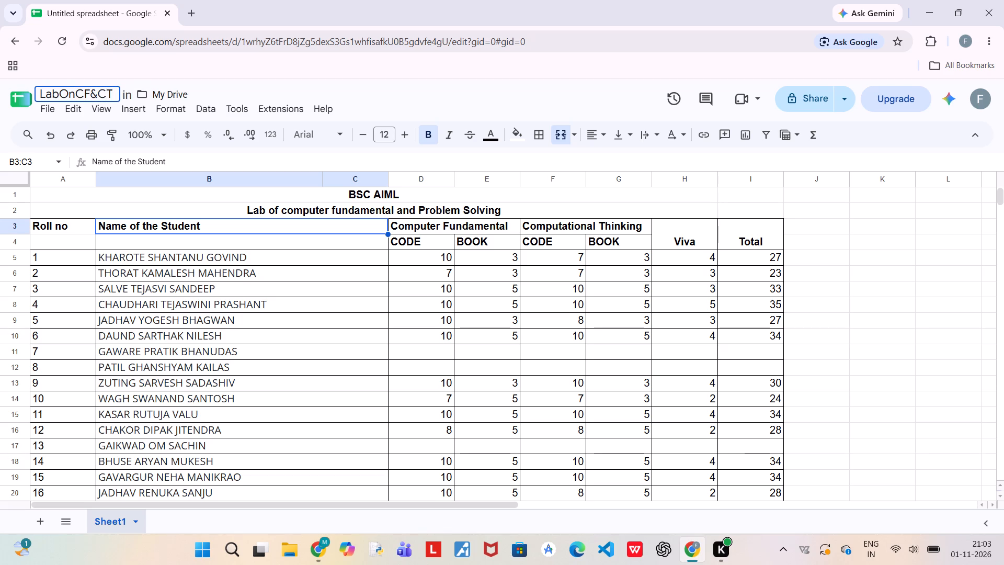
{"action": "key", "text": "shift+m"}
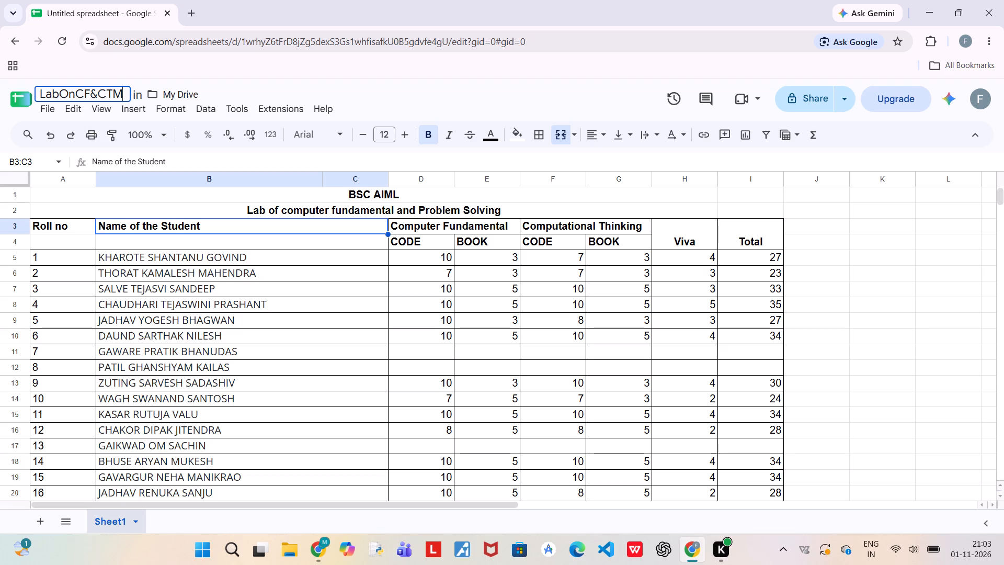
{"action": "type", "text": "ar"}
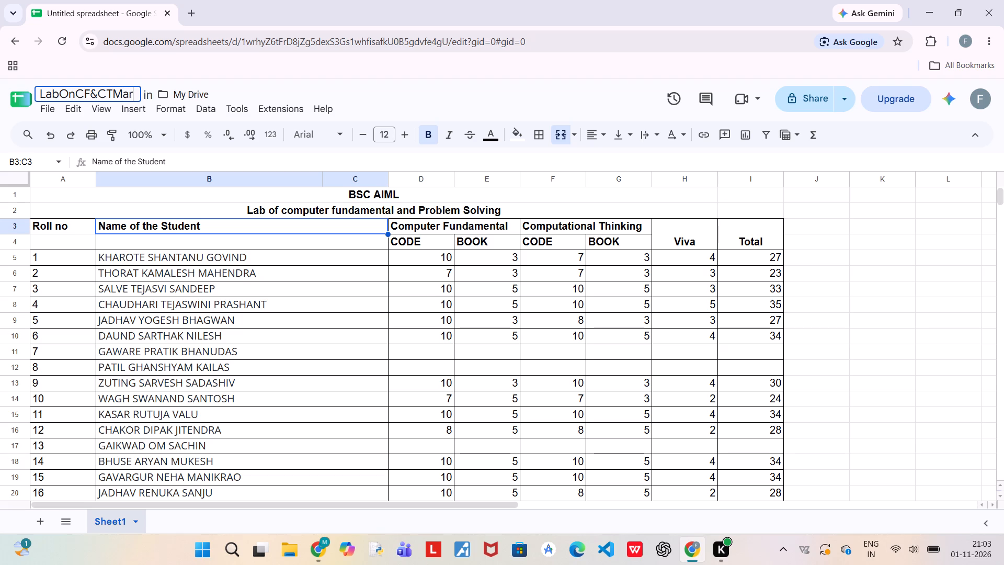
{"action": "type", "text": "ks"}
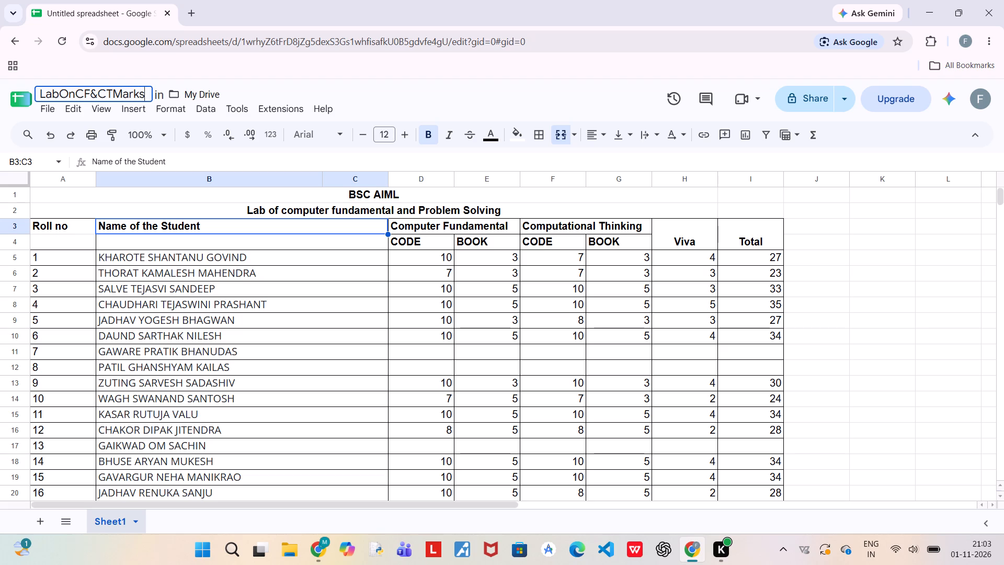
{"action": "key", "text": "Left"}
{"action": "key", "text": "Left"}
{"action": "key", "text": "Left"}
{"action": "key", "text": "Left"}
{"action": "key", "text": "Left"}
{"action": "key", "text": "shift+p"}
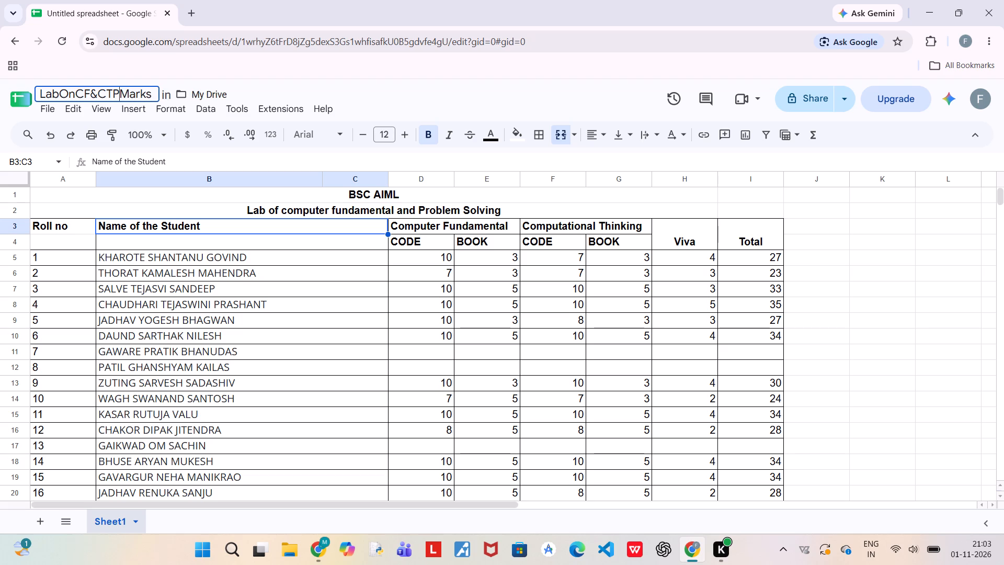
{"action": "type", "text": "rac"}
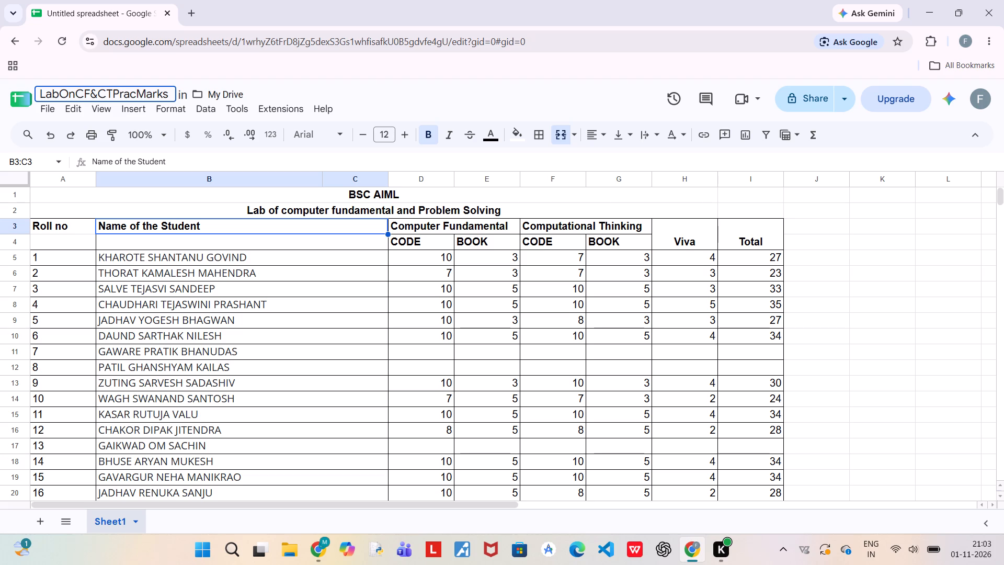
{"action": "type", "text": "tical"}
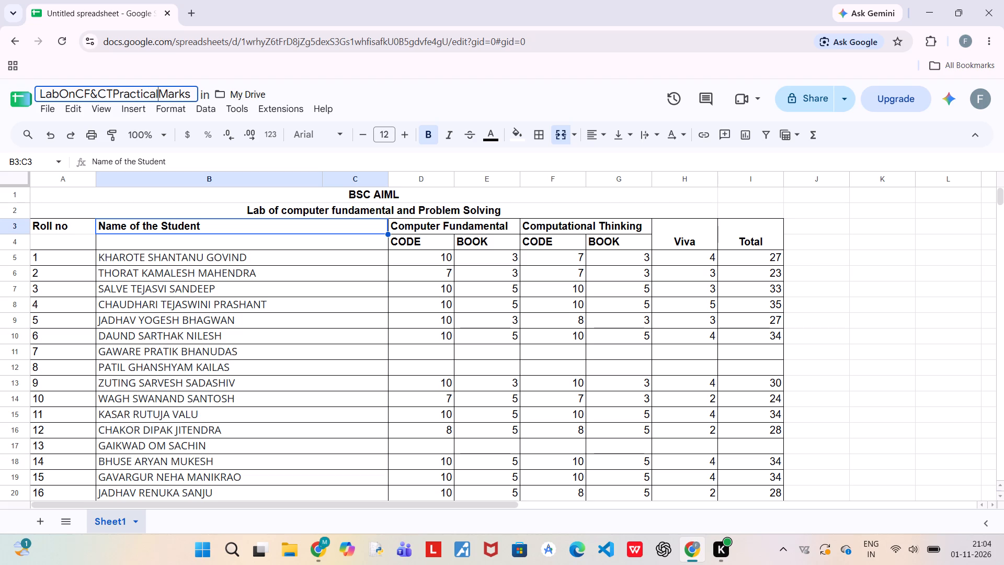
{"action": "key", "text": "ctrl+s"}
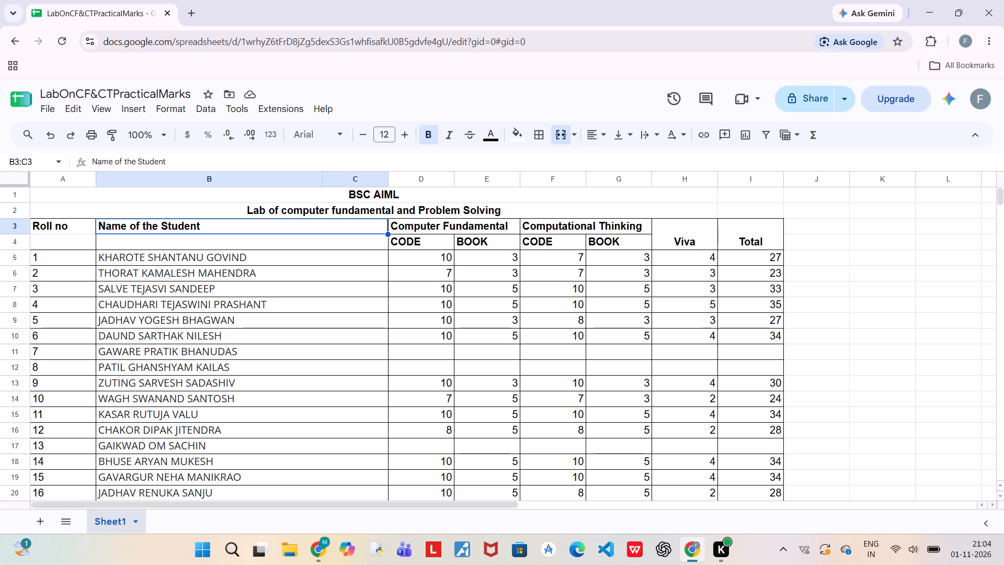
{"action": "key", "text": "ctrl+s"}
{"action": "key", "text": "ctrl+s"}
{"action": "key", "text": "ctrl+s"}
{"action": "key", "text": "ctrl+s"}
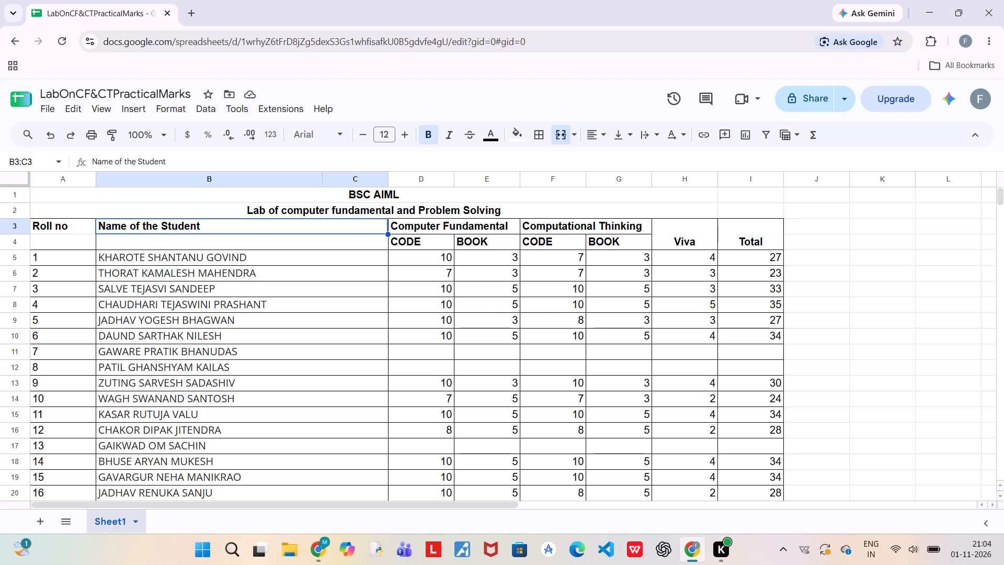
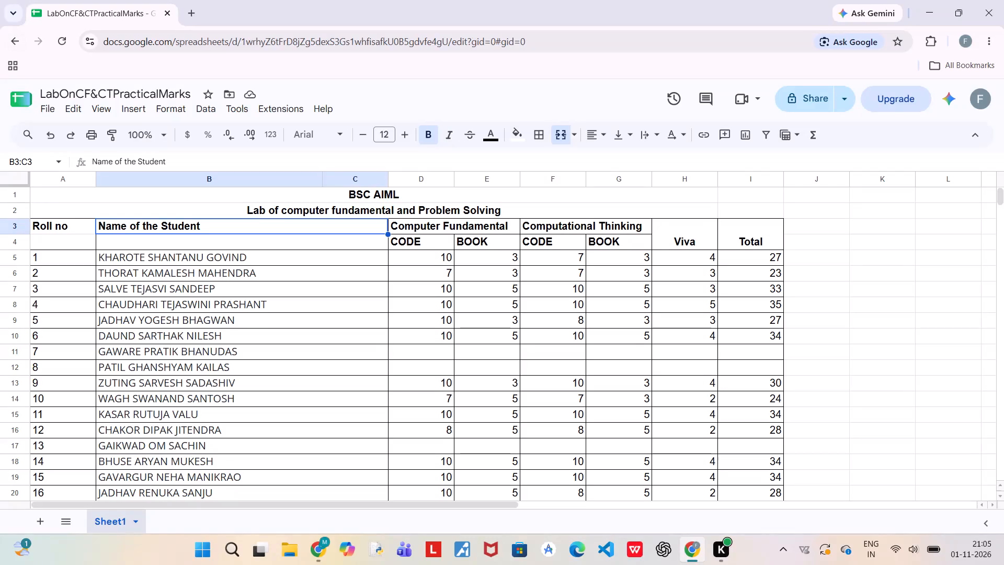
For roll no 1, set both BOOK marks (E5 and G5) to 1.5 and the Total to 24.
{"action": "left_click", "coordinate": [516, 248]}
{"action": "left_click", "coordinate": [511, 256]}
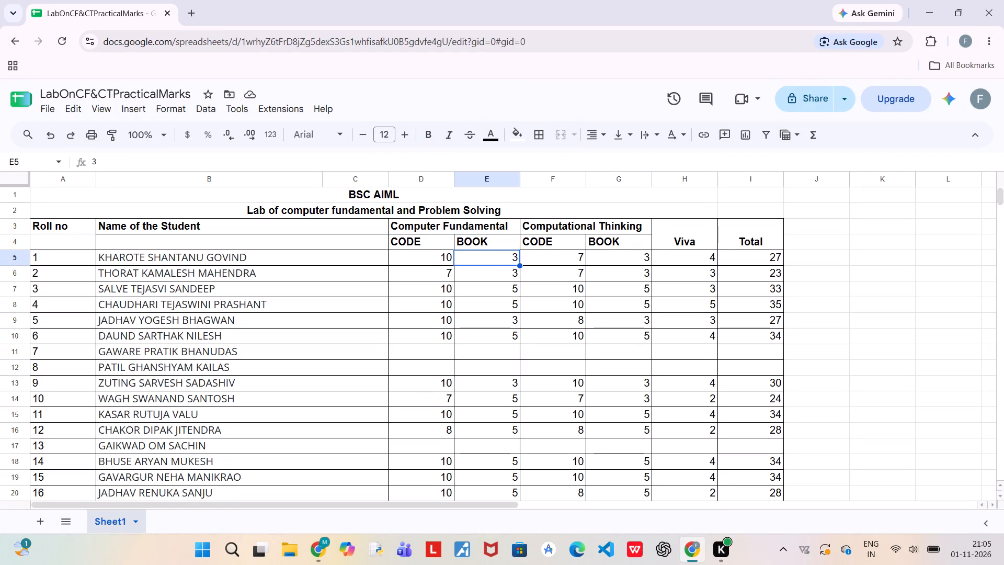
{"action": "key", "text": "BackSpace"}
{"action": "type", "text": "1.5"}
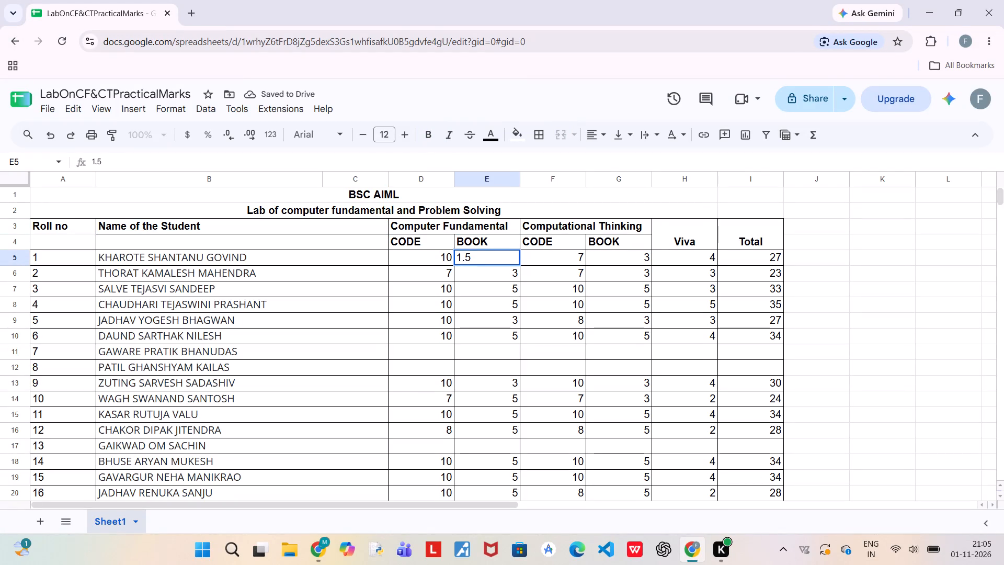
{"action": "key", "text": "Right"}
{"action": "key", "text": "Right"}
{"action": "key", "text": "BackSpace"}
{"action": "type", "text": "1."}
{"action": "key", "text": "5"}
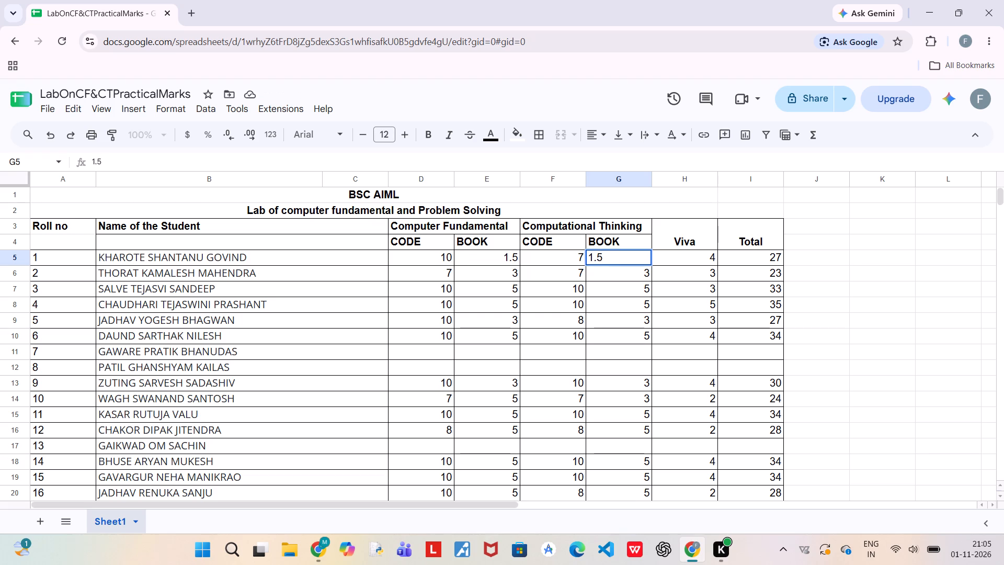
{"action": "key", "text": "Right"}
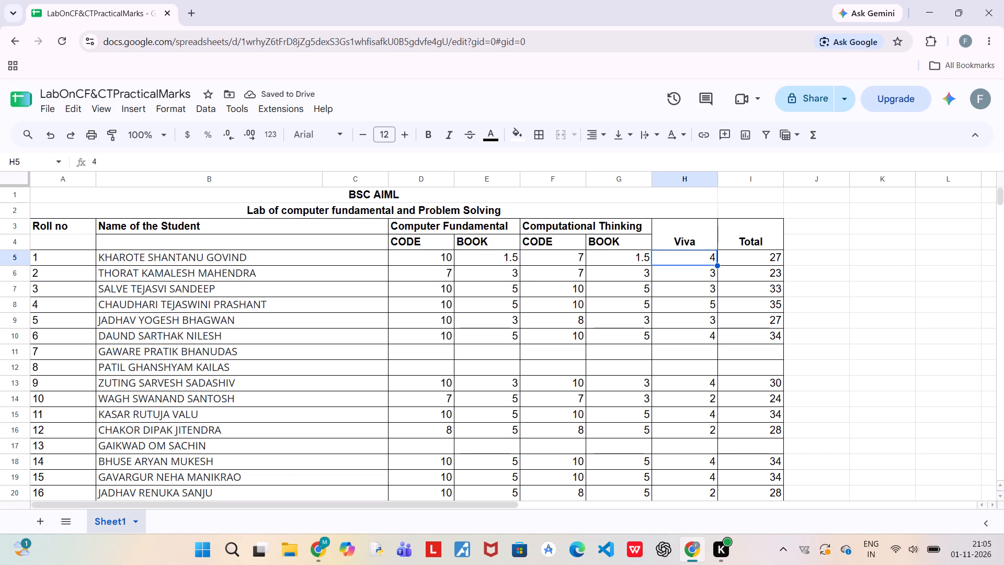
{"action": "key", "text": "Right"}
{"action": "key", "text": "BackSpace"}
{"action": "type", "text": "23"}
{"action": "key", "text": "BackSpace"}
{"action": "key", "text": "4"}
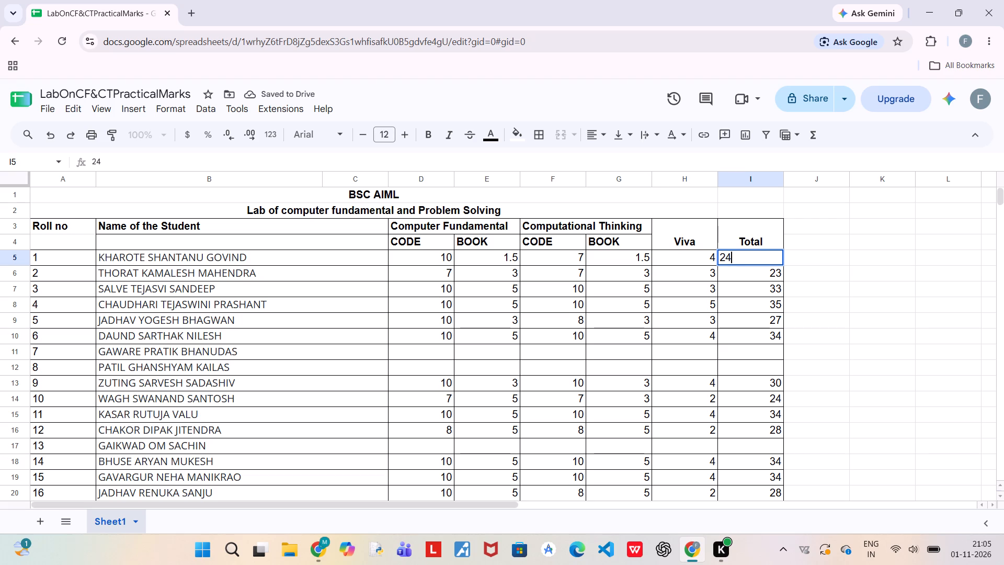
{"action": "key", "text": "Down"}
For roll no 2, set both BOOK marks (E6 and G6) to 1.5 and the Total to 20.
{"action": "key", "text": "Left"}
{"action": "key", "text": "Left"}
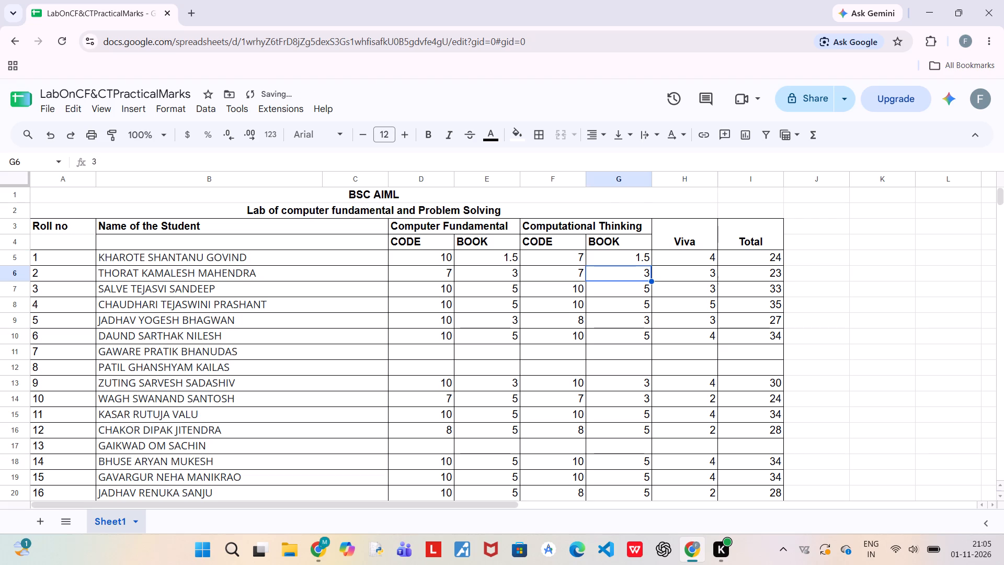
{"action": "key", "text": "Left"}
{"action": "key", "text": "Left"}
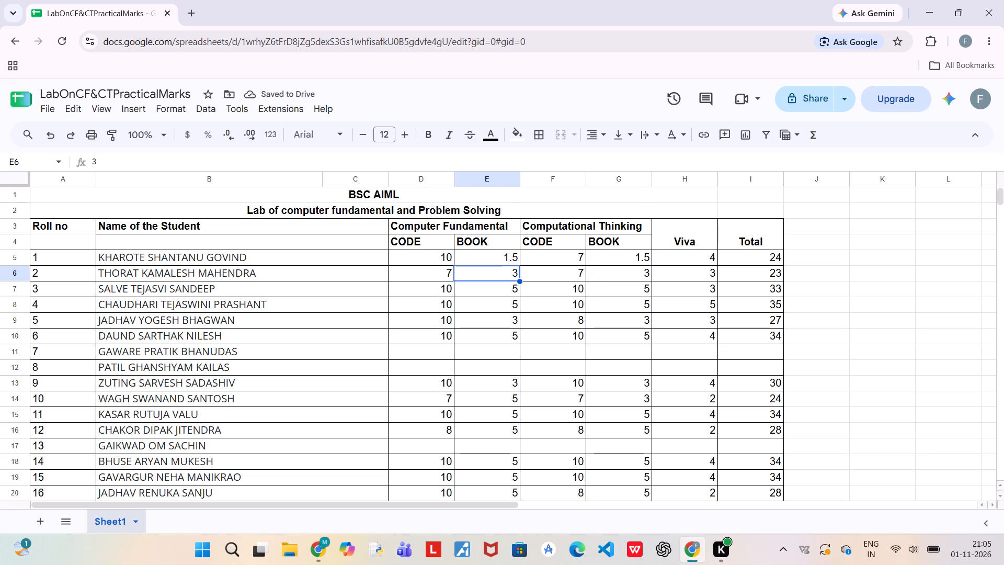
{"action": "key", "text": "BackSpace"}
{"action": "type", "text": "1.5"}
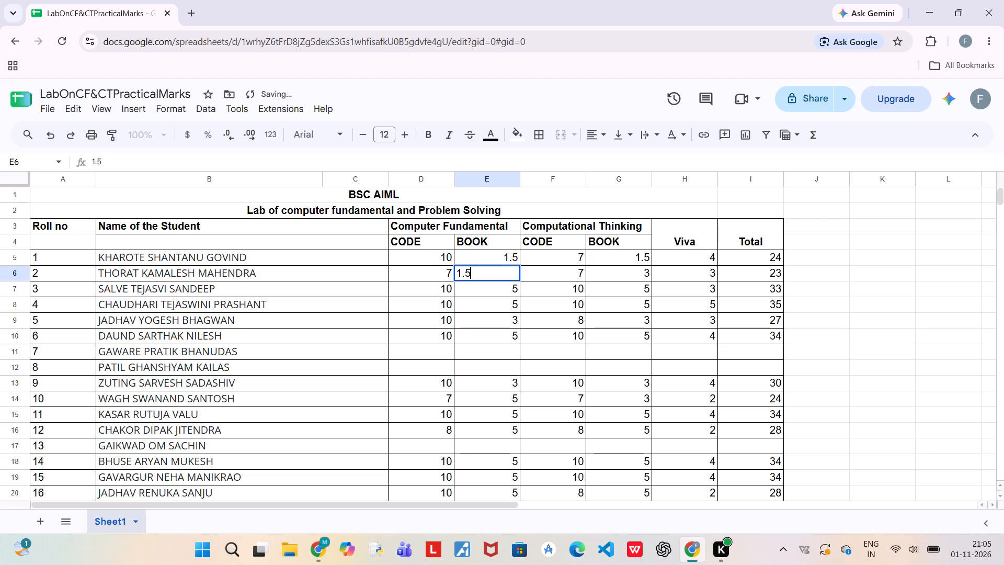
{"action": "key", "text": "Right"}
{"action": "key", "text": "Right"}
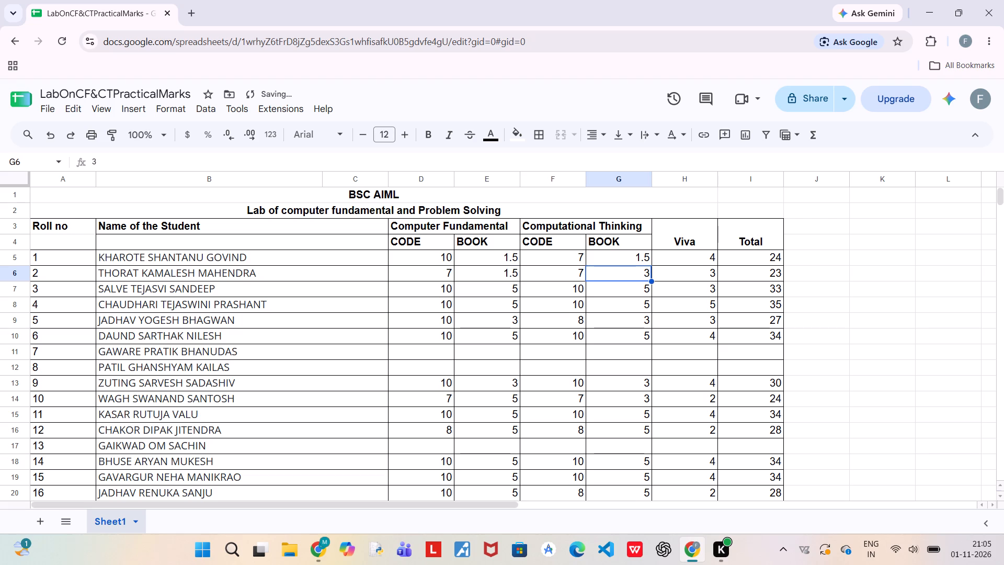
{"action": "key", "text": "BackSpace"}
{"action": "type", "text": "1.5"}
{"action": "key", "text": "Right"}
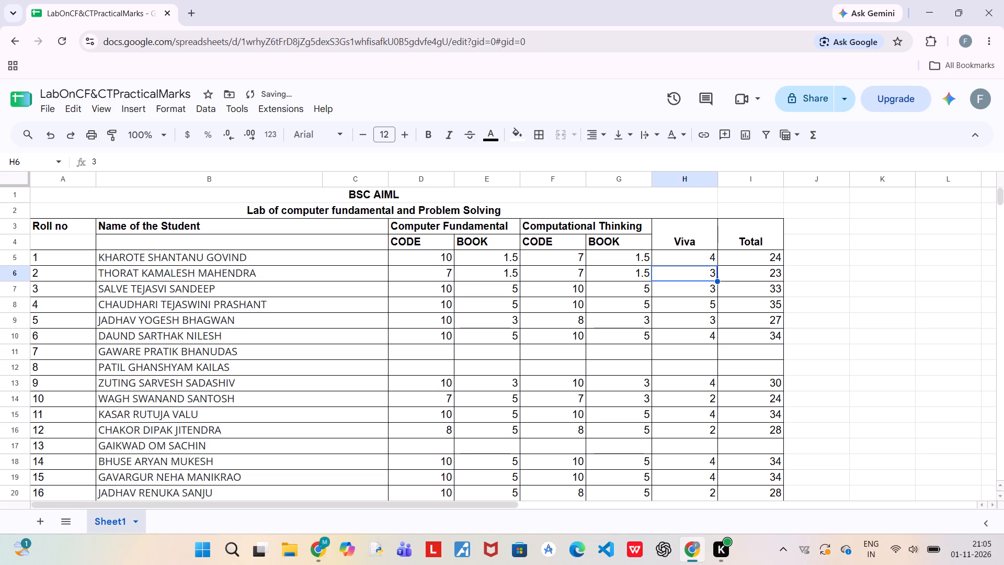
{"action": "key", "text": "Right"}
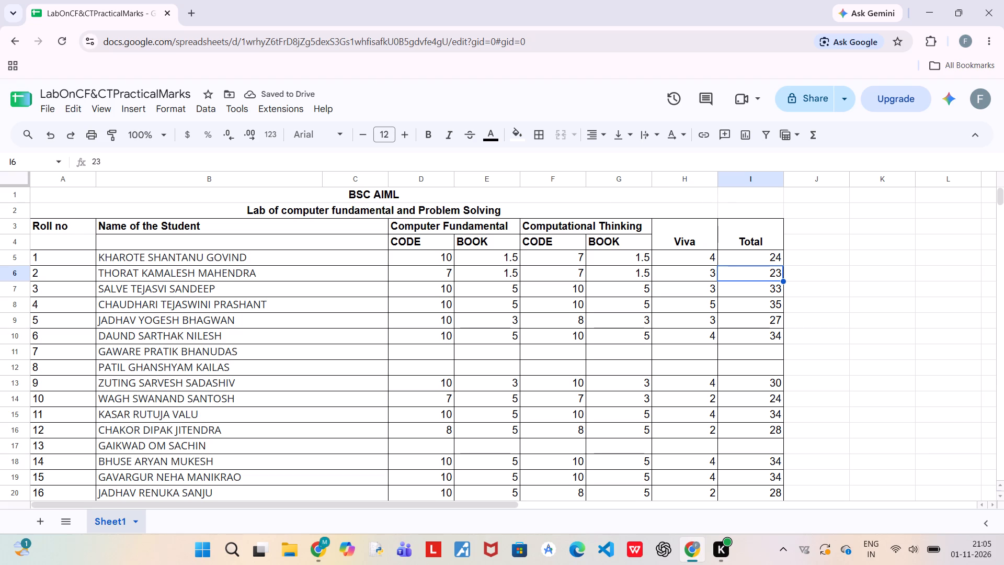
{"action": "key", "text": "BackSpace"}
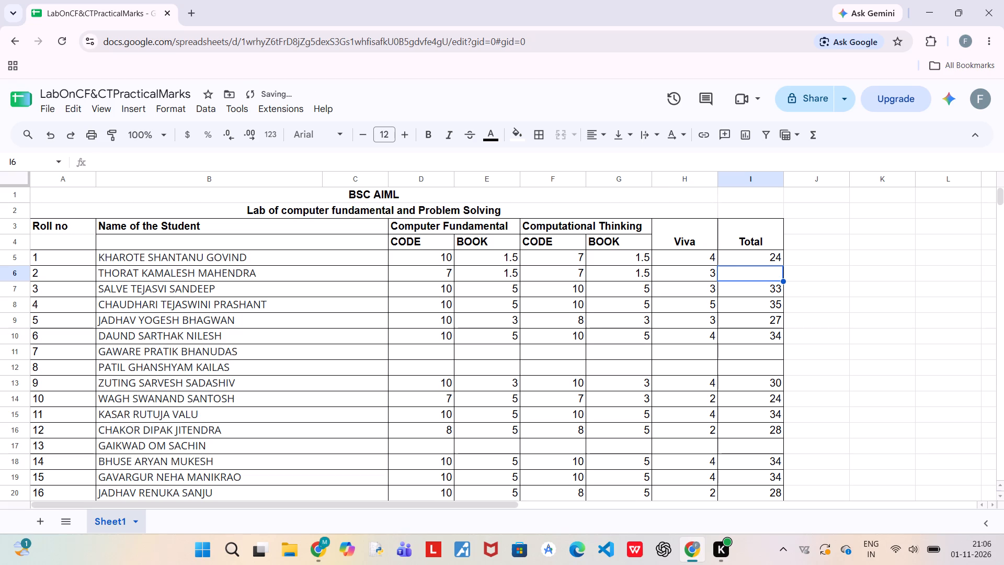
{"action": "type", "text": "20"}
{"action": "key", "text": "Down"}
For roll no 3, set both BOOK marks (E7 and G7) to 2.5 and the Total to 18.
{"action": "key", "text": "Left"}
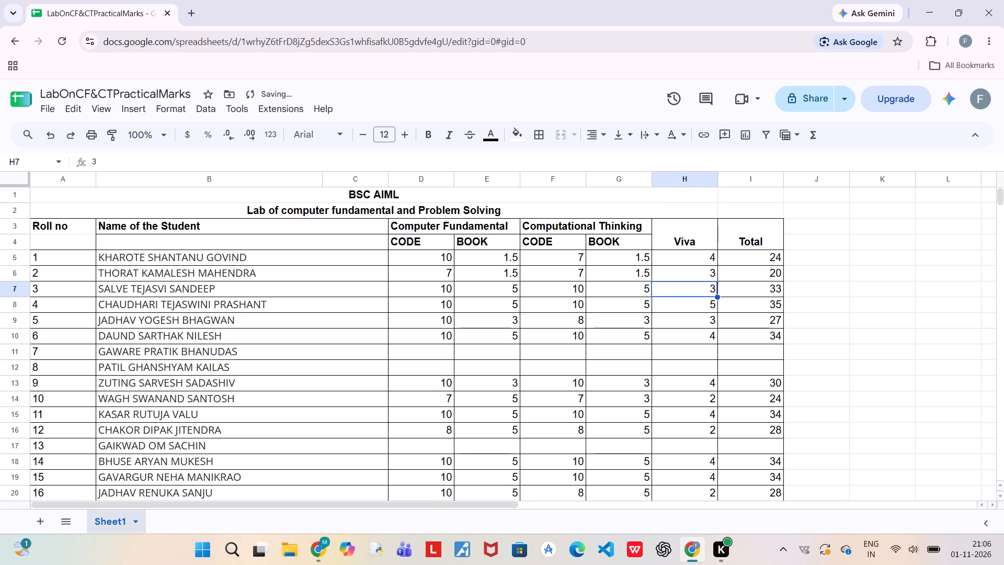
{"action": "key", "text": "Left"}
{"action": "key", "text": "Left"}
{"action": "key", "text": "Left"}
{"action": "key", "text": "BackSpace"}
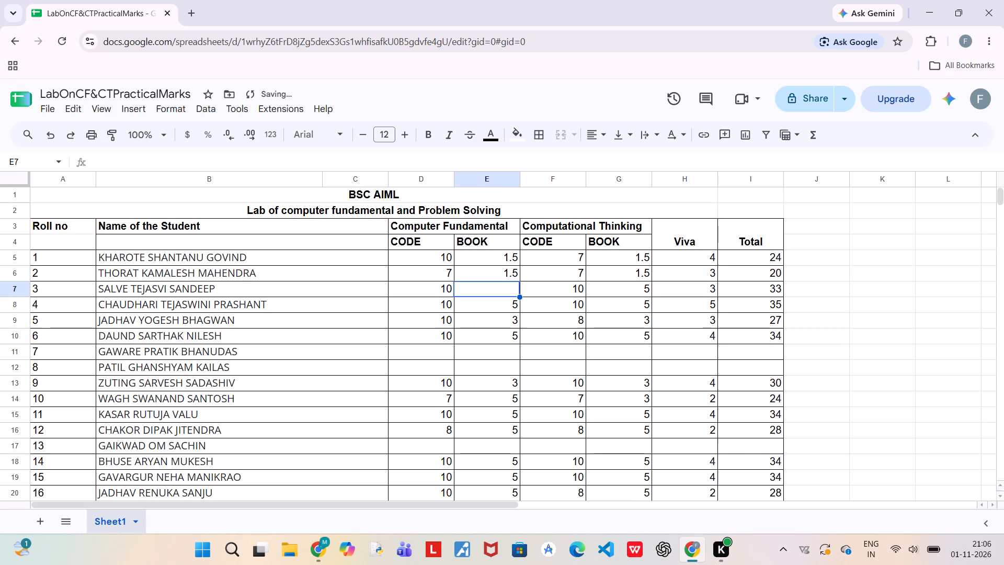
{"action": "type", "text": "2.5"}
{"action": "key", "text": "Right"}
{"action": "key", "text": "Right"}
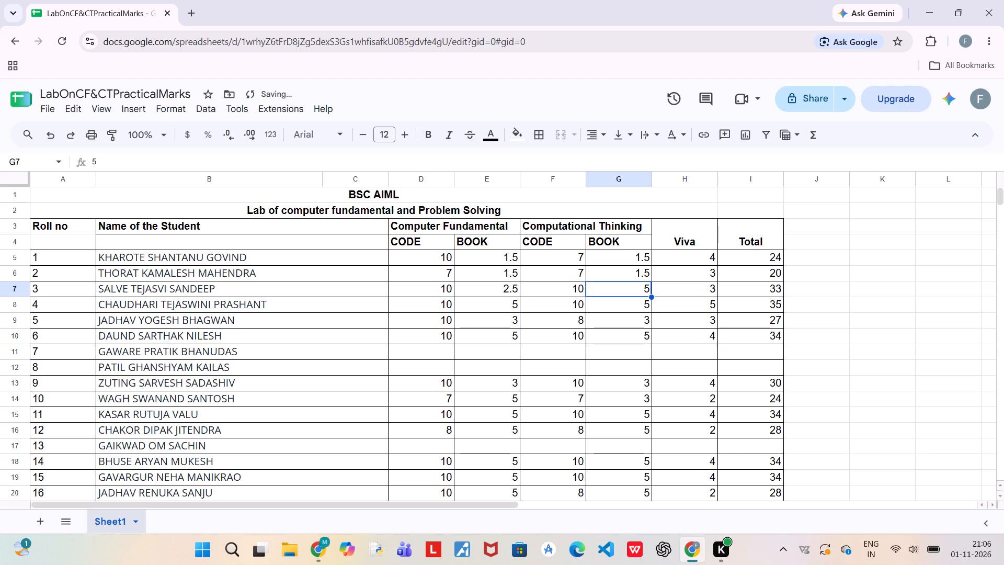
{"action": "key", "text": "BackSpace"}
{"action": "type", "text": "2.5"}
{"action": "key", "text": "Right"}
{"action": "key", "text": "Right"}
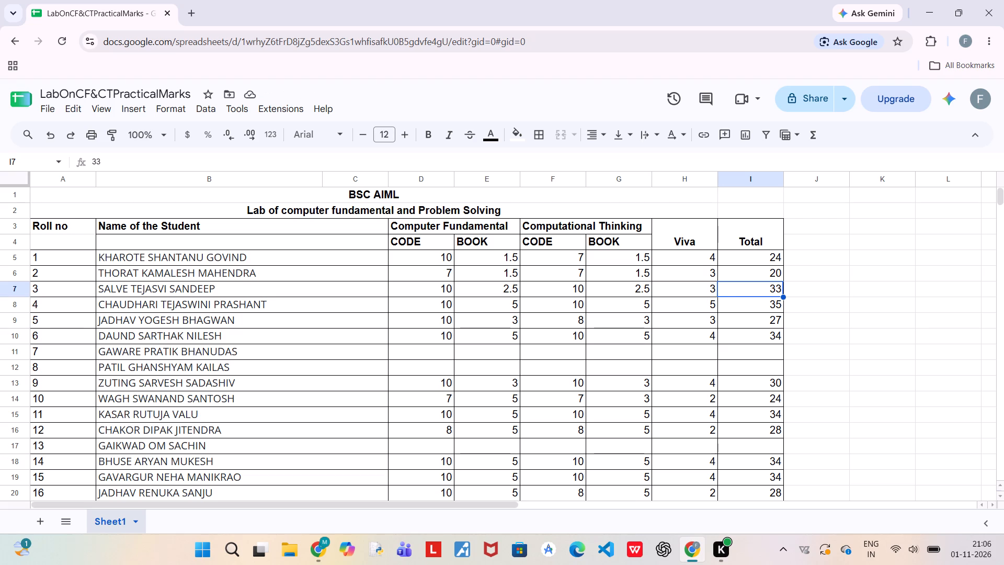
{"action": "key", "text": "BackSpace"}
{"action": "key", "text": "1"}
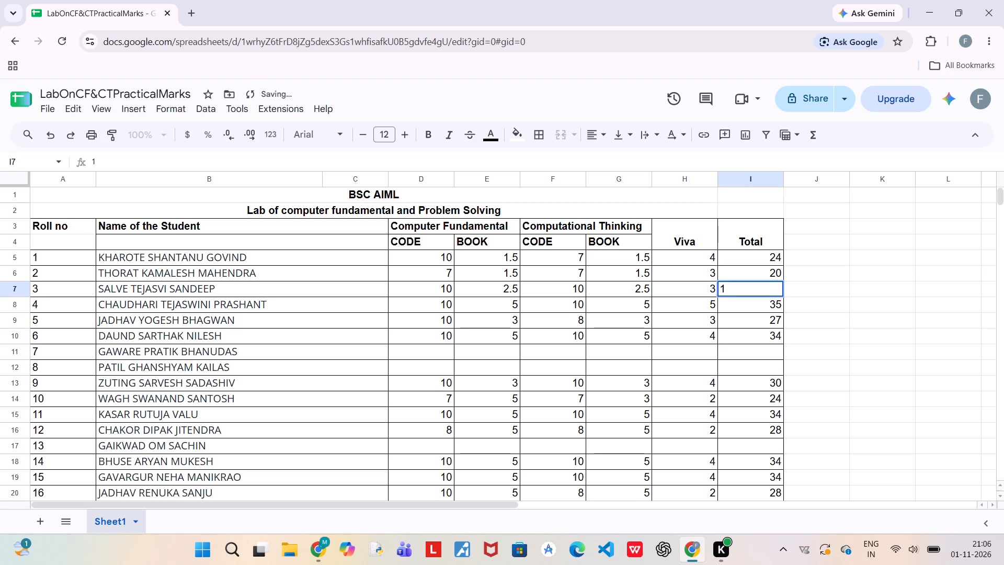
{"action": "key", "text": "8"}
{"action": "key", "text": "Down"}
For roll no 4, set the BOOK marks to 2.5 in E8 and 2.55 in G8, and the Total to 30.
{"action": "key", "text": "Left"}
{"action": "key", "text": "Left"}
{"action": "key", "text": "Left"}
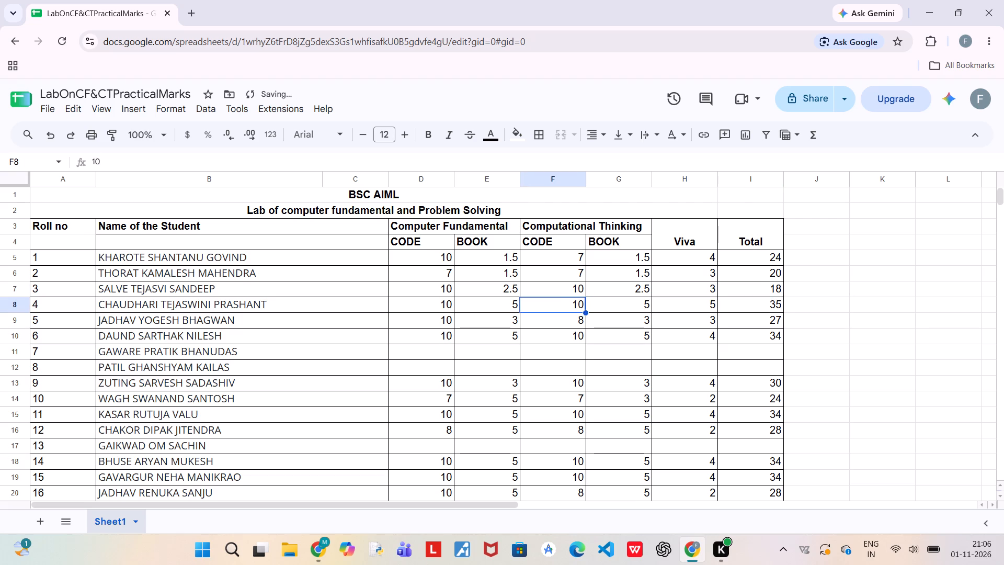
{"action": "key", "text": "Left"}
{"action": "key", "text": "BackSpace"}
{"action": "type", "text": "2.5"}
{"action": "key", "text": "Right"}
{"action": "key", "text": "Right"}
{"action": "key", "text": "BackSpace"}
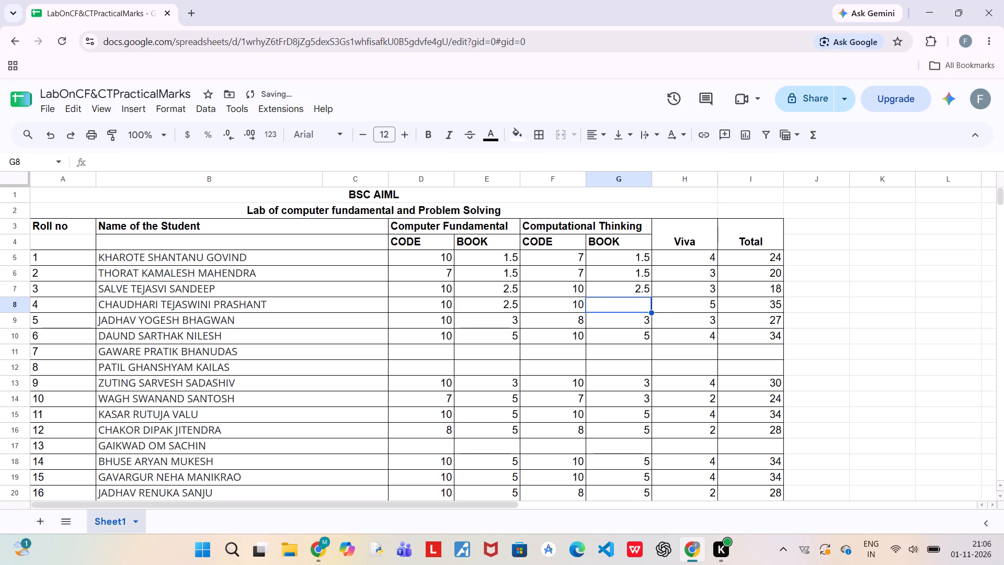
{"action": "type", "text": "2.55"}
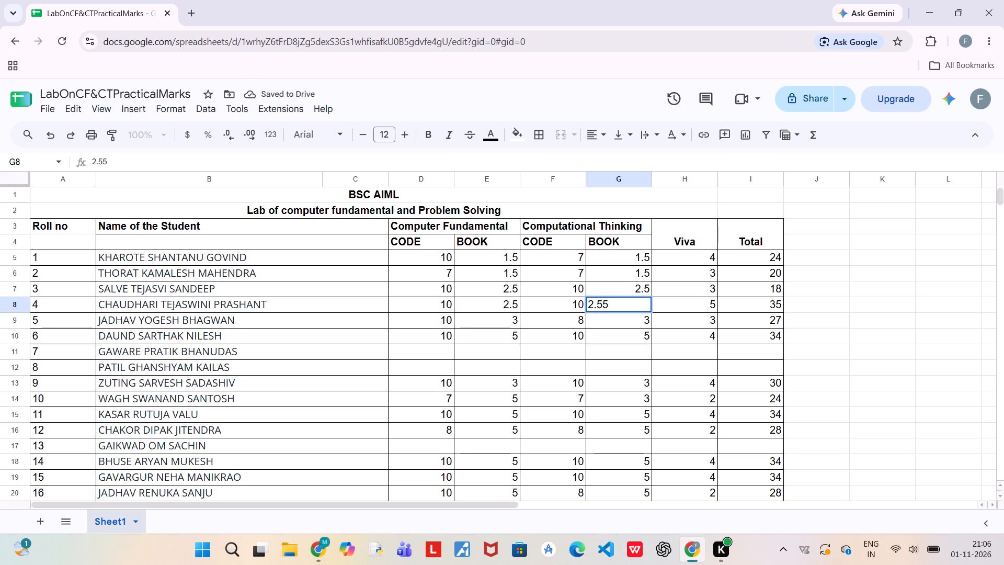
{"action": "key", "text": "Right"}
{"action": "key", "text": "Right"}
{"action": "key", "text": "BackSpace"}
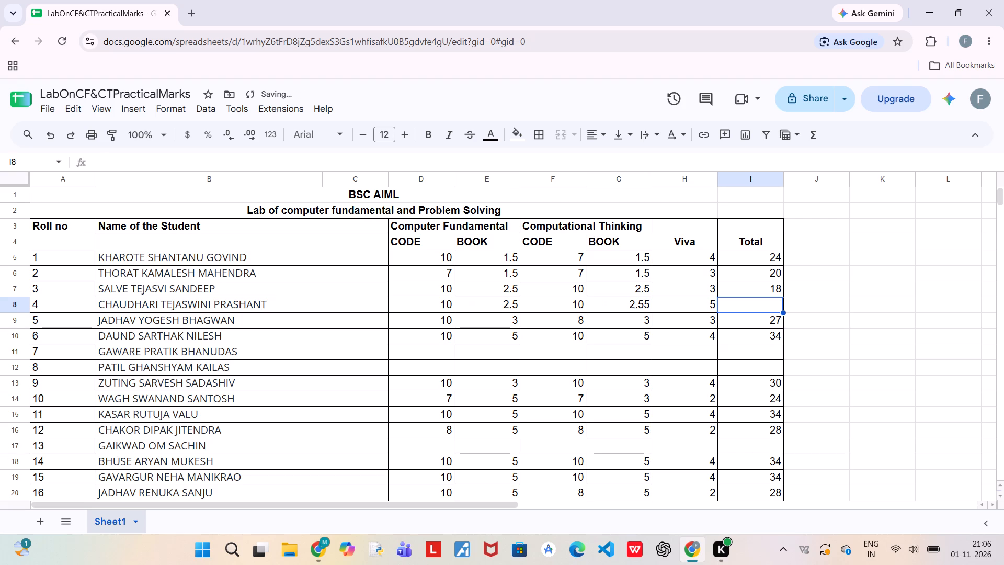
{"action": "type", "text": "30"}
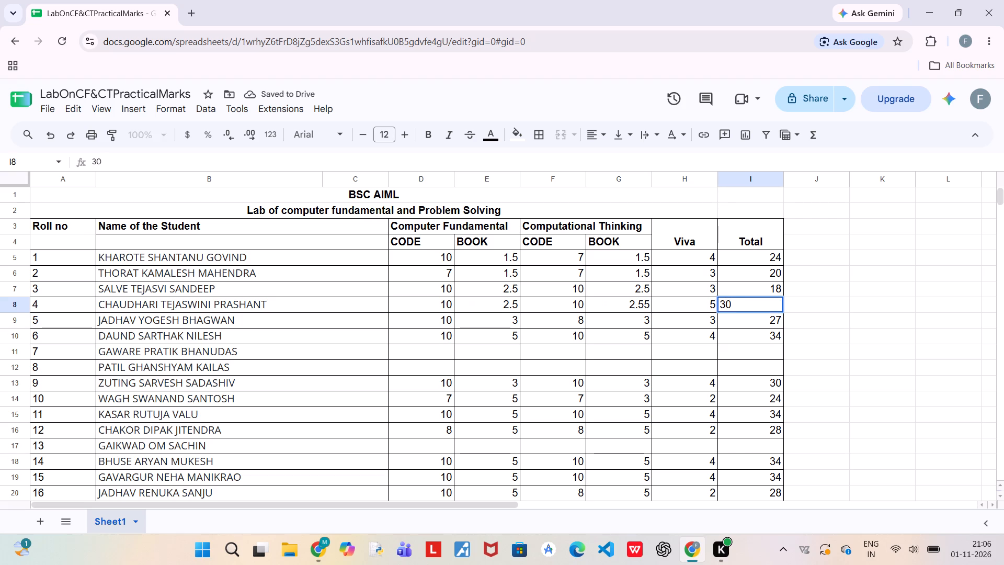
{"action": "key", "text": "Left"}
Correct roll no 4's Computational Thinking BOOK mark in G8 to 2.5.
{"action": "key", "text": "Left"}
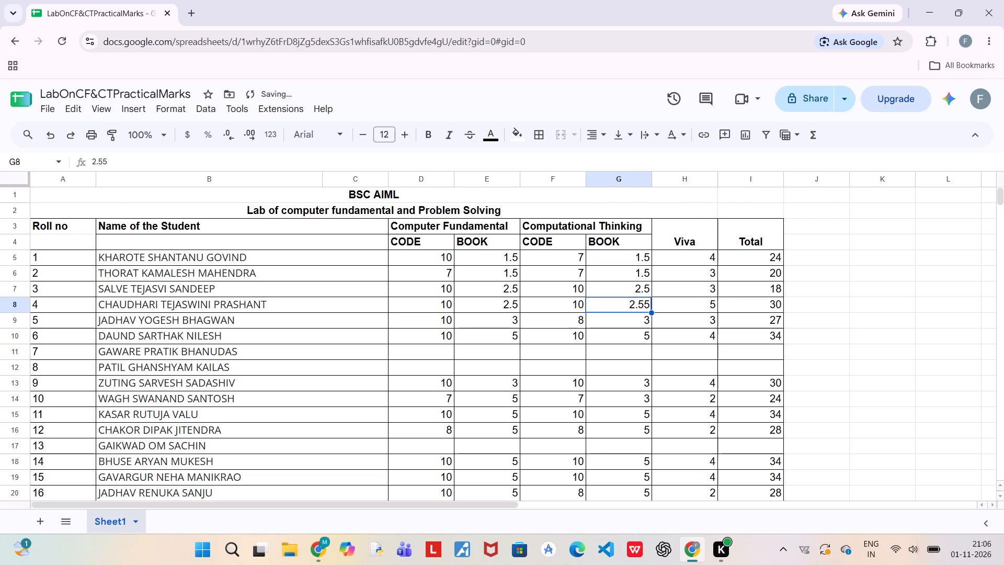
{"action": "key", "text": "BackSpace"}
{"action": "type", "text": "2.5"}
{"action": "key", "text": "Right"}
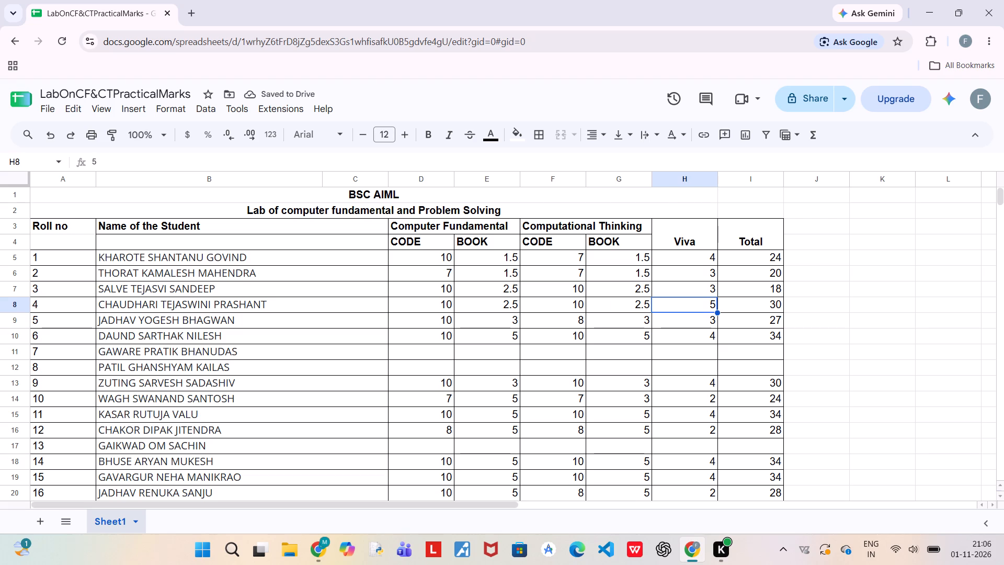
For roll no 5, set both BOOK marks (E9 and G9) to 1.5 and the Total to 24.
{"action": "key", "text": "Down"}
{"action": "key", "text": "Left"}
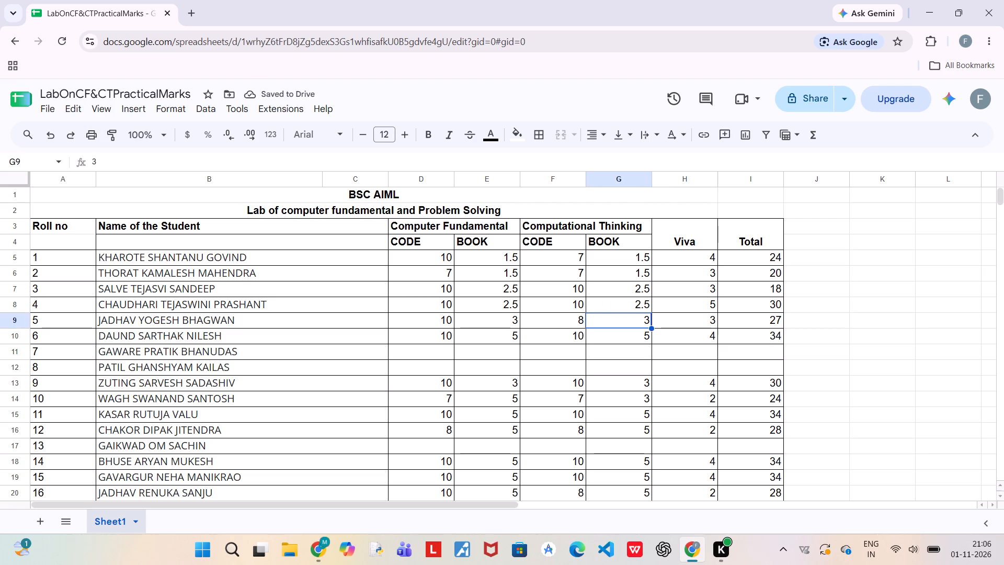
{"action": "key", "text": "Left"}
{"action": "key", "text": "Left"}
{"action": "key", "text": "BackSpace"}
{"action": "type", "text": "1.3"}
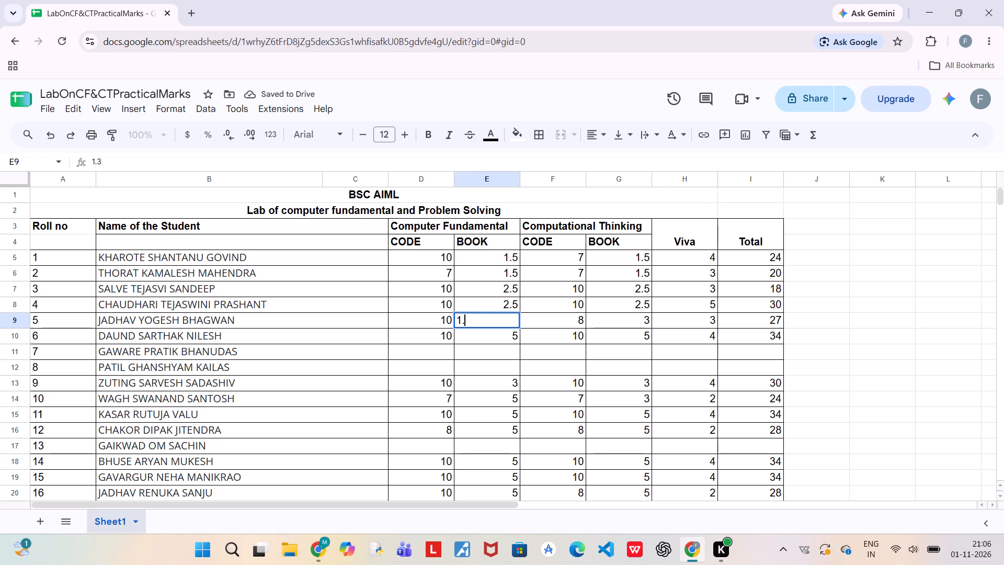
{"action": "key", "text": "BackSpace"}
{"action": "key", "text": "5"}
{"action": "key", "text": "Right"}
{"action": "key", "text": "Right"}
{"action": "key", "text": "BackSpace"}
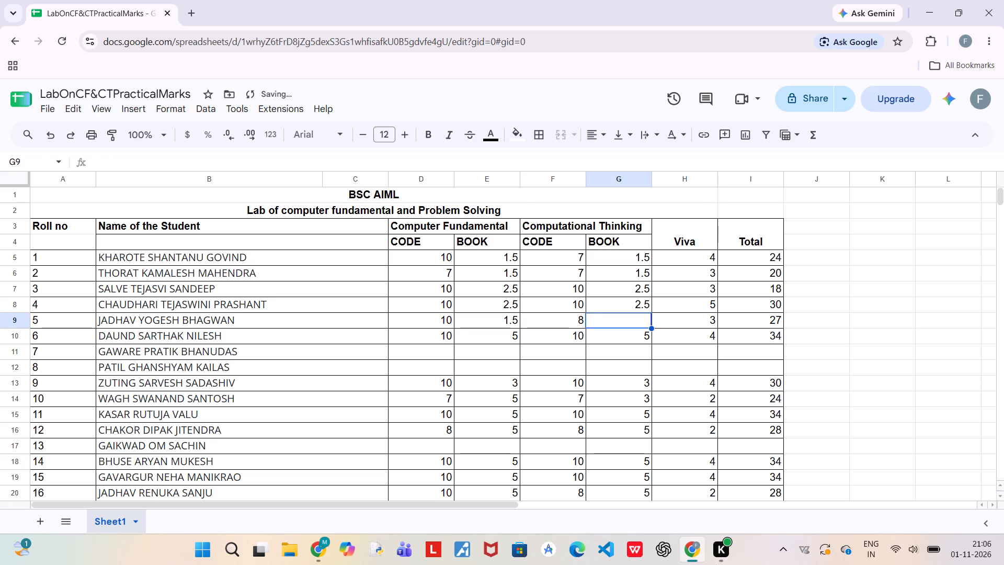
{"action": "type", "text": "1.5"}
{"action": "key", "text": "Right"}
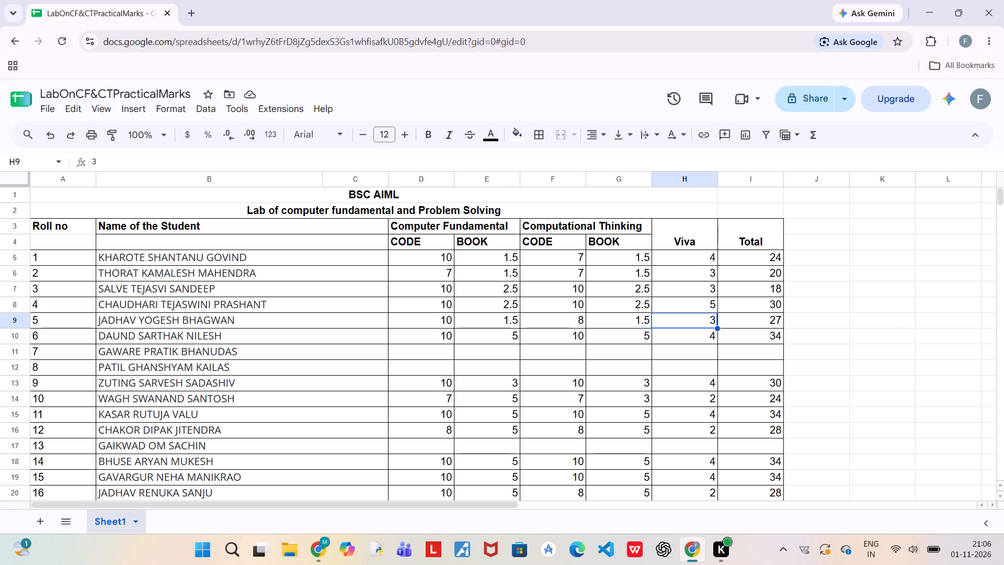
{"action": "key", "text": "Right"}
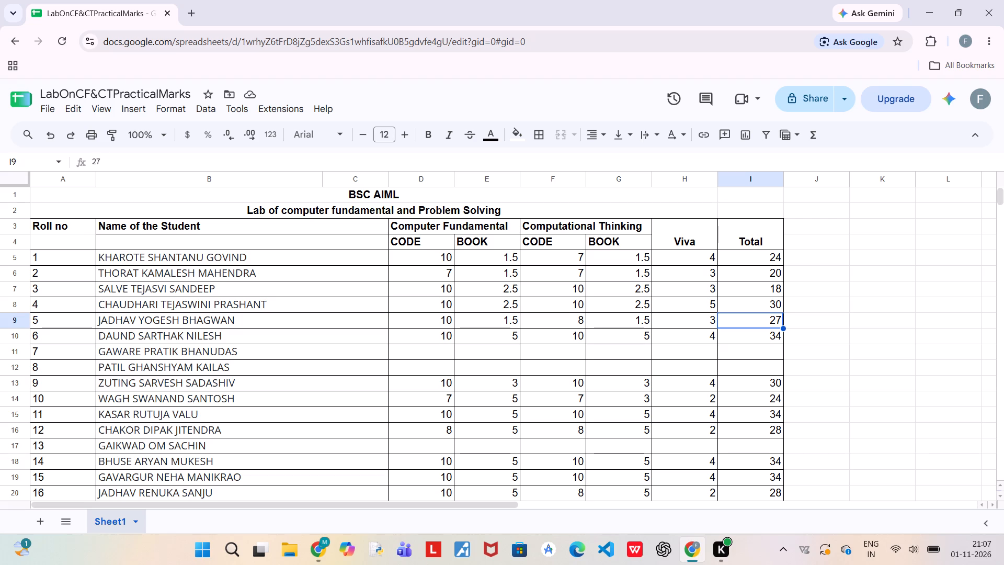
{"action": "key", "text": "2"}
{"action": "key", "text": "4"}
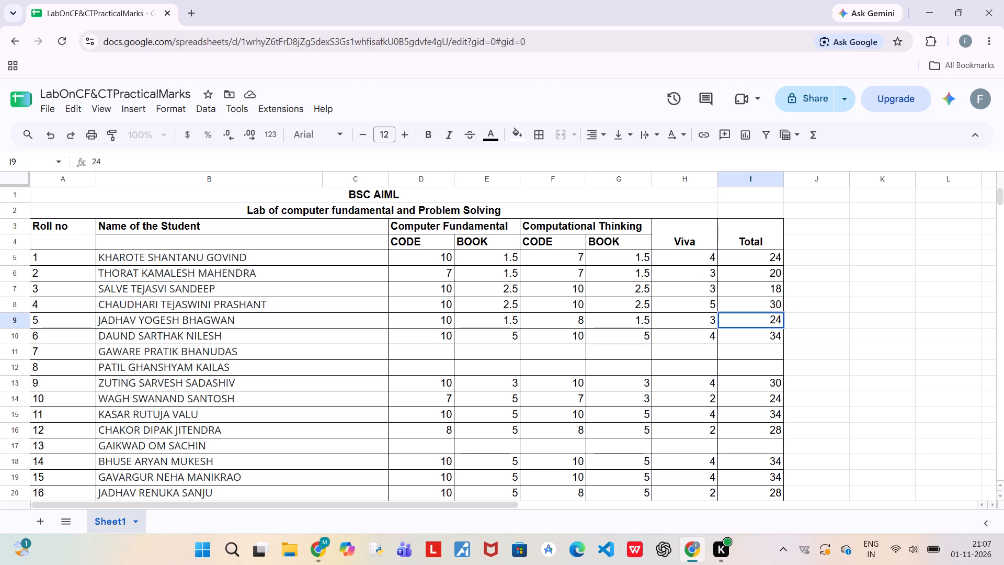
Set roll no 5's Viva mark in H9 to 1.5.
{"action": "key", "text": "Left"}
{"action": "type", "text": "1.5"}
{"action": "key", "text": "Down"}
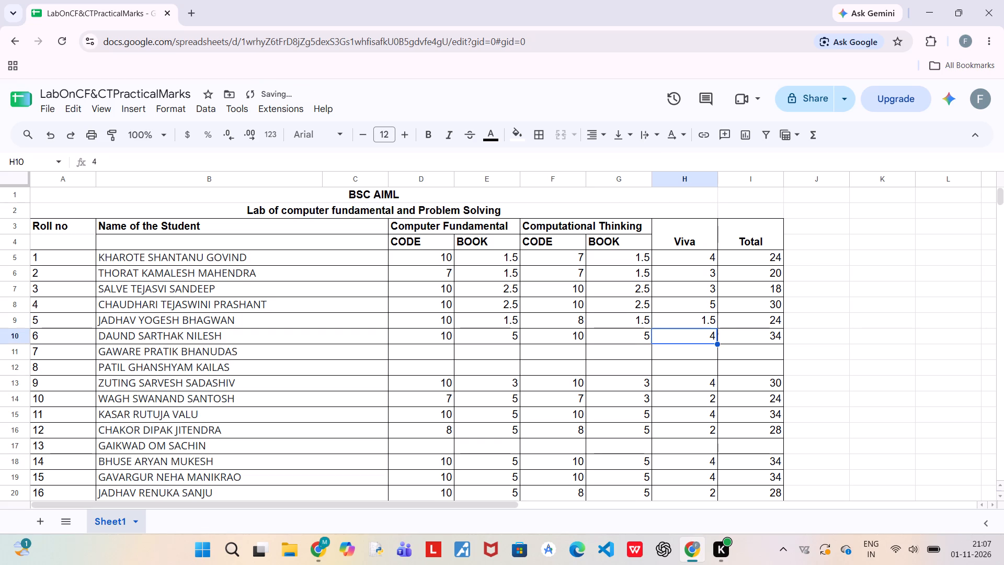
For roll no 6, set both BOOK marks (E10 and G10) to 2.5 and the Total to 19.
{"action": "key", "text": "Left"}
{"action": "key", "text": "Left"}
{"action": "key", "text": "Left"}
{"action": "type", "text": "2.5"}
{"action": "key", "text": "Right"}
{"action": "key", "text": "Right"}
{"action": "type", "text": "2.5"}
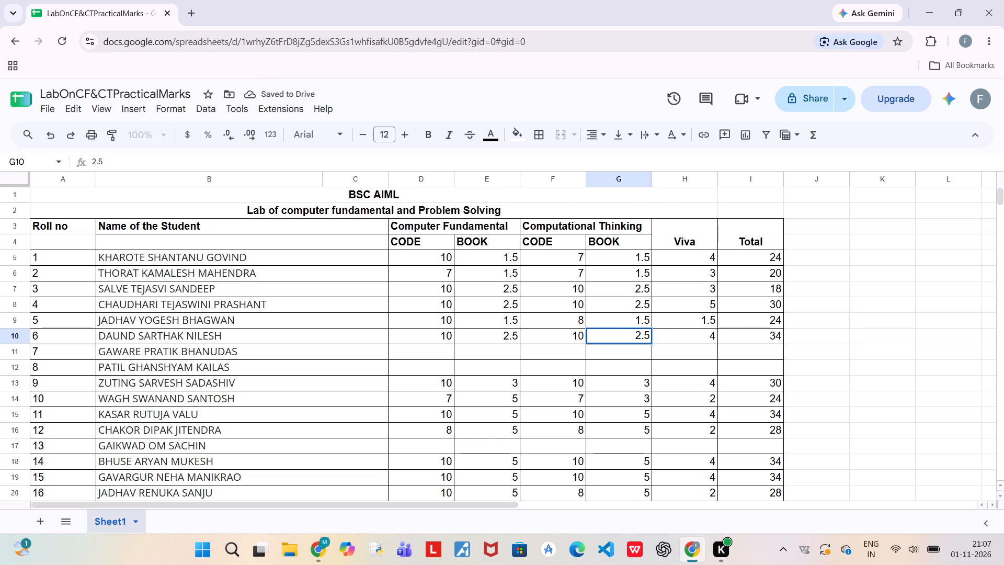
{"action": "key", "text": "Right"}
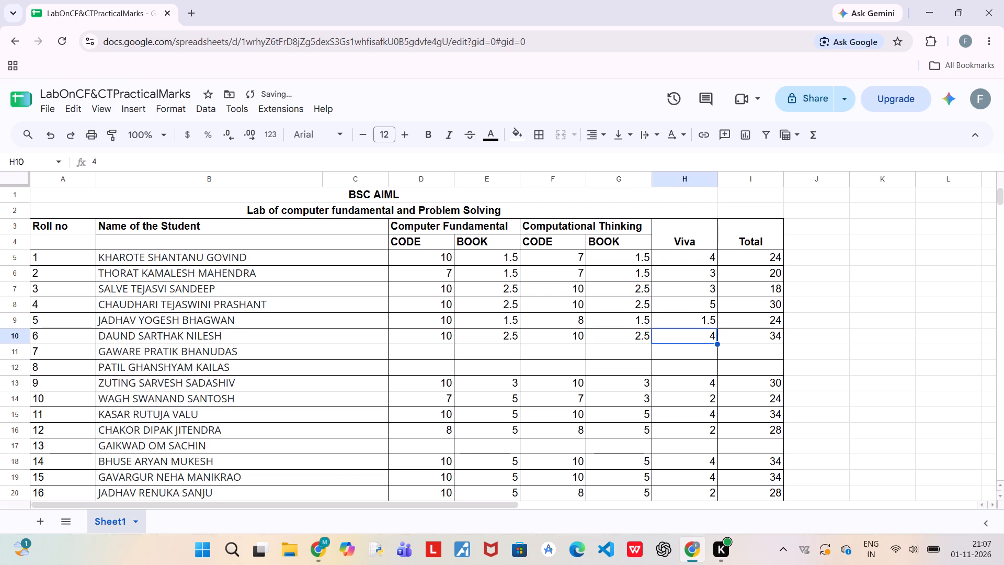
{"action": "key", "text": "Right"}
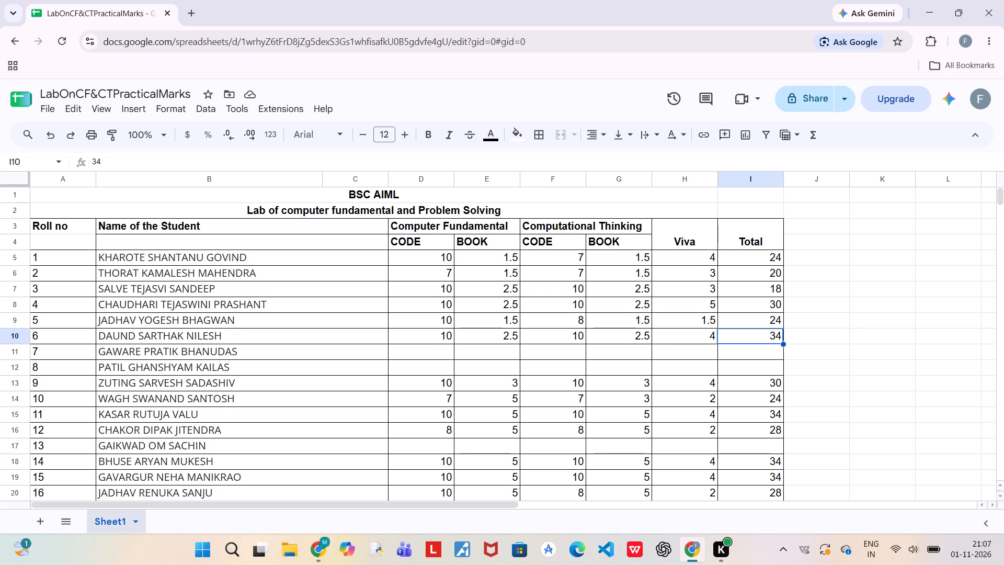
{"action": "type", "text": "19"}
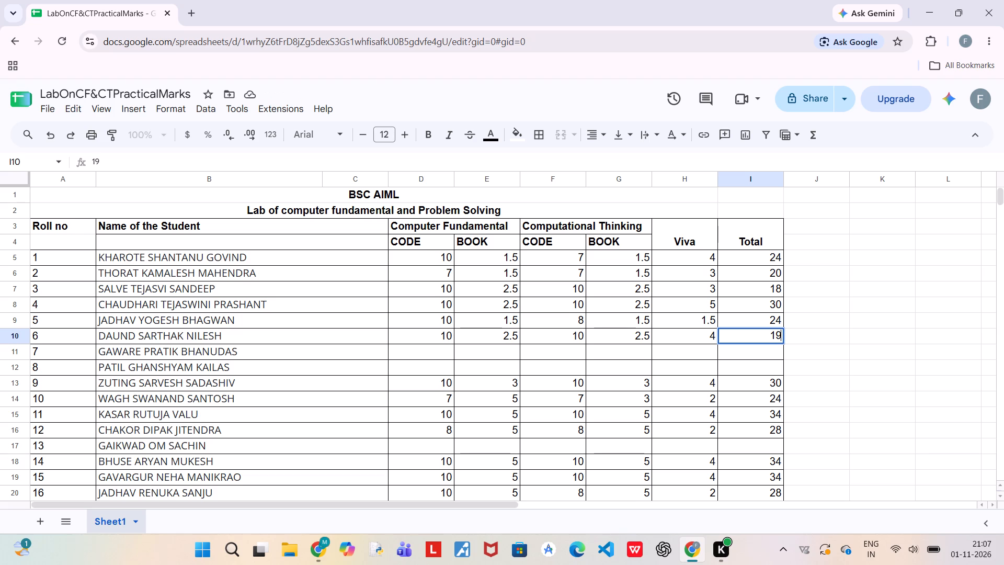
{"action": "key", "text": "Down"}
For roll no 9, set both BOOK marks (G13 and E13) to 1.5 and the Total to 27.
{"action": "key", "text": "Down"}
{"action": "key", "text": "Left"}
{"action": "key", "text": "Down"}
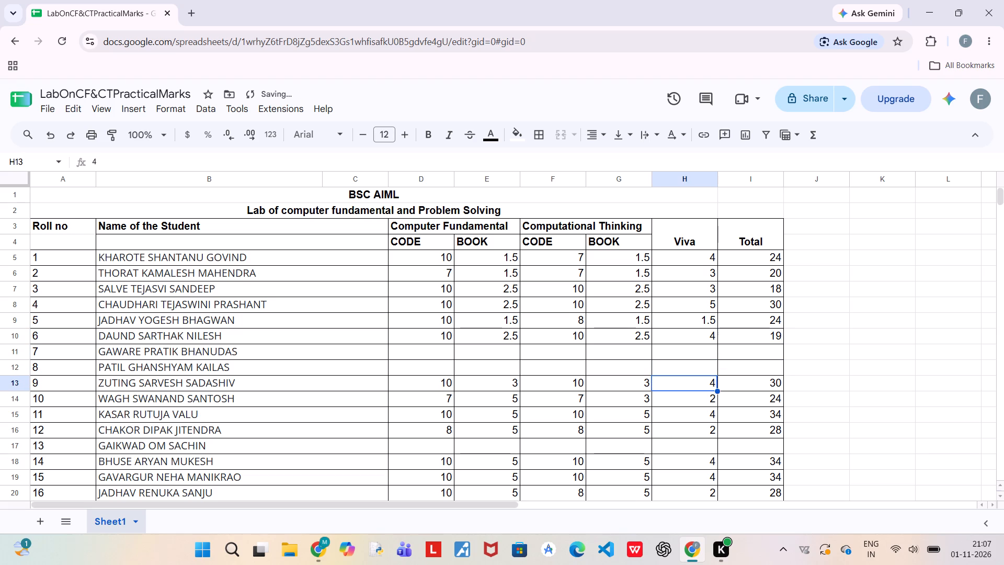
{"action": "key", "text": "Left"}
{"action": "type", "text": "1.5"}
{"action": "key", "text": "Left"}
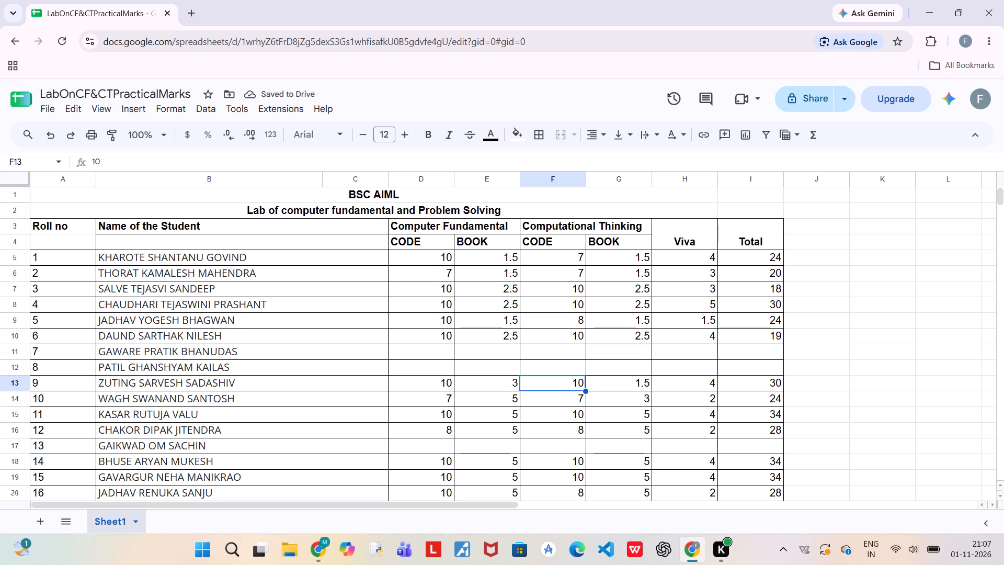
{"action": "key", "text": "Left"}
{"action": "type", "text": "1.5"}
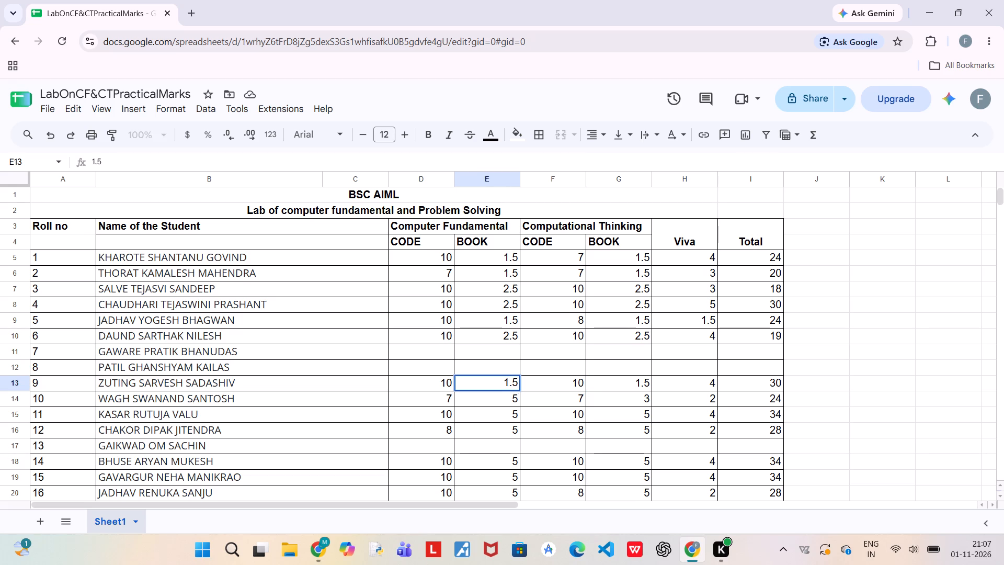
{"action": "key", "text": "Right"}
{"action": "key", "text": "Right"}
{"action": "key", "text": "Right"}
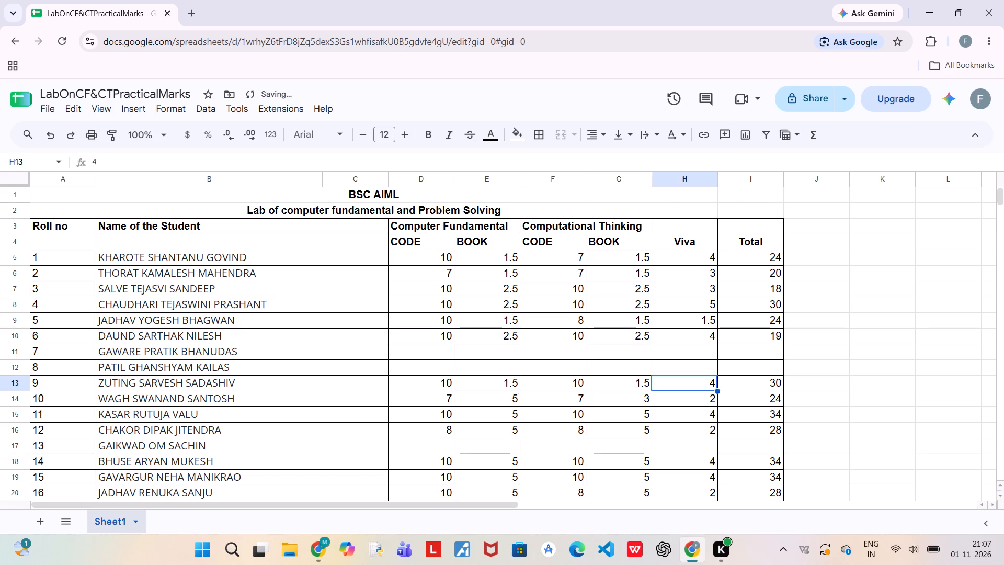
{"action": "key", "text": "Right"}
{"action": "key", "text": "BackSpace"}
{"action": "type", "text": "27"}
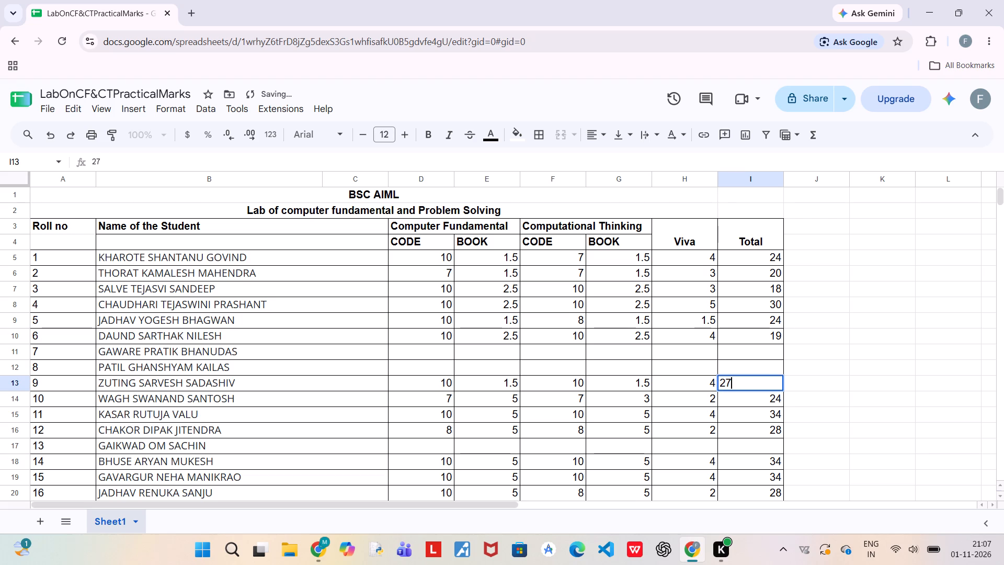
{"action": "key", "text": "Down"}
For roll no 10, set both BOOK marks (E14 and G14) to 1.5 and the Total to 19.
{"action": "key", "text": "Left"}
{"action": "key", "text": "Left"}
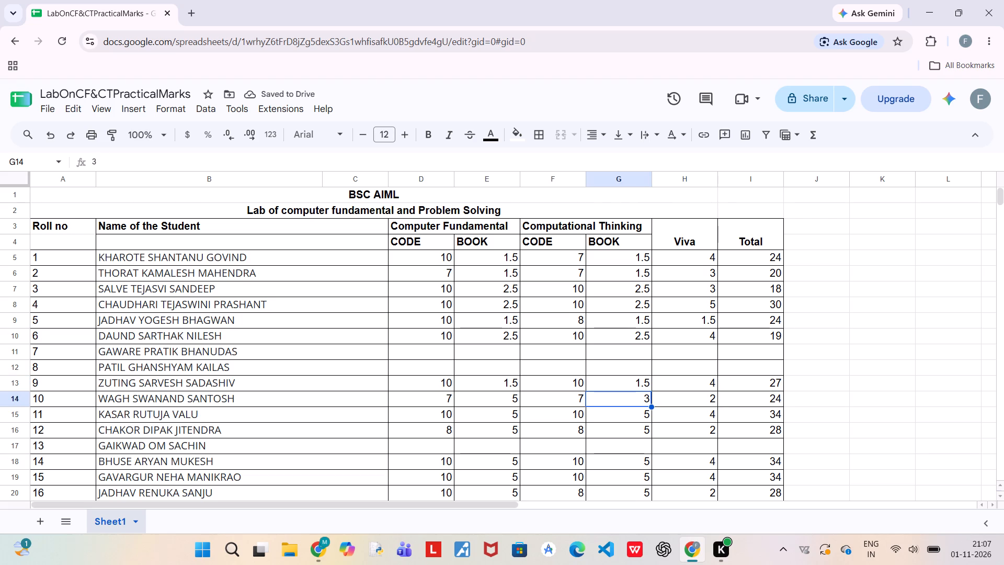
{"action": "key", "text": "Left"}
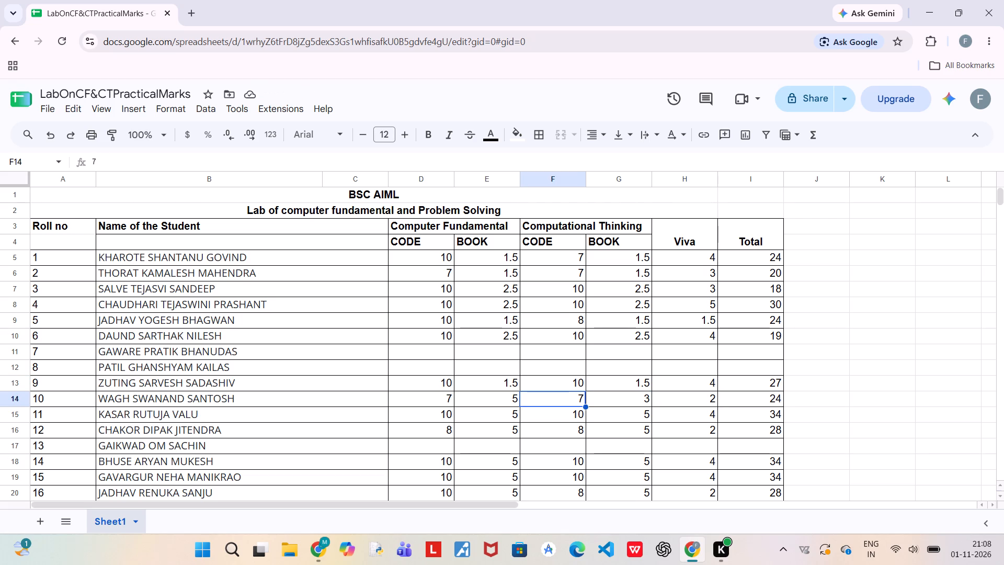
{"action": "key", "text": "Left"}
{"action": "type", "text": "1.5"}
{"action": "key", "text": "Right"}
{"action": "key", "text": "Right"}
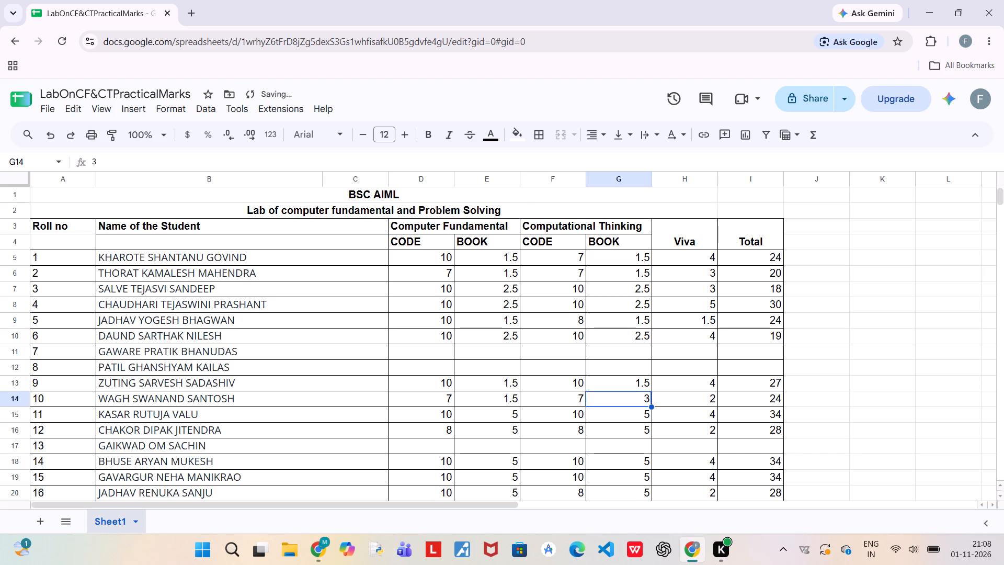
{"action": "type", "text": "1.5"}
{"action": "key", "text": "Right"}
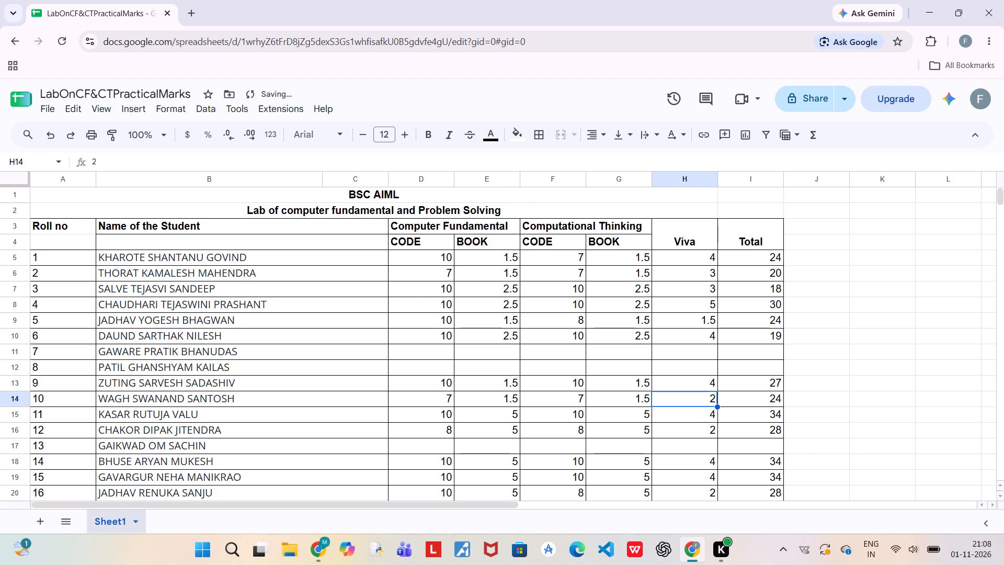
{"action": "key", "text": "Right"}
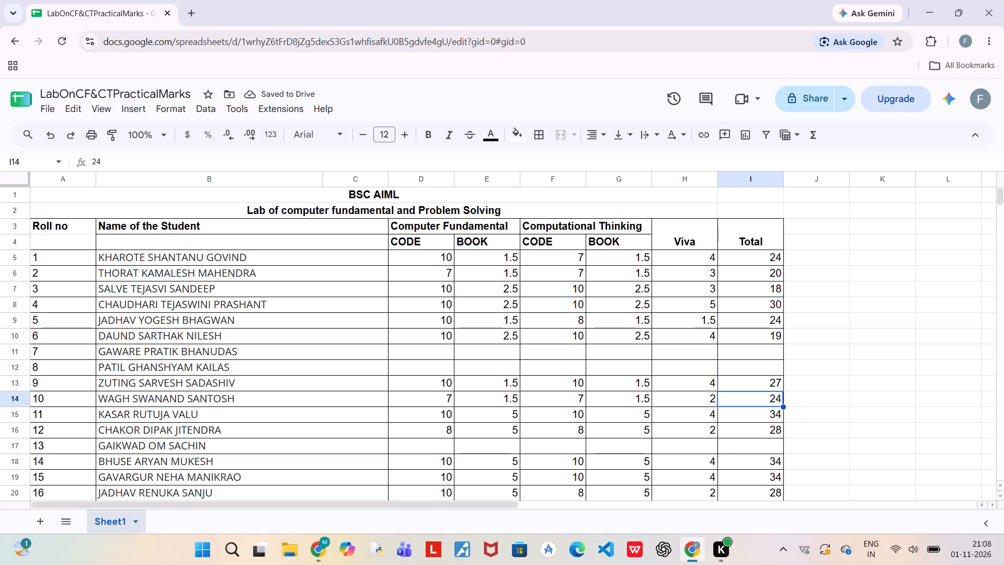
{"action": "type", "text": "19"}
{"action": "key", "text": "Down"}
For roll no 11, set both BOOK marks (G15 and E15) to 2.5 and the Total to 29.
{"action": "key", "text": "Left"}
{"action": "key", "text": "Left"}
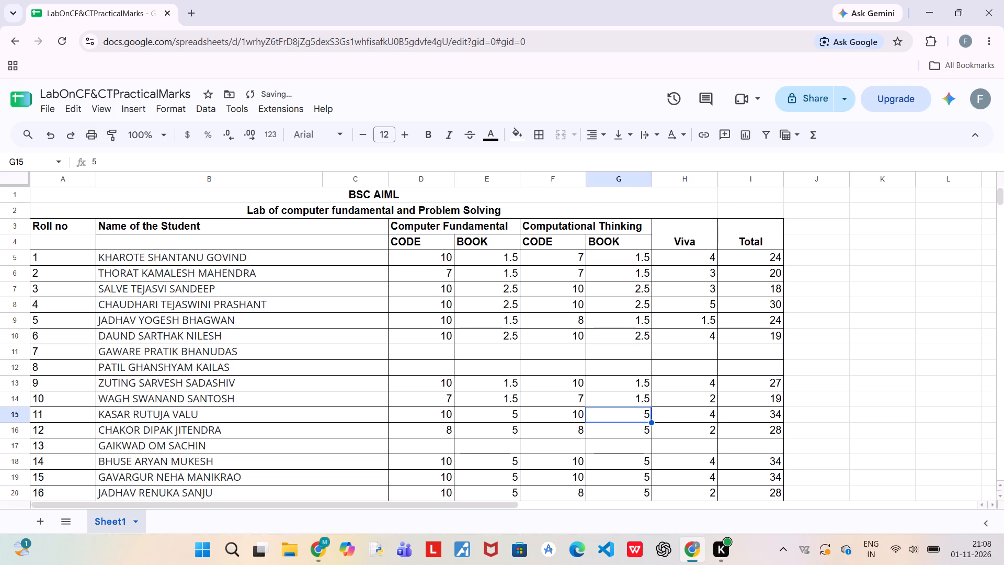
{"action": "key", "text": "1"}
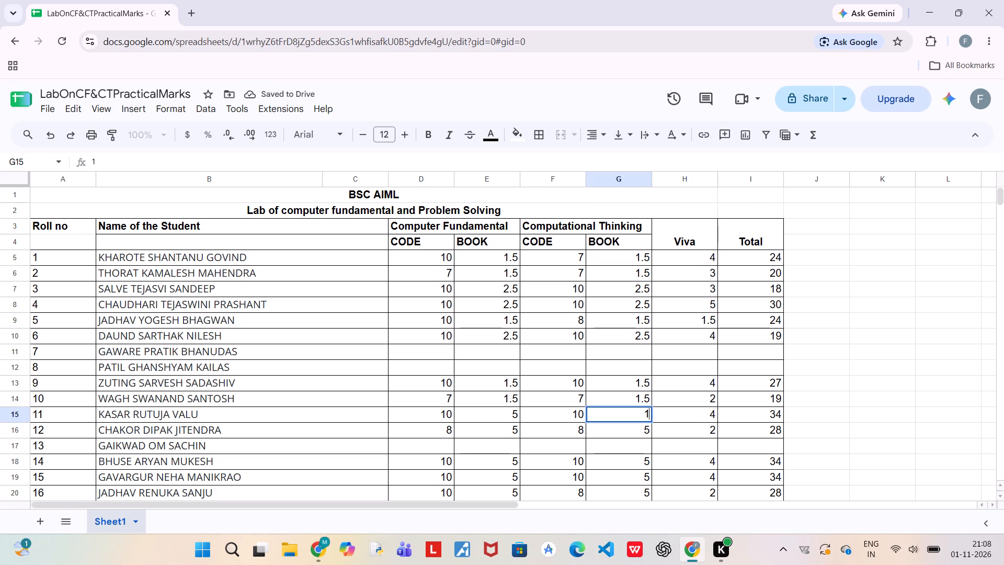
{"action": "key", "text": "BackSpace"}
{"action": "type", "text": "2.5"}
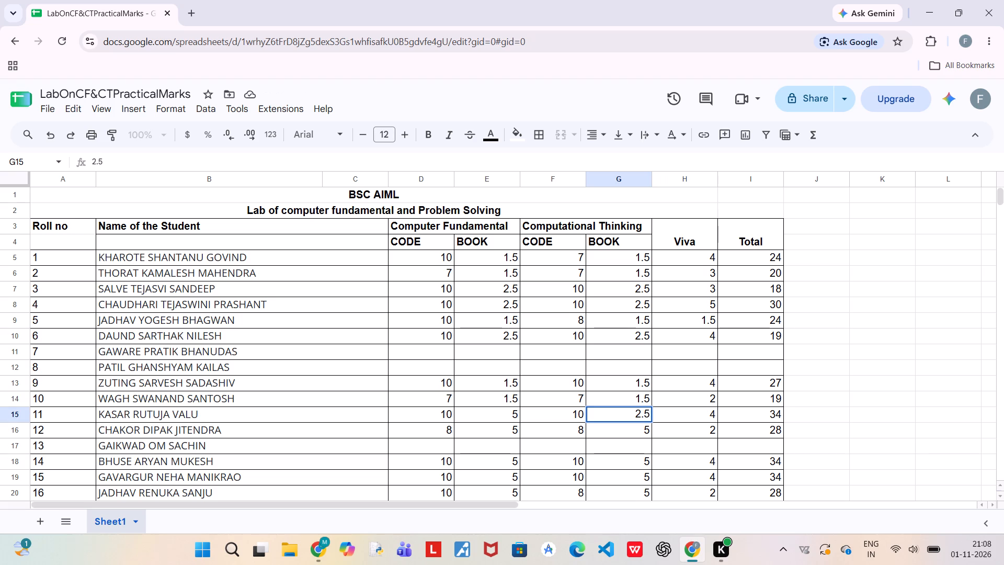
{"action": "key", "text": "Left"}
{"action": "key", "text": "Left"}
{"action": "type", "text": "2.5"}
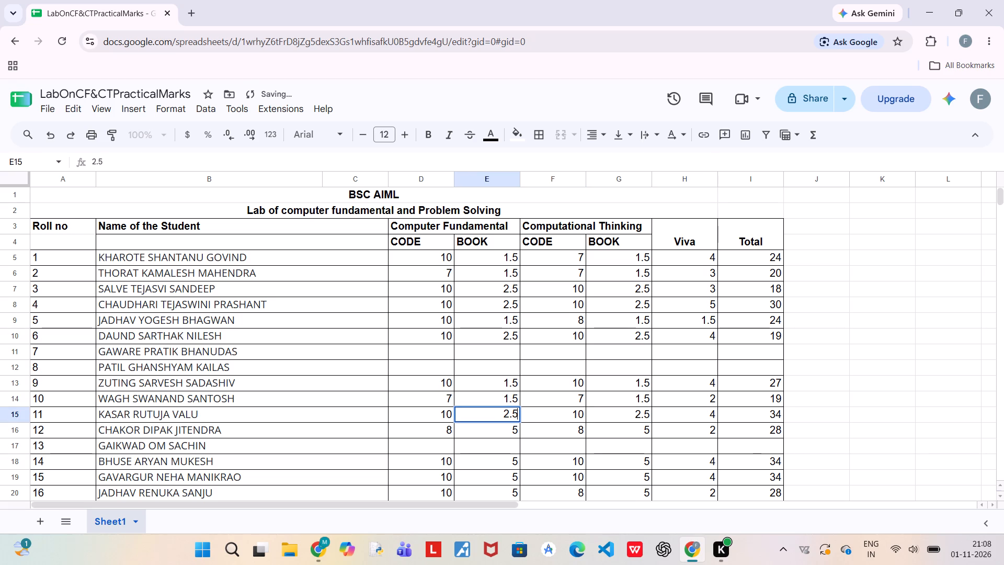
{"action": "key", "text": "Right"}
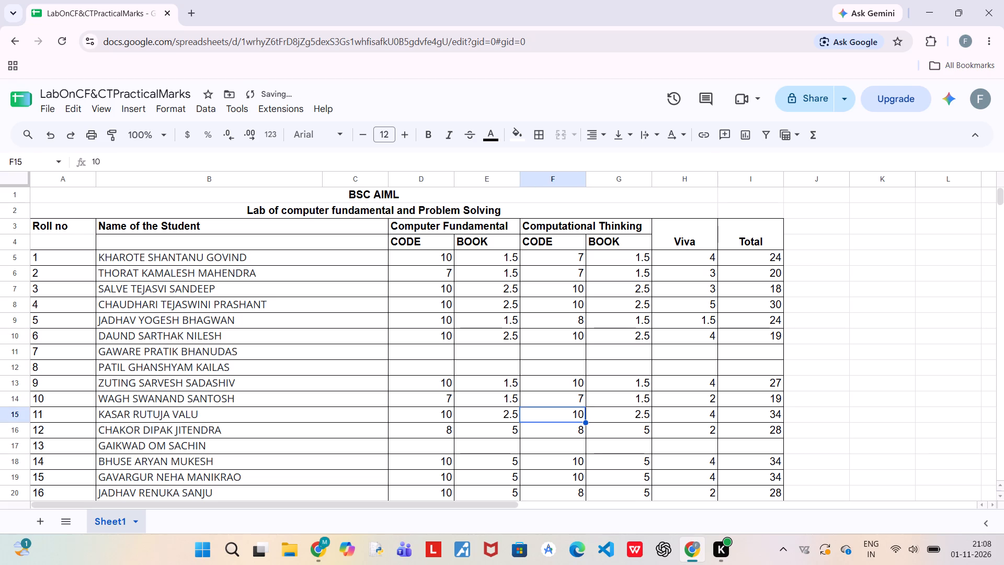
{"action": "key", "text": "Right"}
{"action": "key", "text": "Right"}
{"action": "key", "text": "Right"}
{"action": "type", "text": "29"}
{"action": "key", "text": "Down"}
For roll no 12, set both BOOK marks (G16 and E16) to 2.5.
{"action": "key", "text": "Left"}
{"action": "key", "text": "Left"}
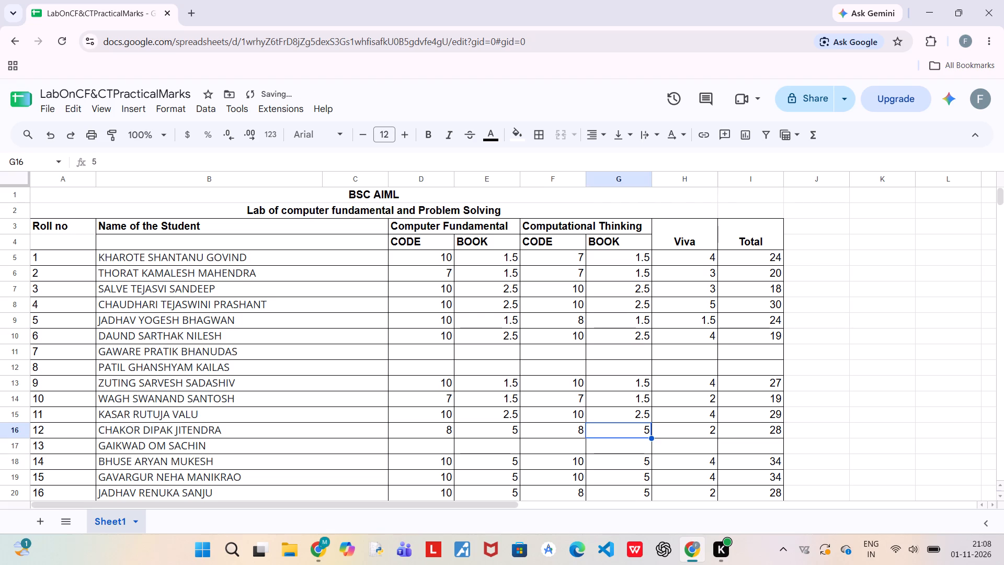
{"action": "type", "text": "2.5"}
{"action": "key", "text": "Left"}
{"action": "key", "text": "Left"}
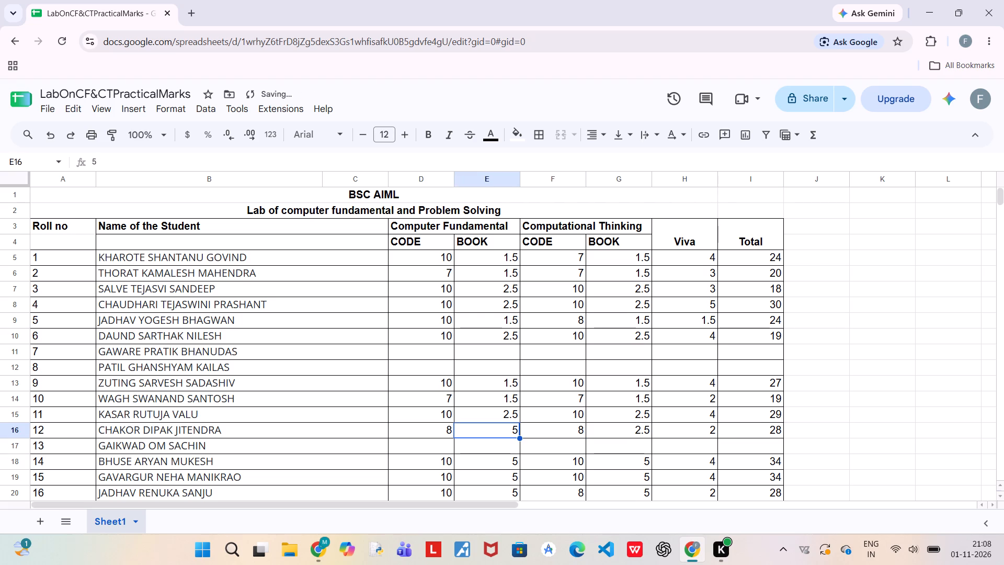
{"action": "type", "text": "2.5"}
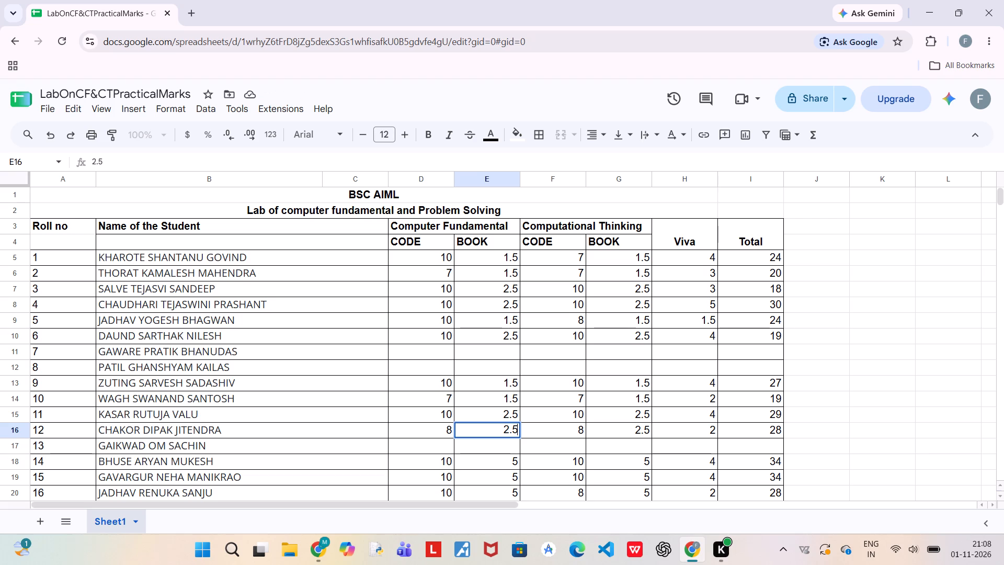
{"action": "key", "text": "Right"}
{"action": "key", "text": "Right"}
{"action": "key", "text": "Right"}
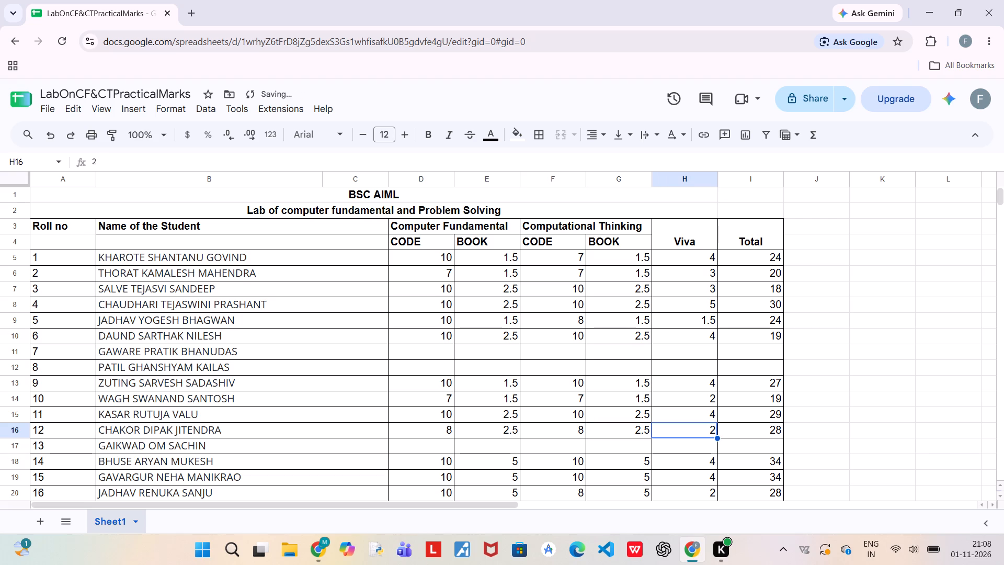
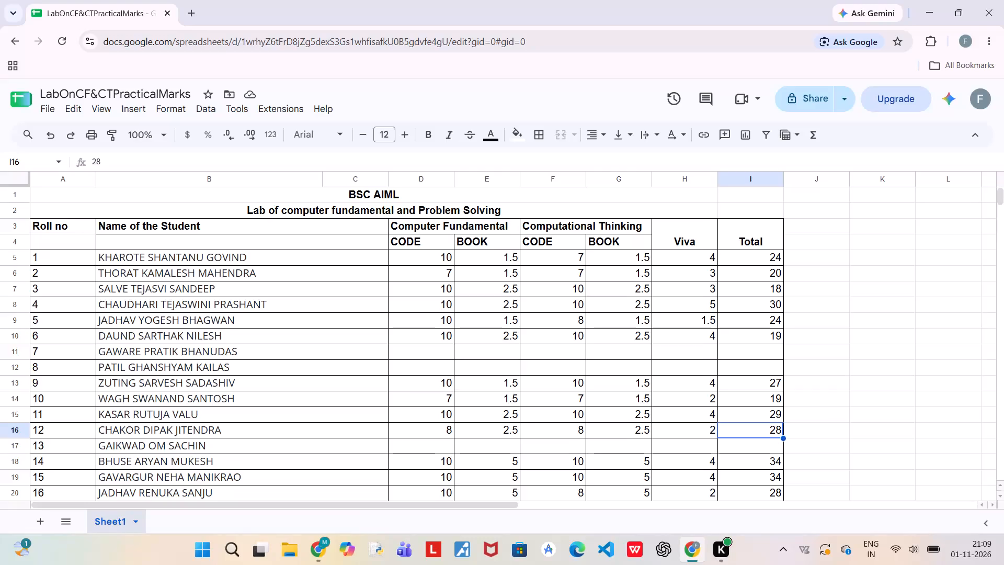
Set the Total for roll no 12 (I16) to 23.
{"action": "type", "text": "23"}
{"action": "key", "text": "Down"}
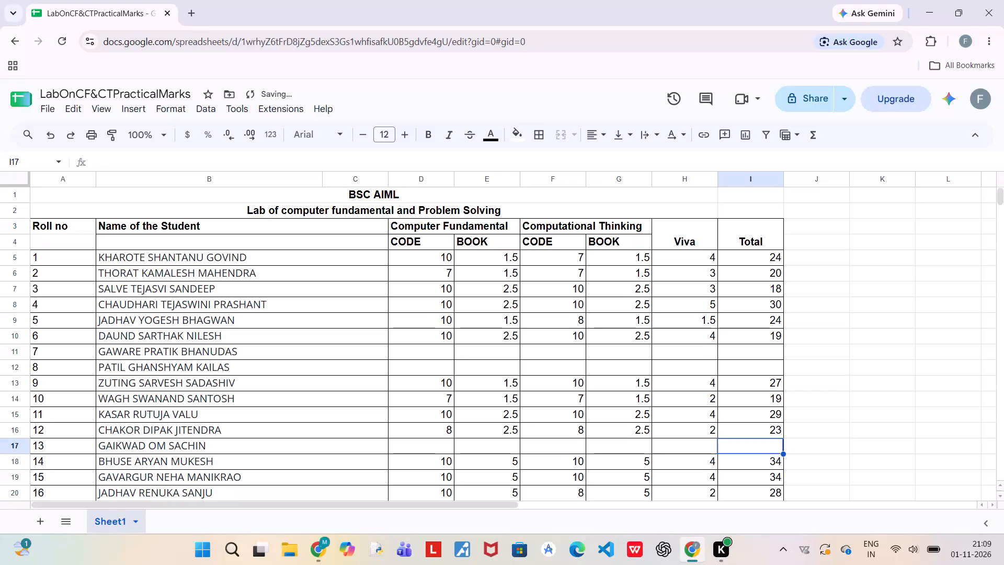
For roll no 14, set both BOOK marks (G18 and E18) to 2.5 and the Total to 19.
{"action": "key", "text": "Down"}
{"action": "key", "text": "Left"}
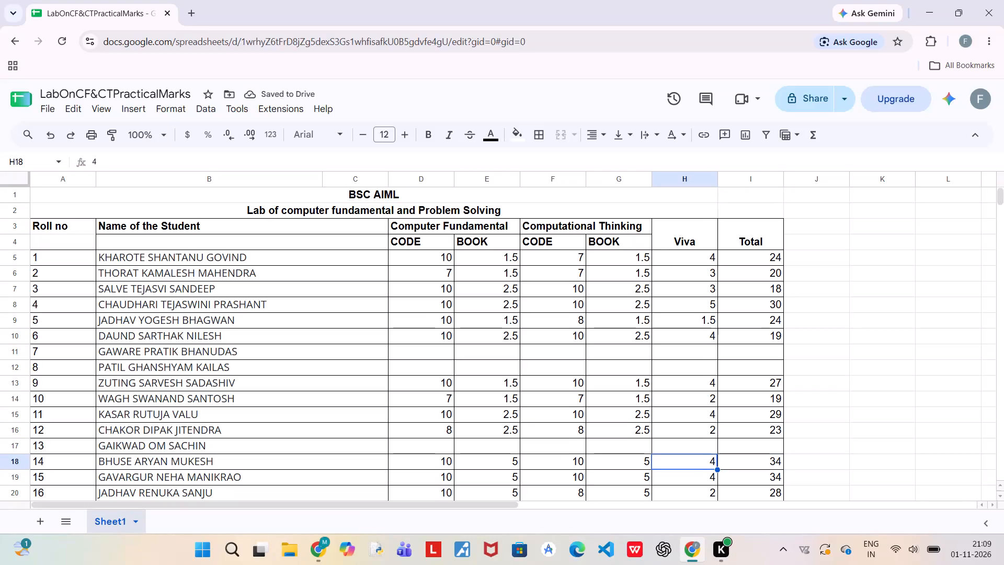
{"action": "key", "text": "Left"}
{"action": "type", "text": "2.5"}
{"action": "key", "text": "Left"}
{"action": "key", "text": "Left"}
{"action": "type", "text": "2.5"}
{"action": "key", "text": "Right"}
{"action": "key", "text": "Right"}
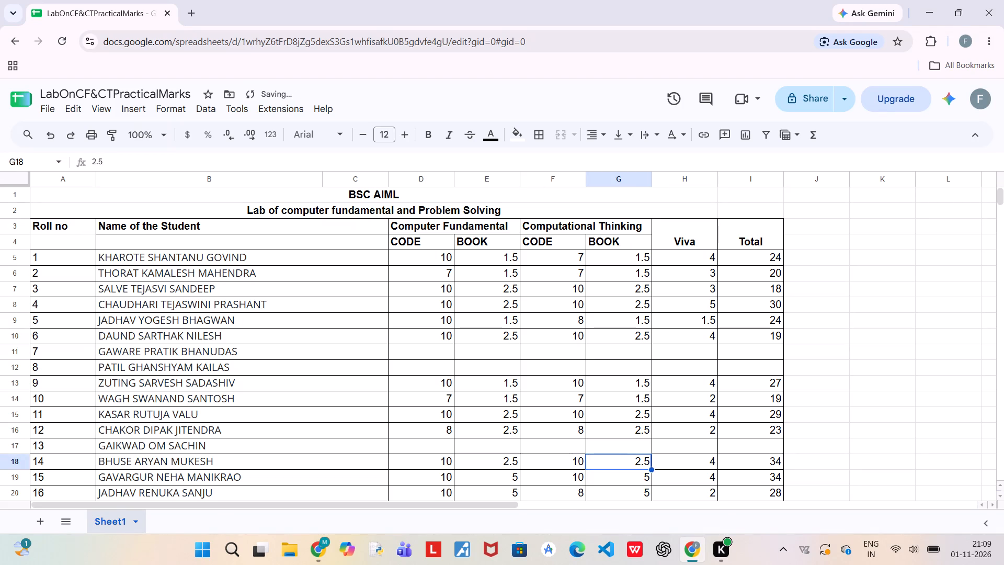
{"action": "key", "text": "Right"}
{"action": "key", "text": "Right"}
{"action": "type", "text": "19"}
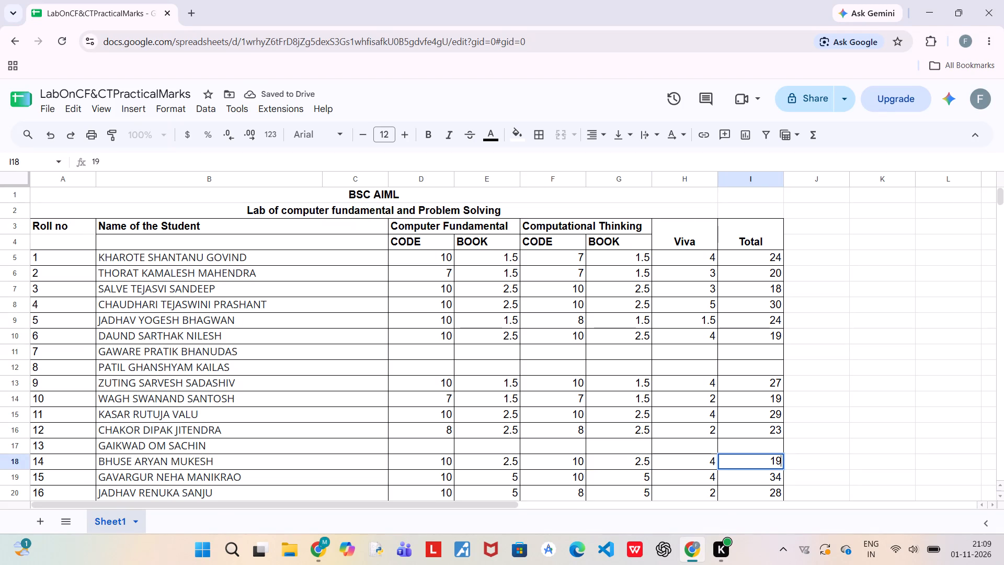
{"action": "key", "text": "Down"}
For roll no 15, set both BOOK marks (G19 and E19) to 2.5 and the Total to 29.
{"action": "key", "text": "Left"}
{"action": "key", "text": "Left"}
{"action": "type", "text": "2.5"}
{"action": "key", "text": "Left"}
{"action": "key", "text": "Left"}
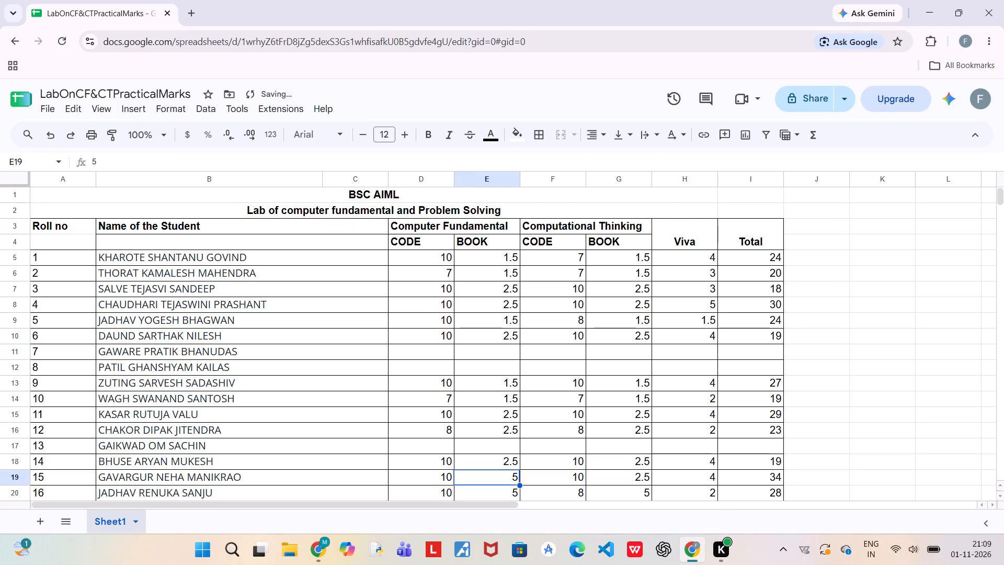
{"action": "type", "text": "2.5"}
{"action": "key", "text": "Right"}
{"action": "key", "text": "Right"}
{"action": "key", "text": "Right"}
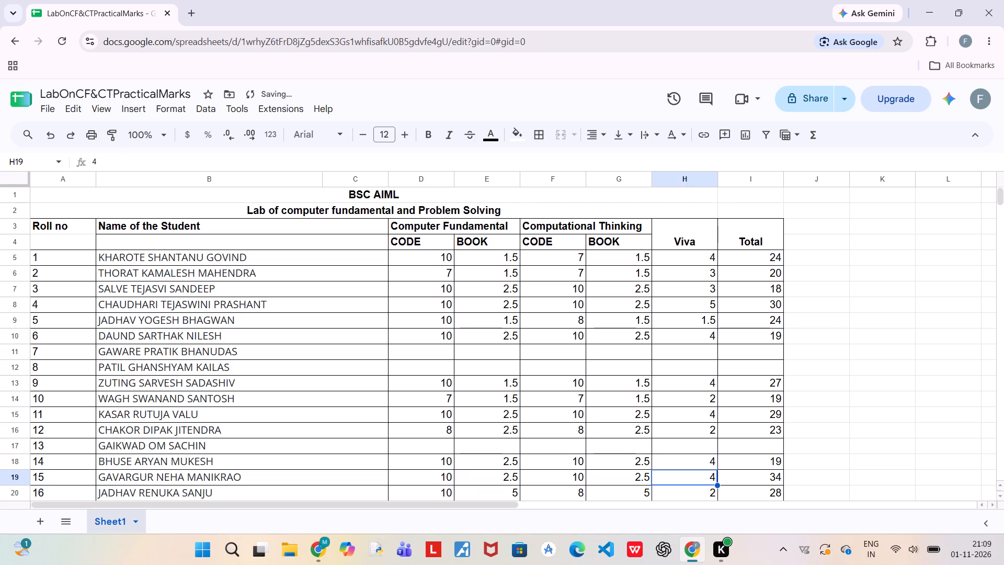
{"action": "key", "text": "Right"}
{"action": "key", "text": "1"}
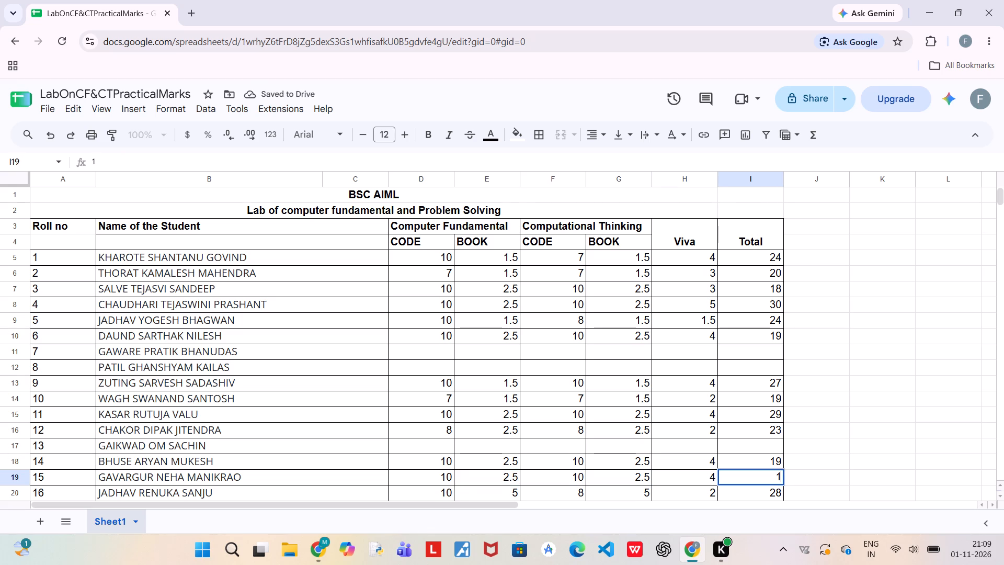
{"action": "key", "text": "backslash"}
{"action": "key", "text": "BackSpace"}
{"action": "key", "text": "BackSpace"}
{"action": "type", "text": "29"}
{"action": "key", "text": "Down"}
For roll no 16, set both BOOK marks (G20 and E20) to 2.5 and the Total to 25.
{"action": "key", "text": "Left"}
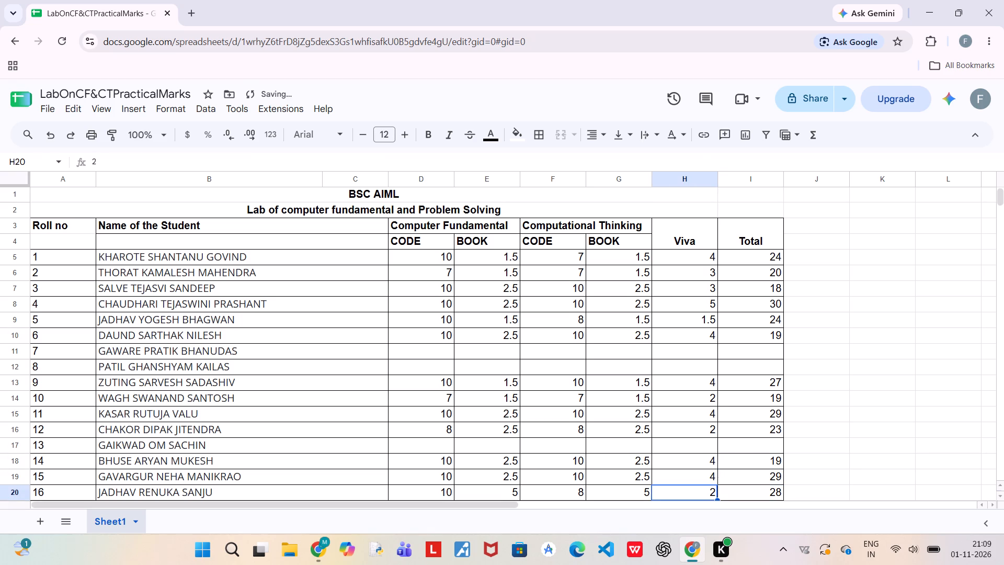
{"action": "key", "text": "Left"}
{"action": "type", "text": "2.5"}
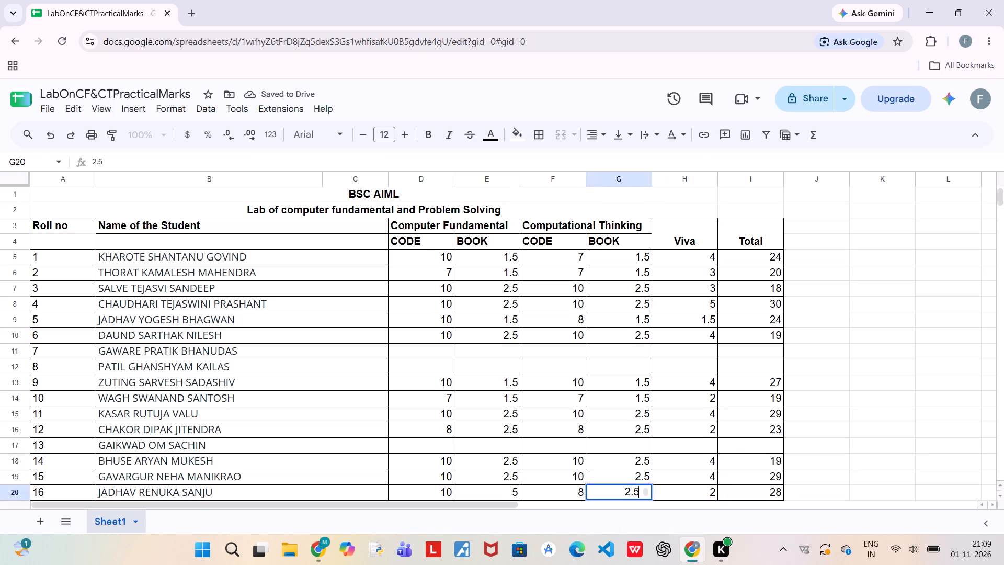
{"action": "key", "text": "Left"}
{"action": "key", "text": "Left"}
{"action": "type", "text": "2.5"}
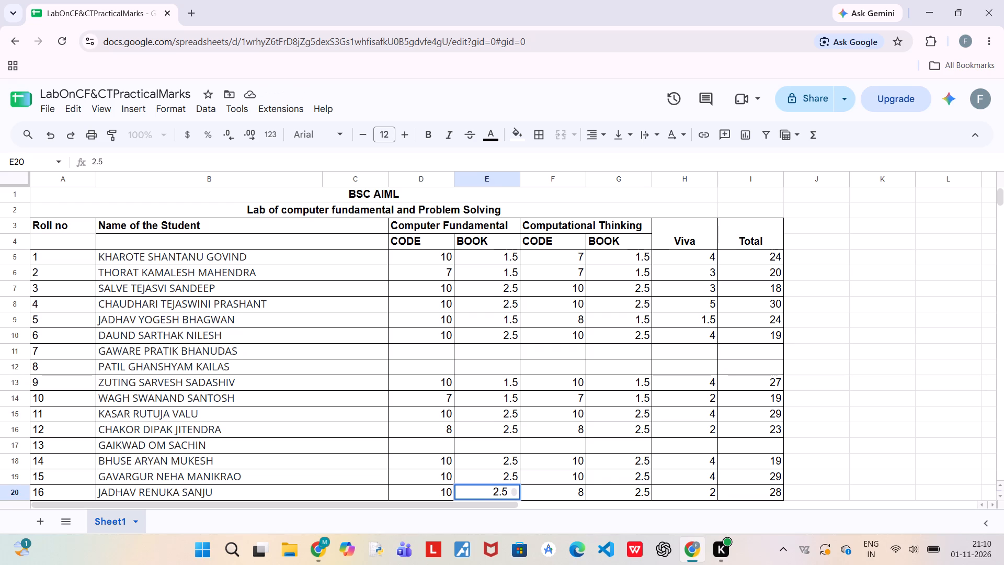
{"action": "key", "text": "Right"}
{"action": "key", "text": "Right"}
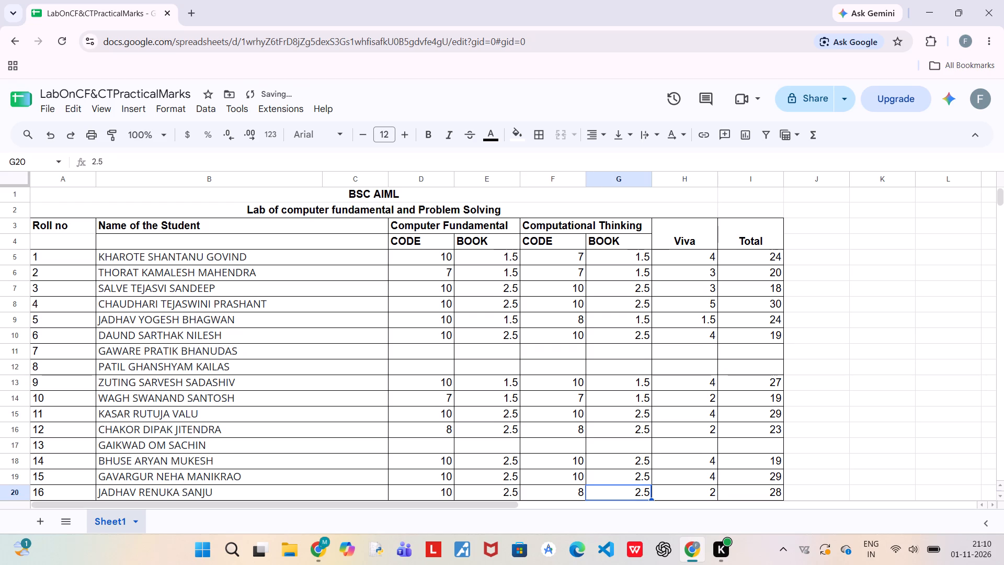
{"action": "key", "text": "Right"}
{"action": "key", "text": "Right"}
{"action": "type", "text": "25"}
{"action": "key", "text": "Down"}
For roll no 18, set both BOOK marks (G22 and E22) to 2.5 and the Total to 26.
{"action": "key", "text": "Down"}
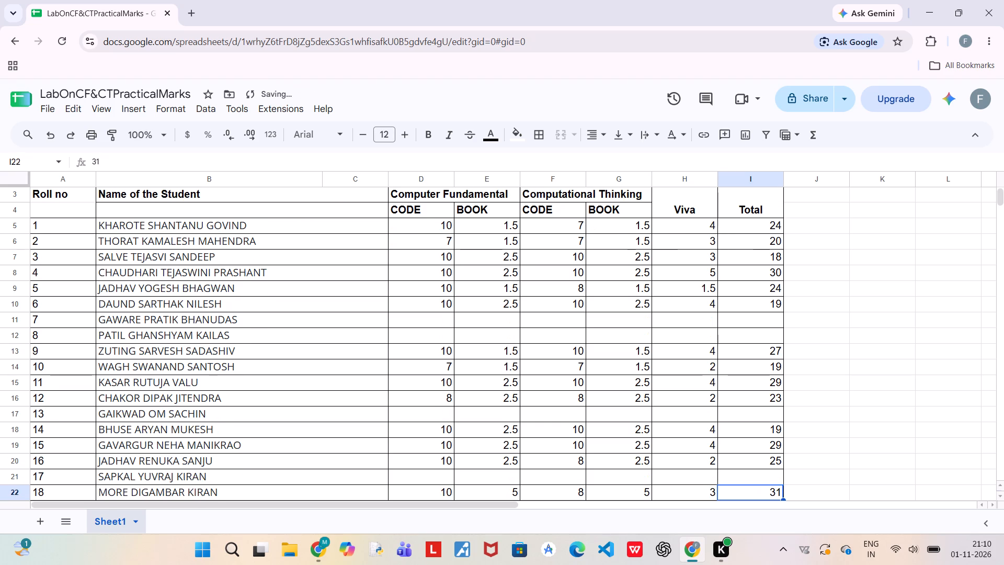
{"action": "key", "text": "Left"}
{"action": "key", "text": "Left"}
{"action": "type", "text": "2.5"}
{"action": "key", "text": "Left"}
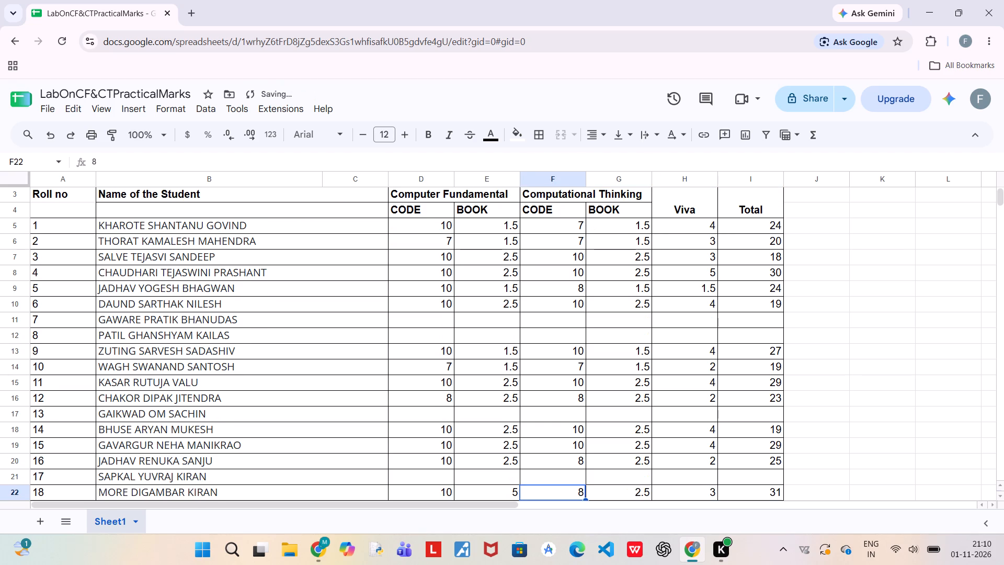
{"action": "key", "text": "Left"}
{"action": "type", "text": "2.5"}
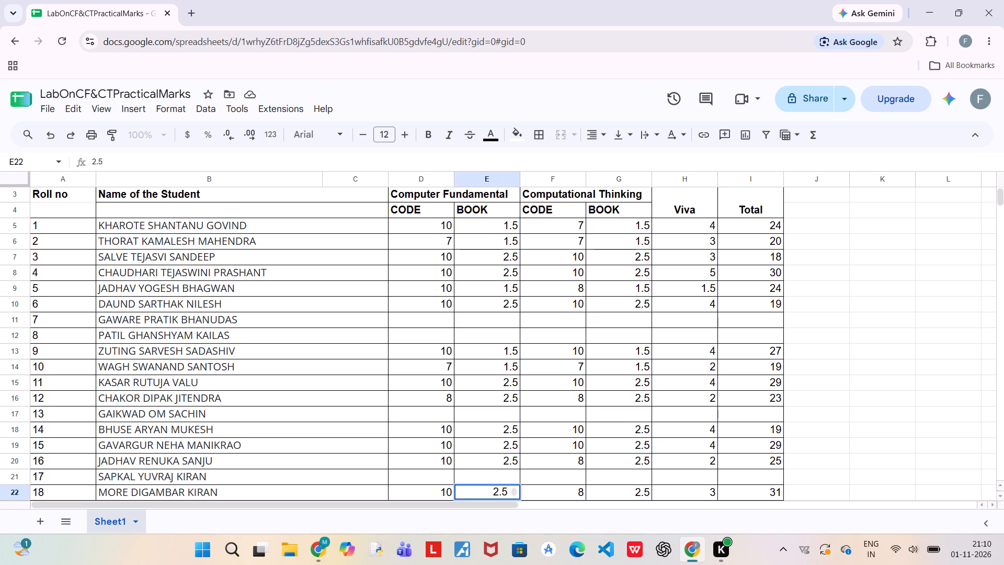
{"action": "key", "text": "Right"}
{"action": "key", "text": "Right"}
{"action": "key", "text": "Right"}
{"action": "key", "text": "Right"}
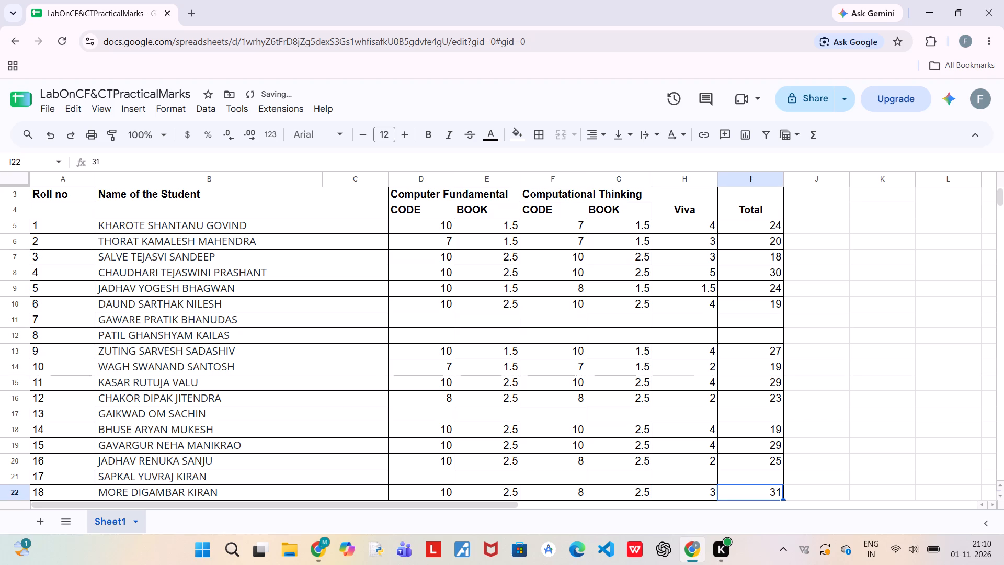
{"action": "type", "text": "26"}
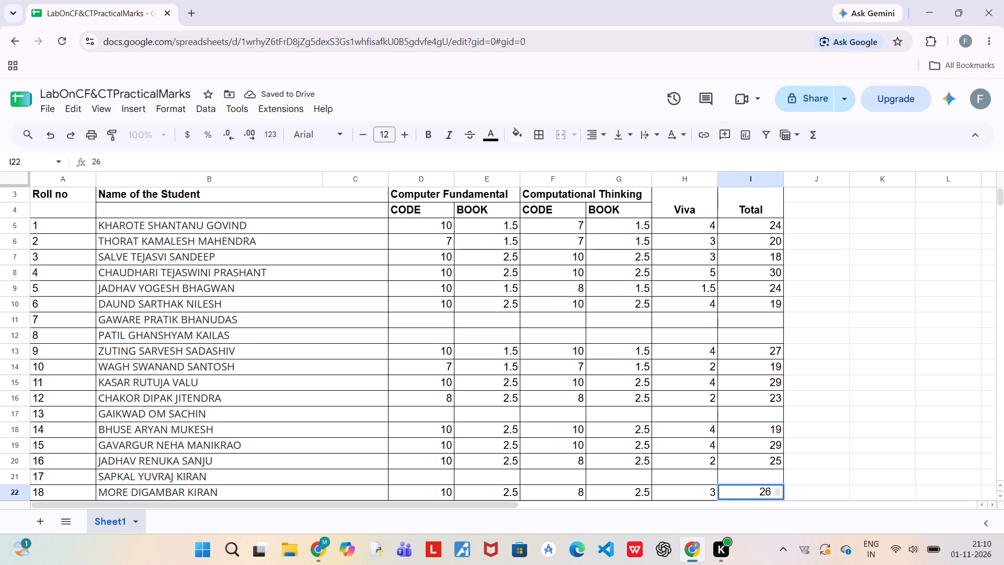
{"action": "key", "text": "Down"}
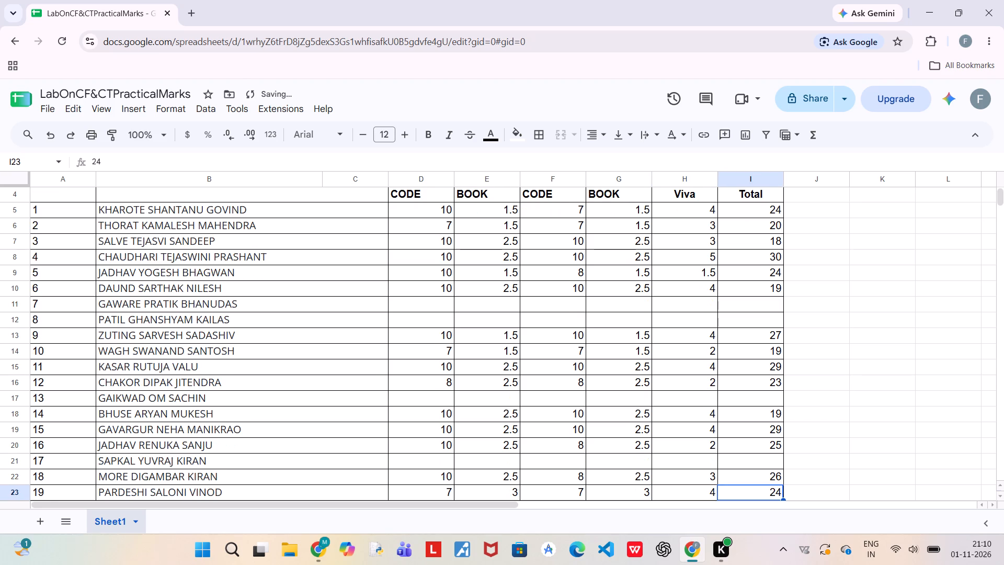
For roll no 19, set both BOOK marks (G23 and E23) to 1.5 and the Total to 21.
{"action": "key", "text": "Left"}
{"action": "key", "text": "Left"}
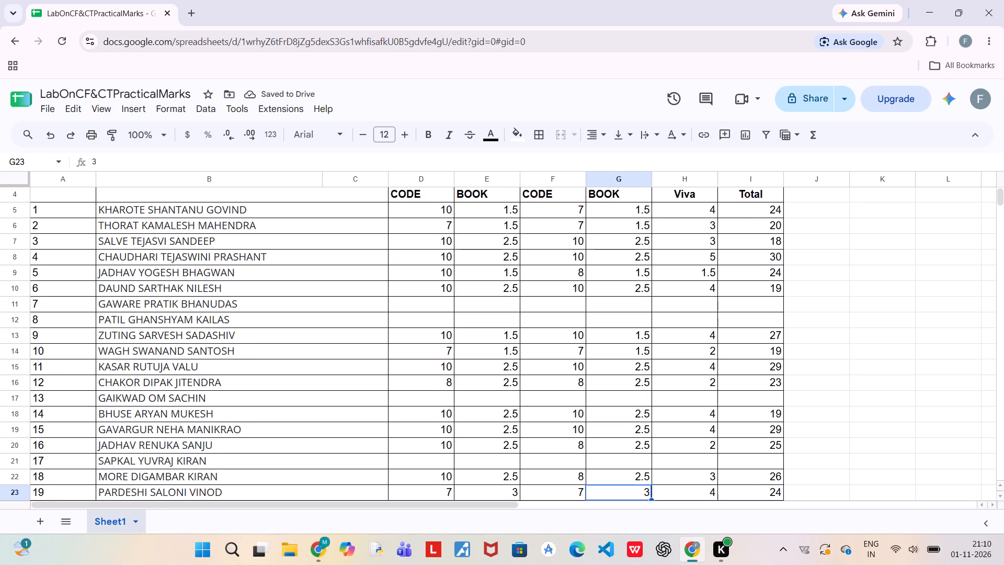
{"action": "key", "text": "1"}
{"action": "type", "text": ".5"}
{"action": "key", "text": "Left"}
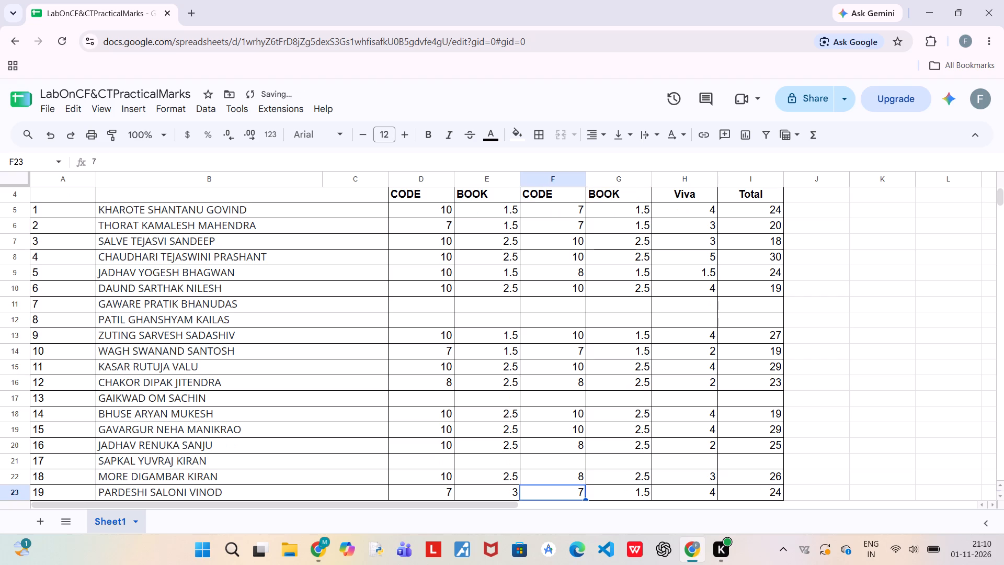
{"action": "key", "text": "Left"}
{"action": "key", "text": "1"}
{"action": "type", "text": ".5"}
{"action": "key", "text": "Right"}
{"action": "key", "text": "Right"}
{"action": "key", "text": "Right"}
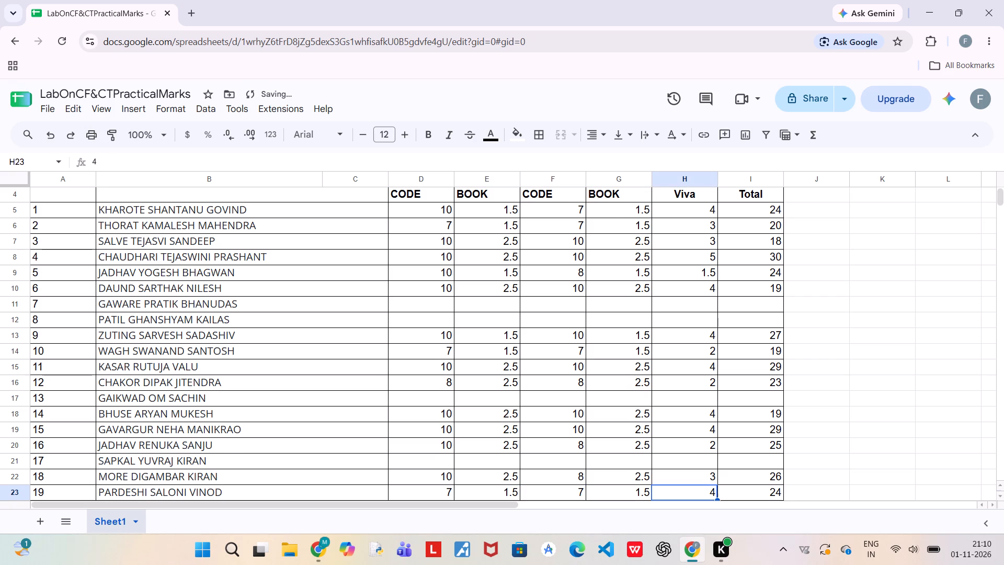
{"action": "key", "text": "Right"}
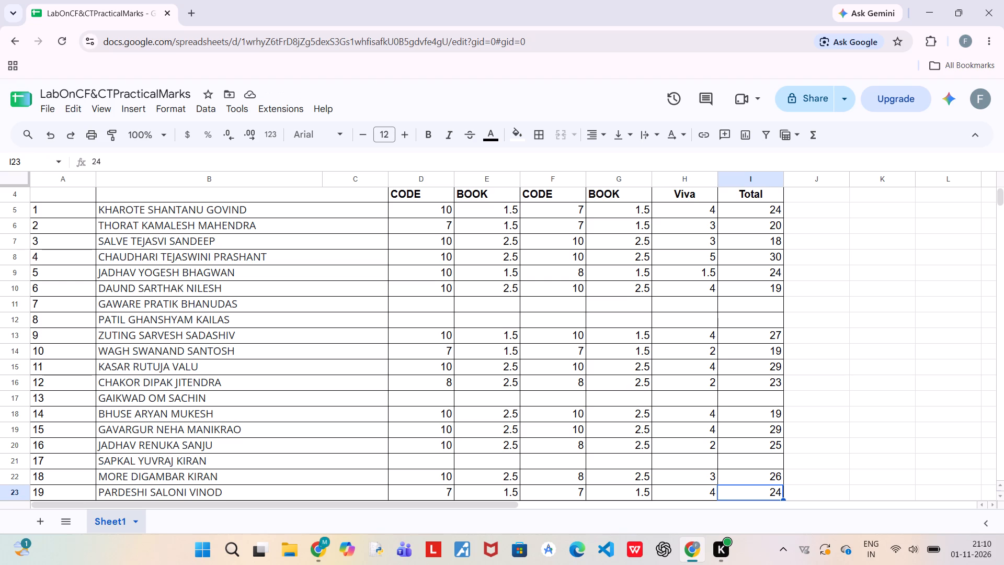
{"action": "type", "text": "21"}
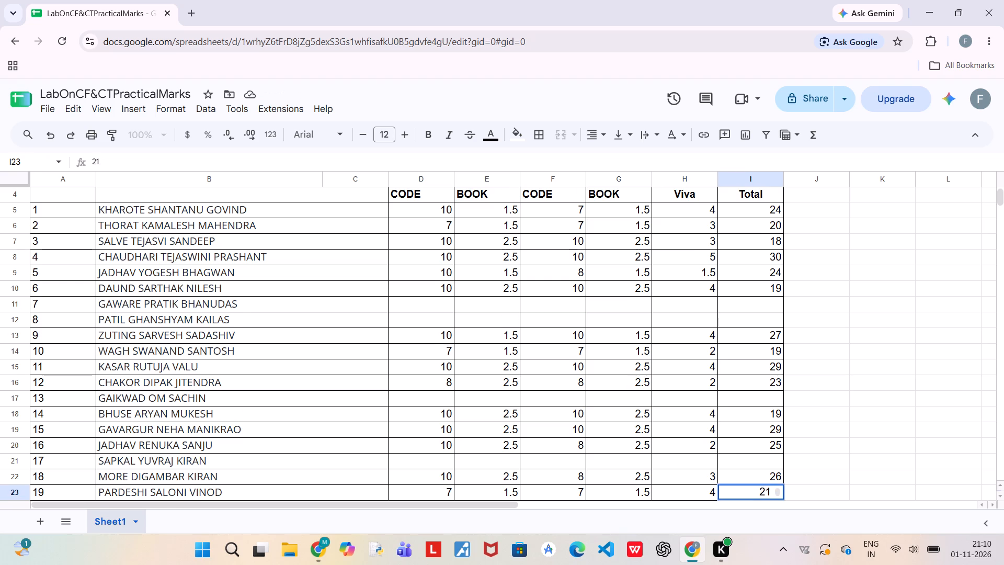
{"action": "key", "text": "Down"}
For roll no 20, set both BOOK marks (G24 and E24) to 2.5 and the Total to 28.
{"action": "key", "text": "Left"}
{"action": "key", "text": "Left"}
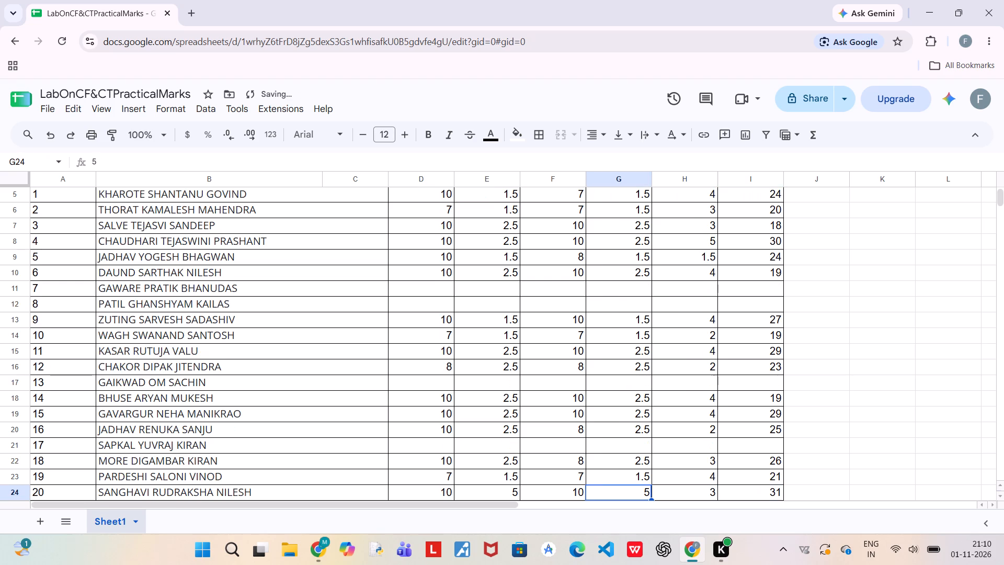
{"action": "type", "text": "2."}
{"action": "key", "text": "5"}
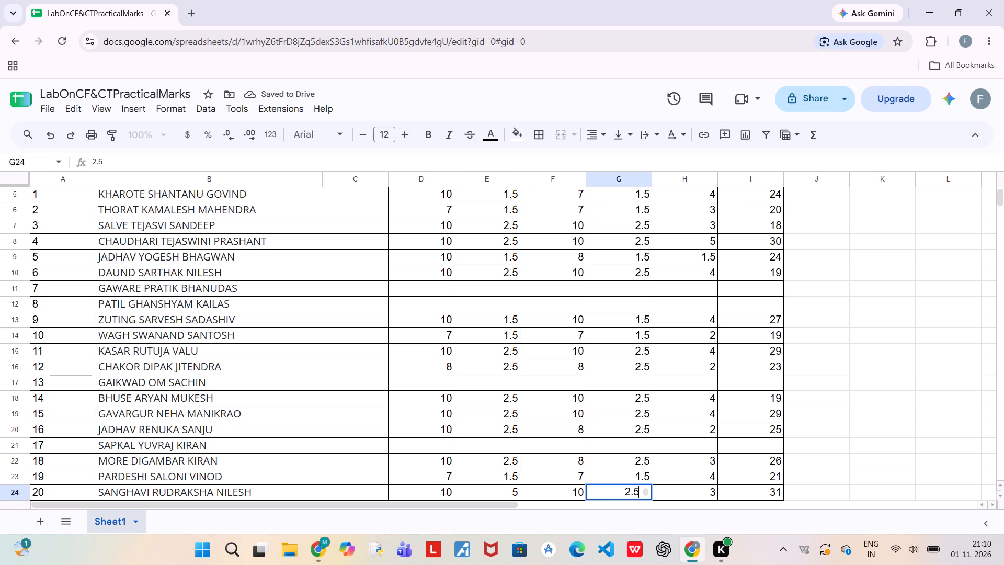
{"action": "key", "text": "Left"}
{"action": "key", "text": "Left"}
{"action": "type", "text": "2.5"}
{"action": "key", "text": "Right"}
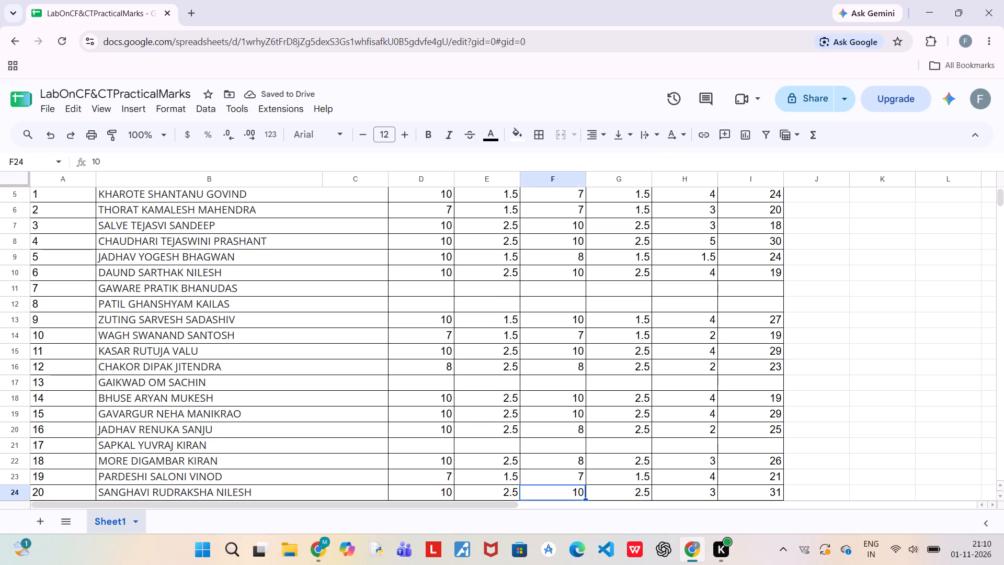
{"action": "key", "text": "Right"}
{"action": "key", "text": "Right"}
{"action": "key", "text": "Right"}
{"action": "type", "text": "28"}
{"action": "key", "text": "Down"}
For roll no 21, set both BOOK marks (E25 and G25) to 2.5 and the Total to 29.
{"action": "key", "text": "Left"}
{"action": "key", "text": "Left"}
{"action": "key", "text": "Left"}
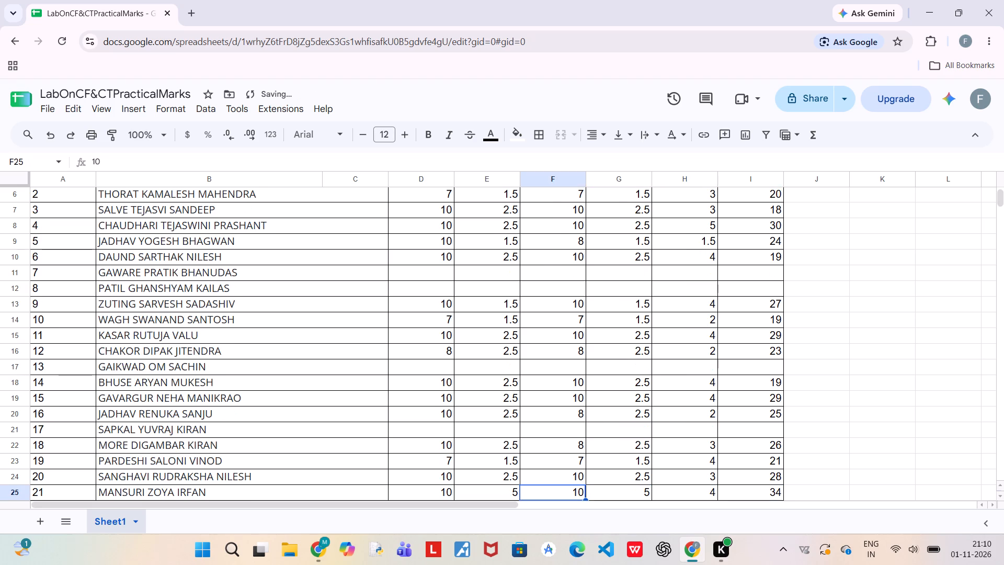
{"action": "key", "text": "Left"}
{"action": "type", "text": "2.5"}
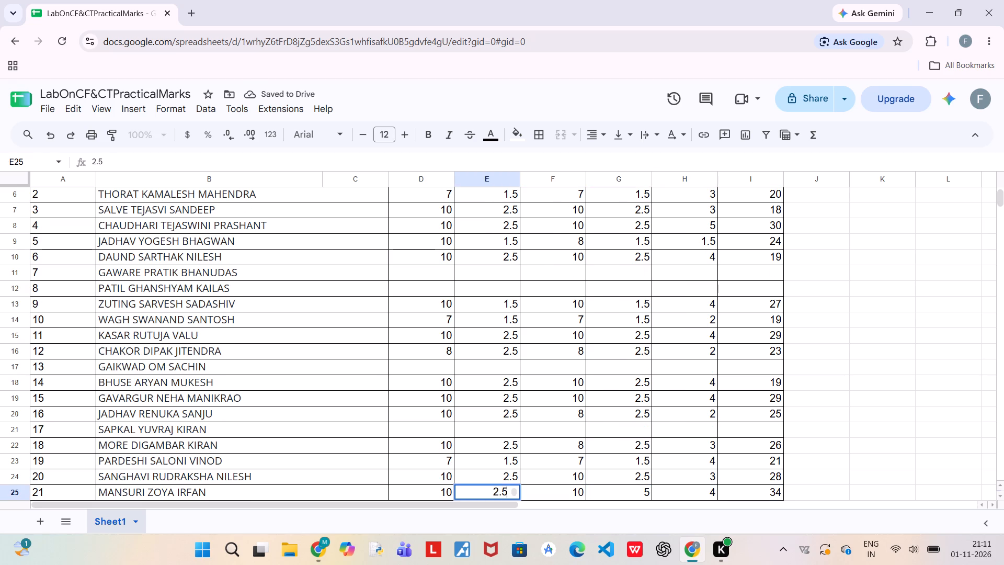
{"action": "key", "text": "Right"}
{"action": "key", "text": "Right"}
{"action": "type", "text": "2.5"}
{"action": "key", "text": "Right"}
{"action": "key", "text": "Right"}
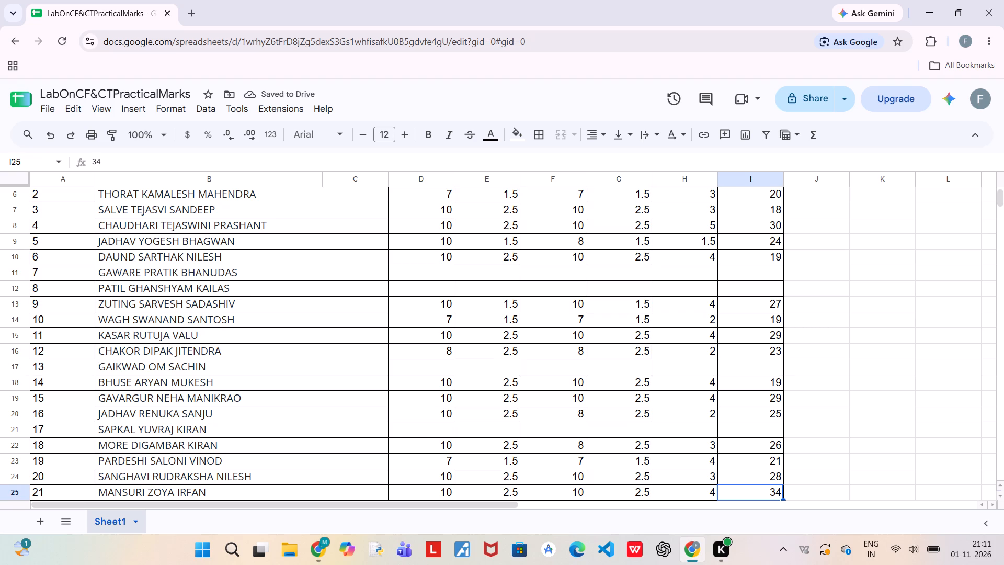
{"action": "type", "text": "29"}
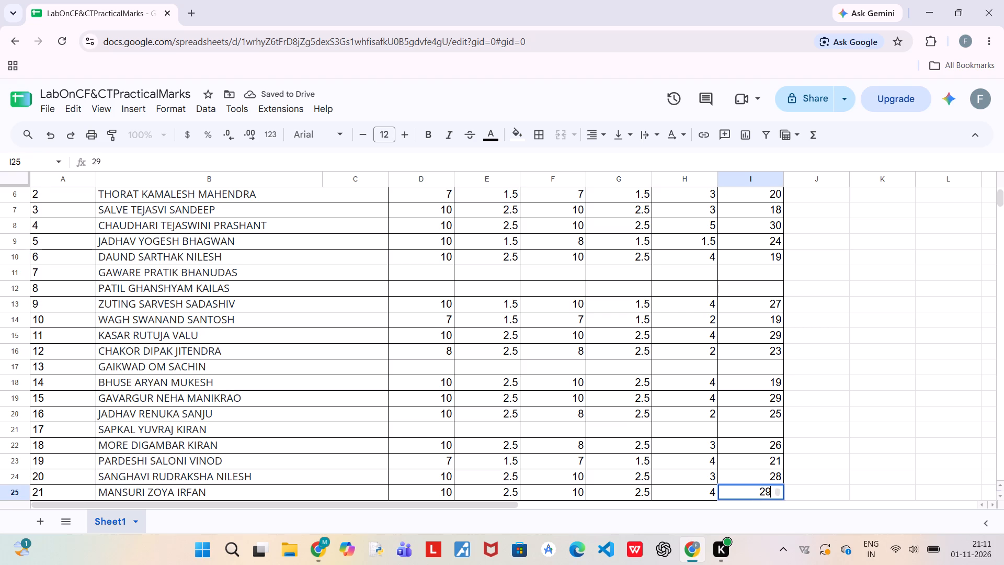
{"action": "key", "text": "Down"}
For roll no 22, set both BOOK marks (G26 and E26) to 1.5 and the Total to 26.
{"action": "key", "text": "Left"}
{"action": "key", "text": "Left"}
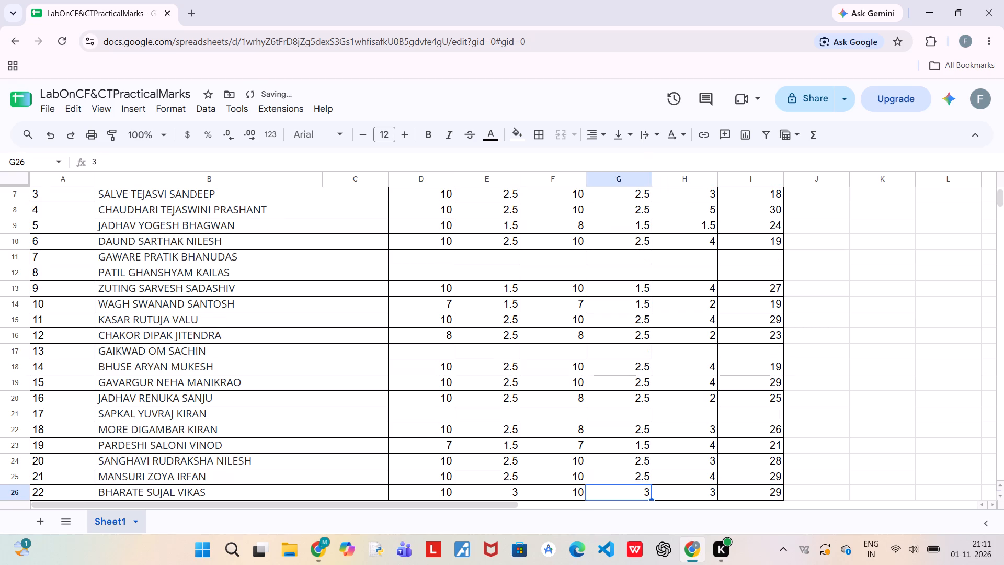
{"action": "type", "text": "1.5"}
{"action": "key", "text": "Left"}
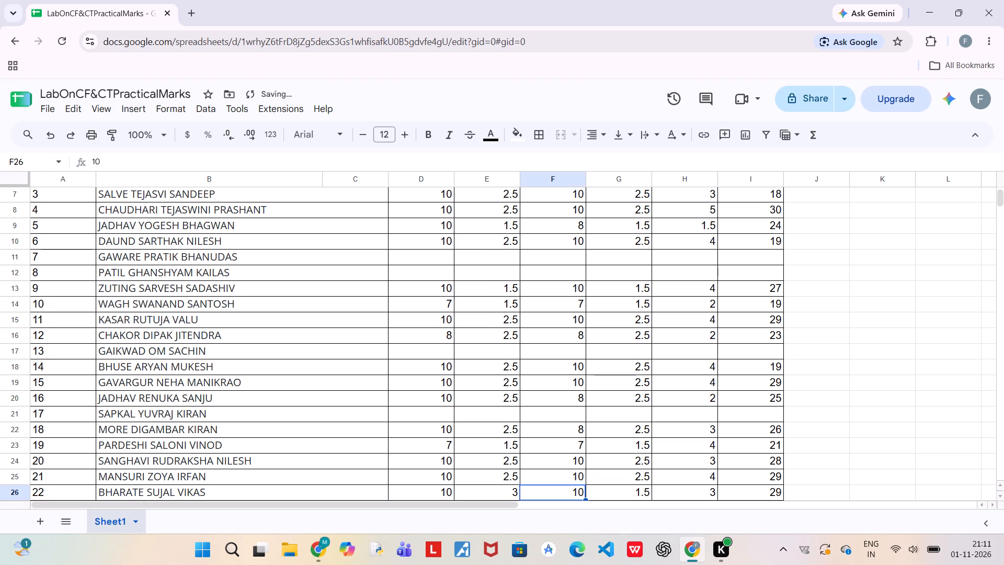
{"action": "key", "text": "Left"}
{"action": "type", "text": "1.5"}
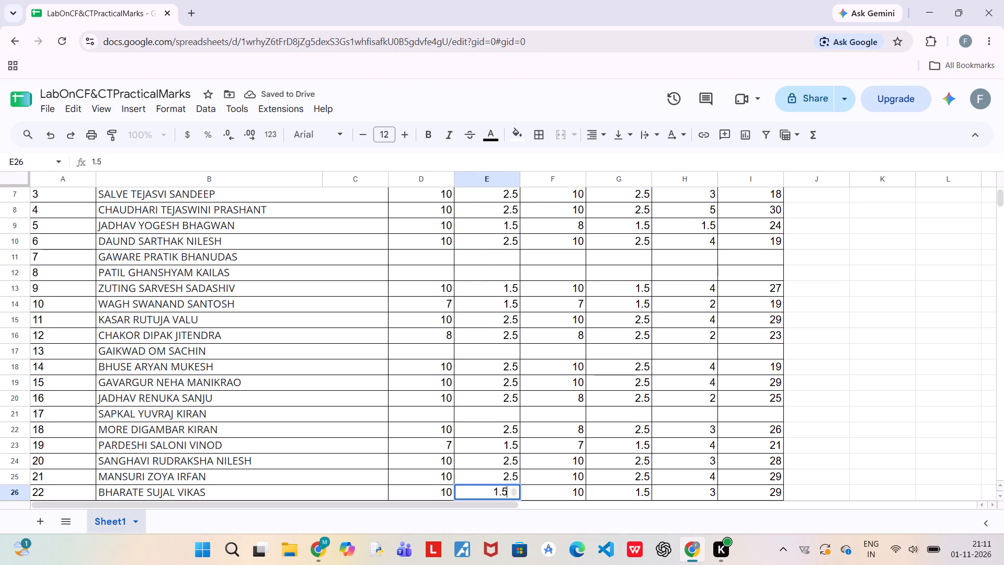
{"action": "key", "text": "Right"}
{"action": "key", "text": "Right"}
{"action": "key", "text": "Right"}
{"action": "key", "text": "Right"}
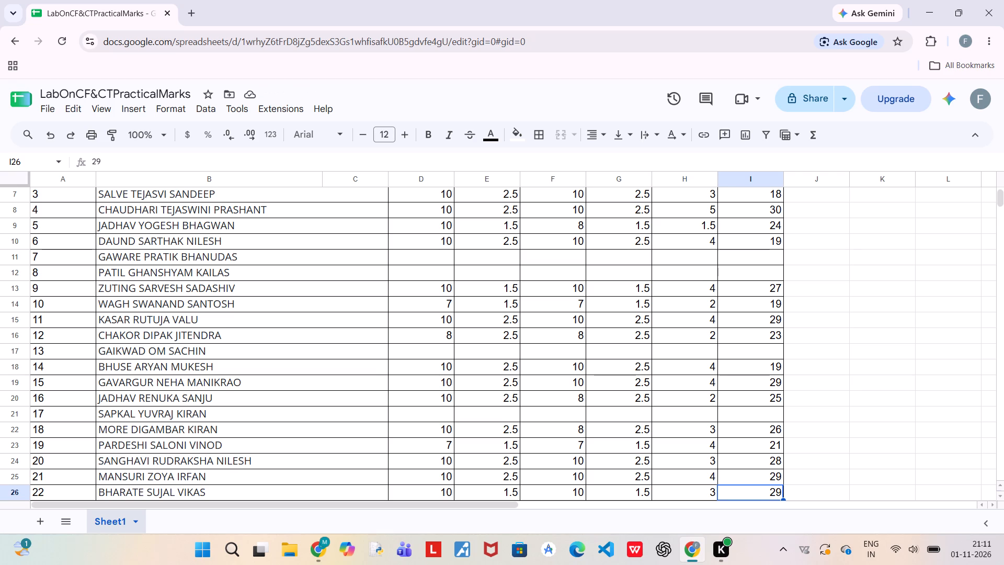
{"action": "type", "text": "26"}
{"action": "key", "text": "Down"}
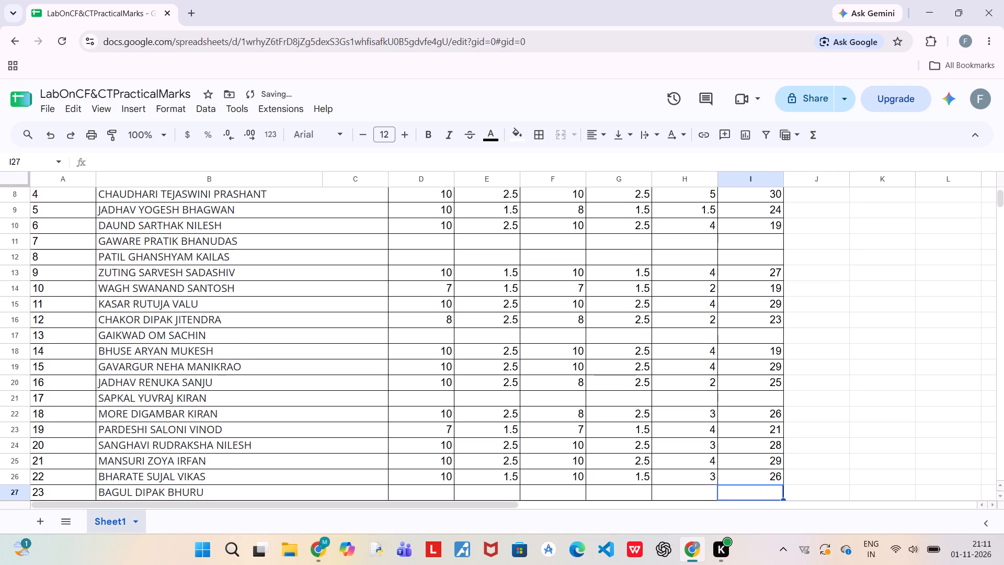
For roll no 24, set both BOOK marks (E28 and G28) to 2 and the Total to 20.
{"action": "key", "text": "Down"}
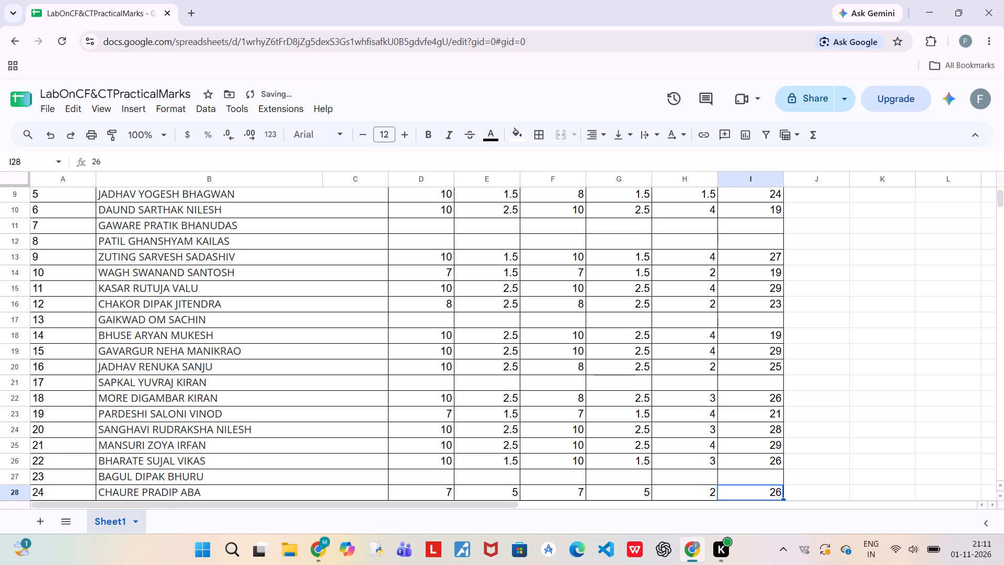
{"action": "key", "text": "Left"}
{"action": "key", "text": "Left"}
{"action": "key", "text": "Left"}
{"action": "key", "text": "Left"}
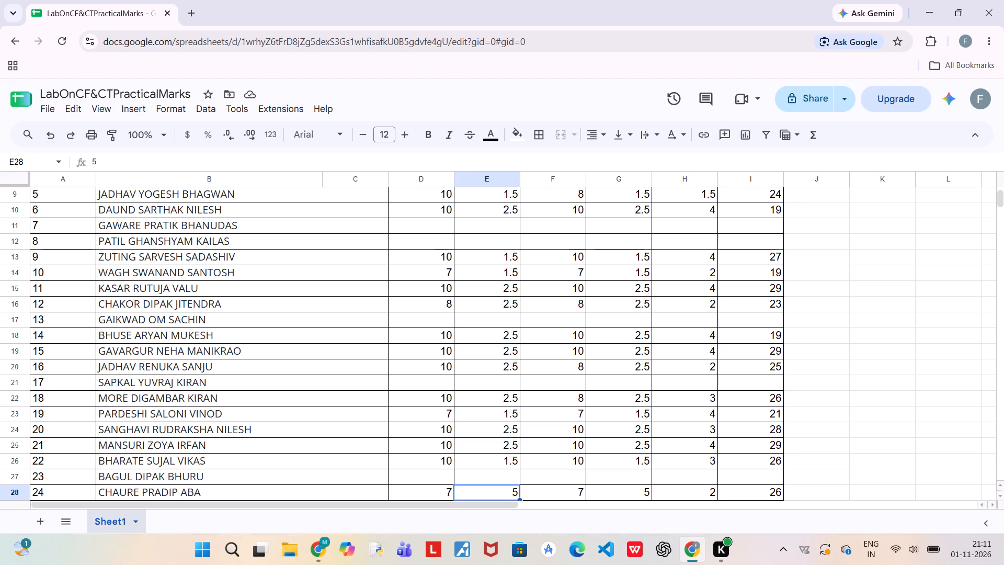
{"action": "key", "text": "2"}
{"action": "key", "text": "Right"}
{"action": "key", "text": "Right"}
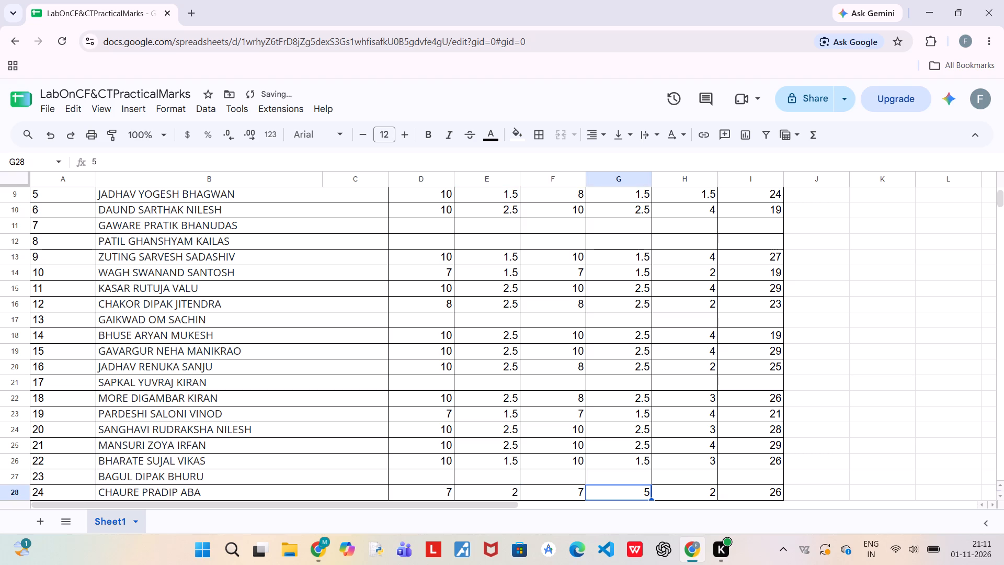
{"action": "key", "text": "2"}
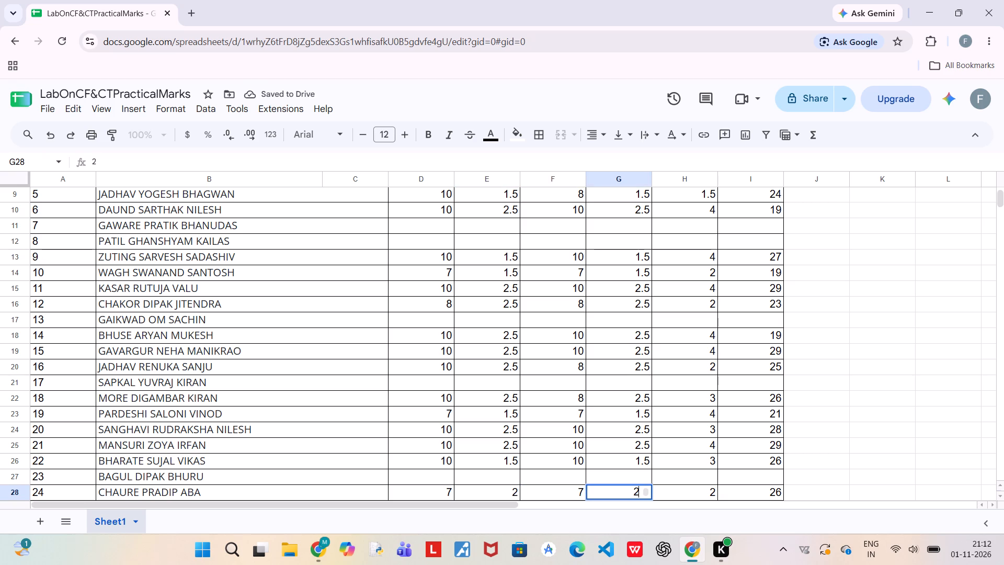
{"action": "left_click", "coordinate": [767, 495]}
{"action": "type", "text": "20"}
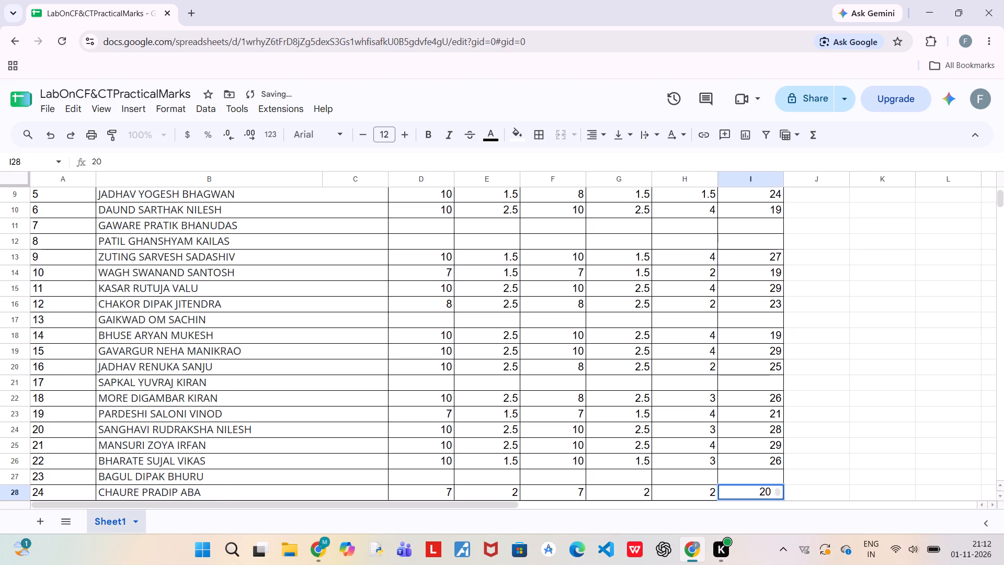
{"action": "key", "text": "Down"}
For roll no 26, set both BOOK marks (E30 and G30) to 2.5 and the Total to 27.
{"action": "key", "text": "Down"}
{"action": "key", "text": "Left"}
{"action": "key", "text": "Left"}
{"action": "key", "text": "Left"}
{"action": "key", "text": "Left"}
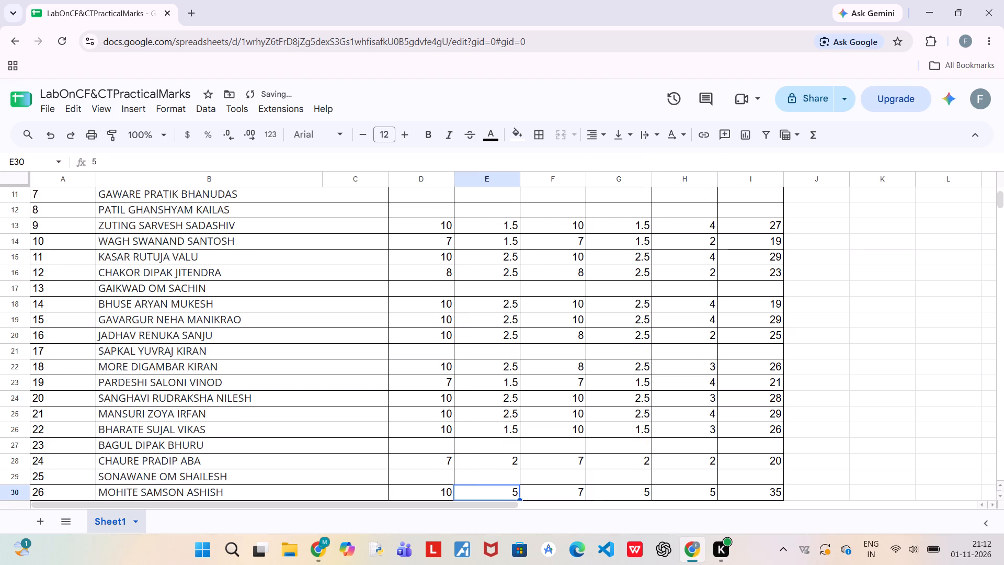
{"action": "type", "text": "2.5"}
{"action": "key", "text": "Right"}
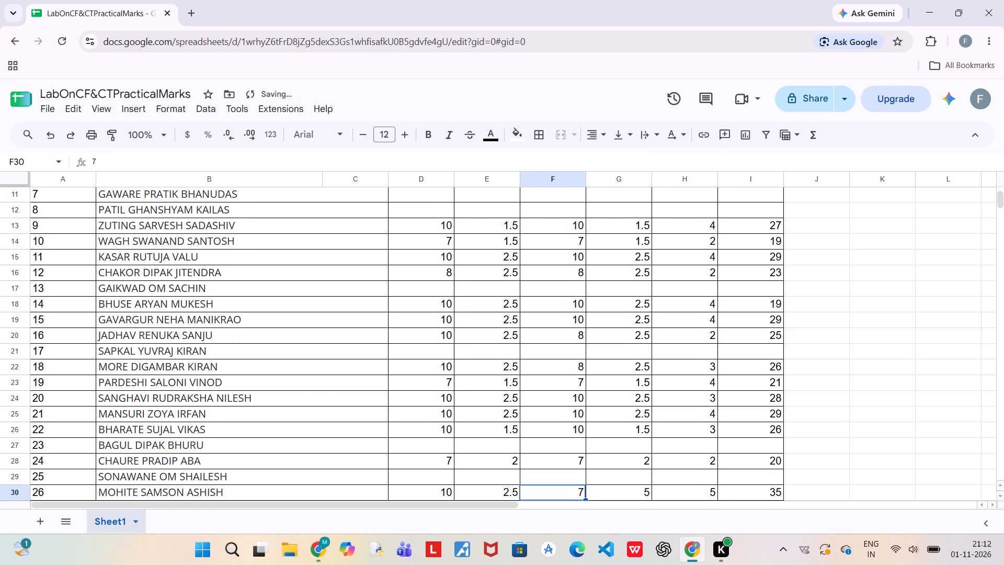
{"action": "key", "text": "Right"}
{"action": "type", "text": "2.5"}
{"action": "key", "text": "Right"}
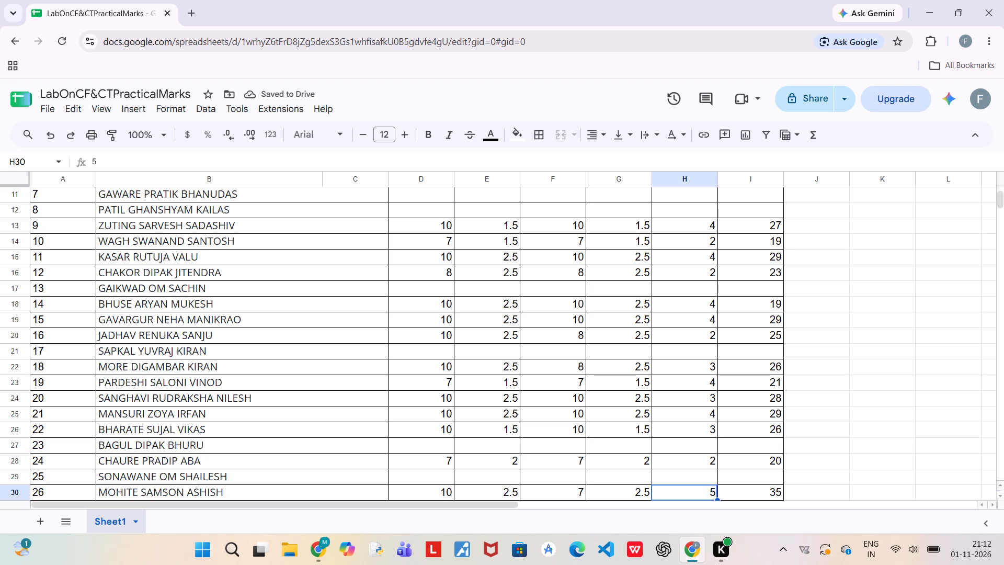
{"action": "key", "text": "Right"}
{"action": "key", "text": "2"}
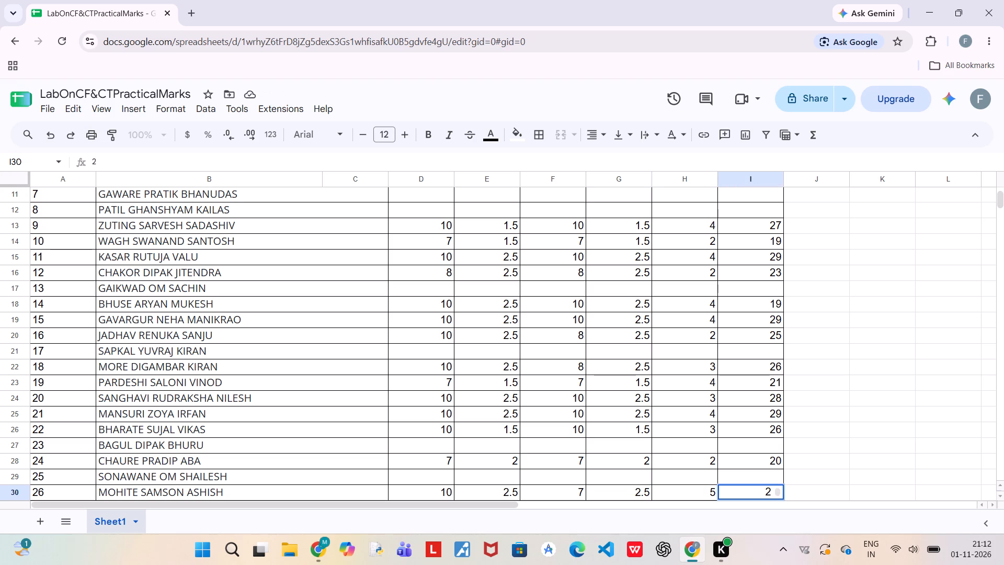
{"action": "key", "text": "7"}
{"action": "key", "text": "Down"}
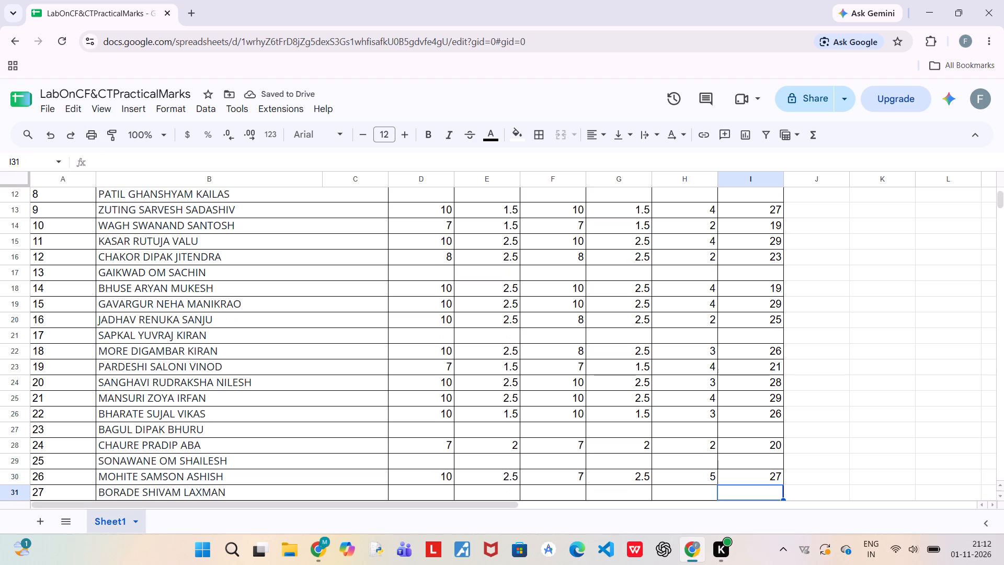
For roll no 26, set the mark in F30 to 10 and the Total to 35.
{"action": "key", "text": "Up"}
{"action": "key", "text": "Left"}
{"action": "key", "text": "Left"}
{"action": "key", "text": "Left"}
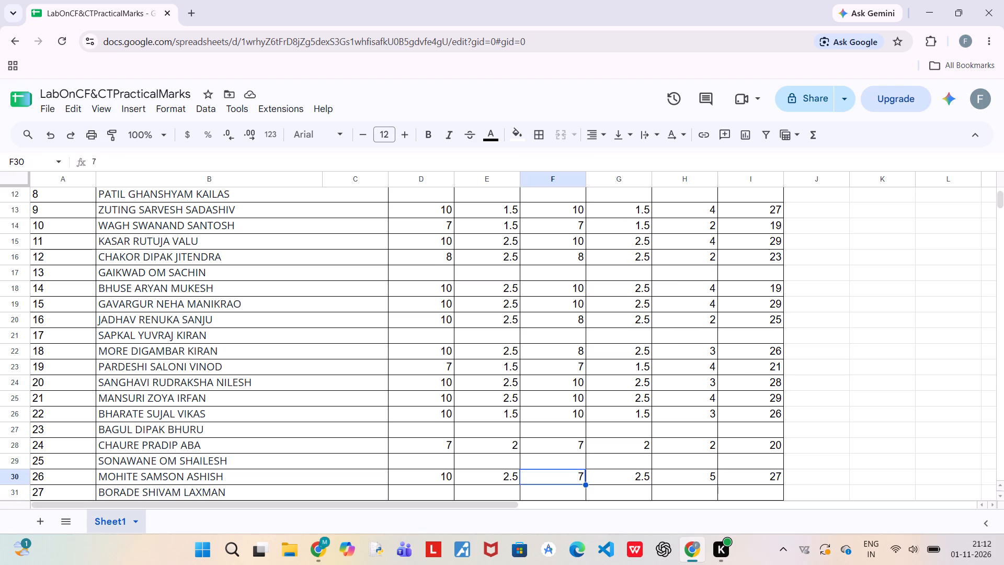
{"action": "key", "text": "1"}
{"action": "key", "text": "0"}
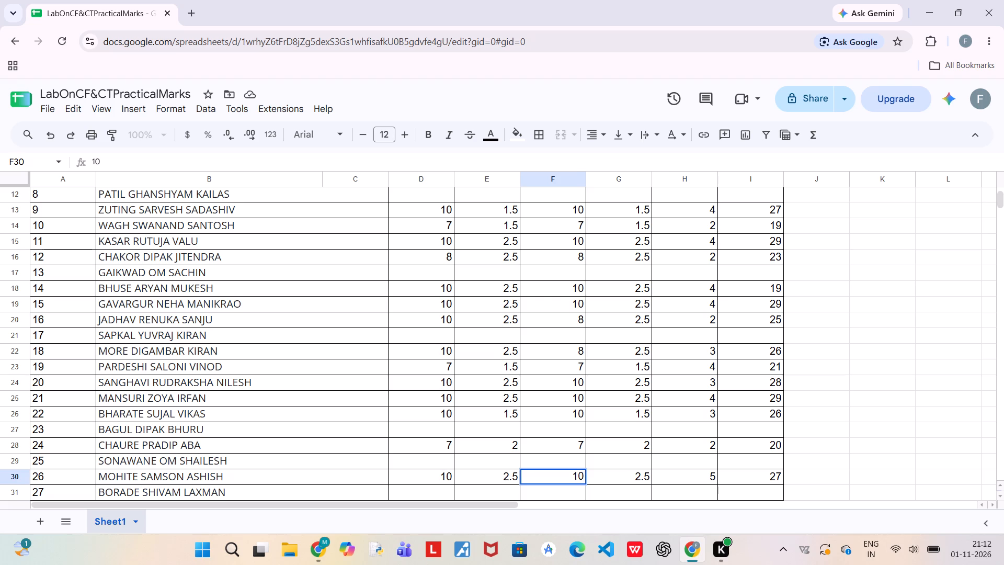
{"action": "key", "text": "Right"}
{"action": "key", "text": "Right"}
{"action": "key", "text": "Right"}
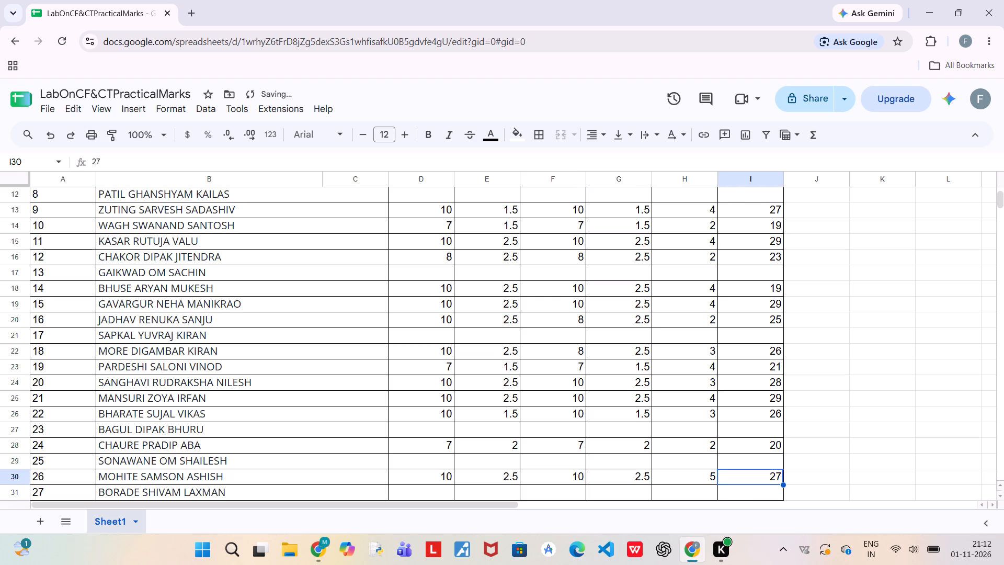
{"action": "type", "text": "35"}
{"action": "key", "text": "Down"}
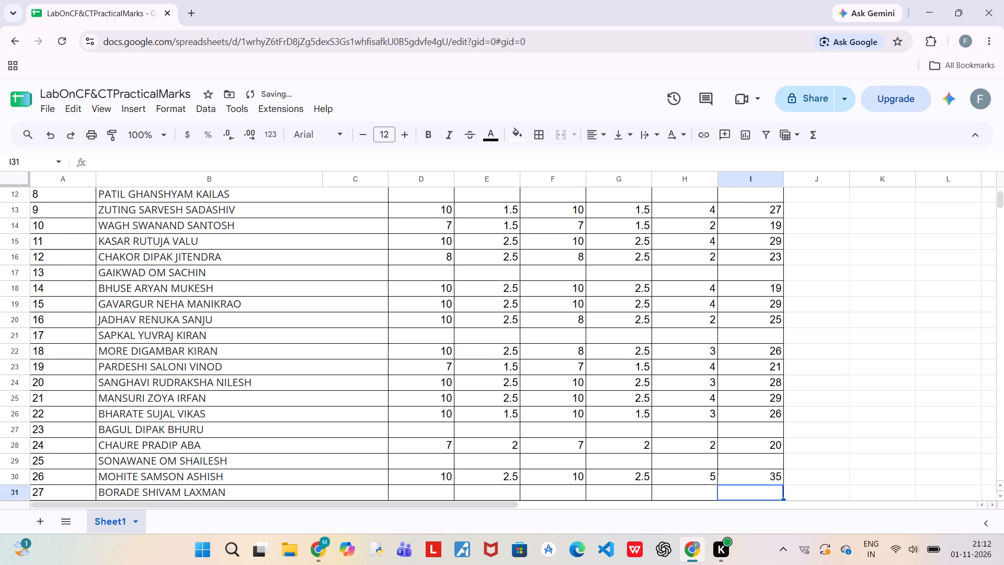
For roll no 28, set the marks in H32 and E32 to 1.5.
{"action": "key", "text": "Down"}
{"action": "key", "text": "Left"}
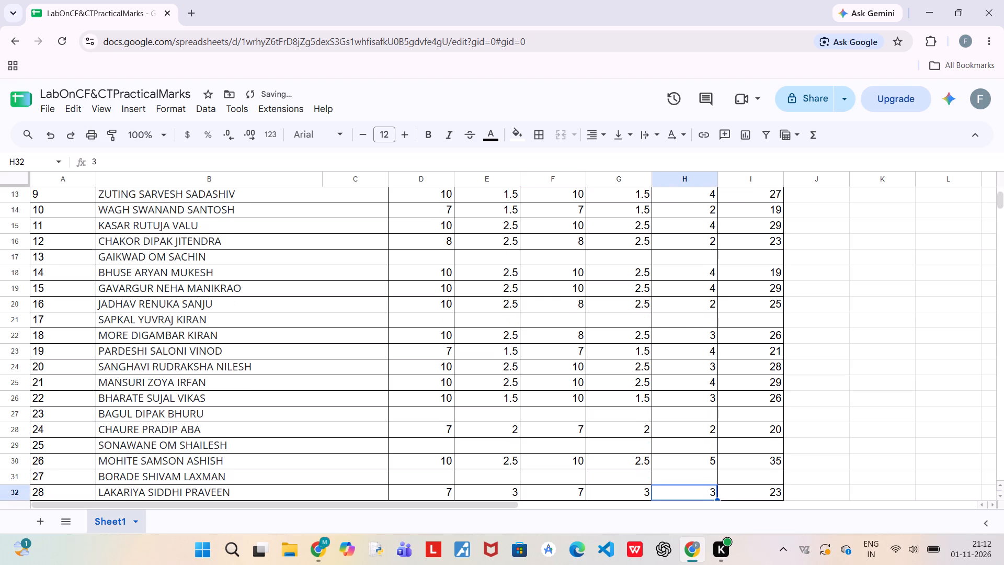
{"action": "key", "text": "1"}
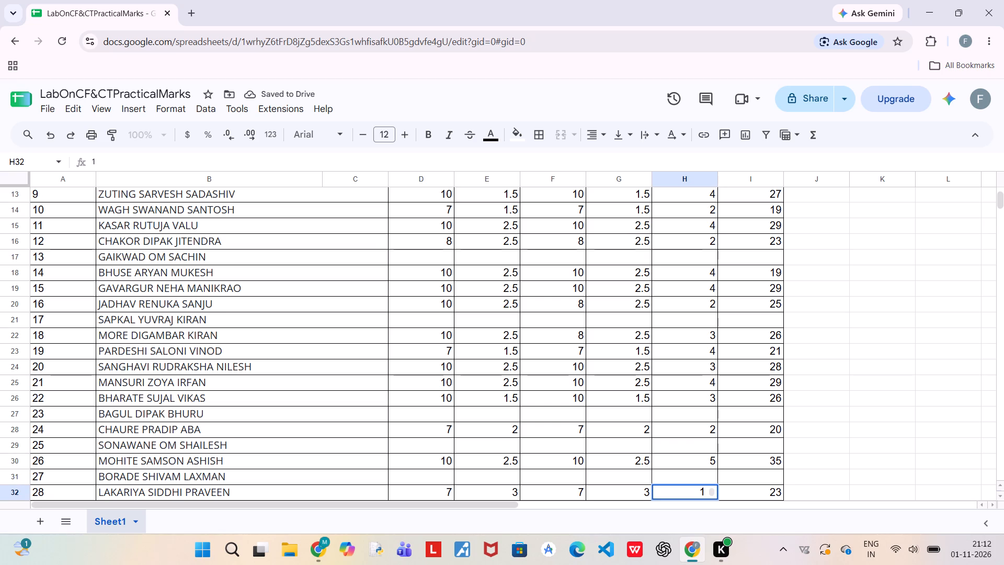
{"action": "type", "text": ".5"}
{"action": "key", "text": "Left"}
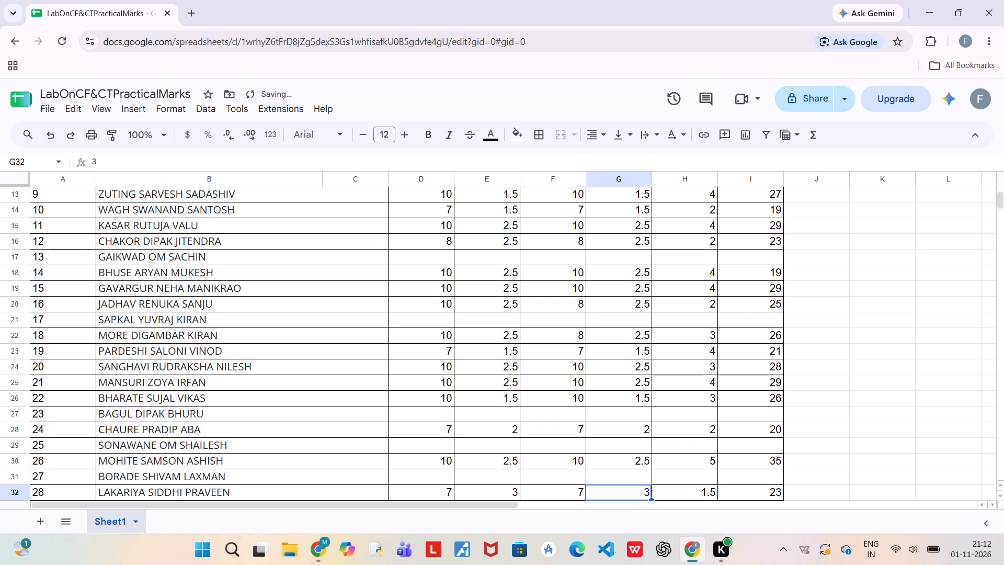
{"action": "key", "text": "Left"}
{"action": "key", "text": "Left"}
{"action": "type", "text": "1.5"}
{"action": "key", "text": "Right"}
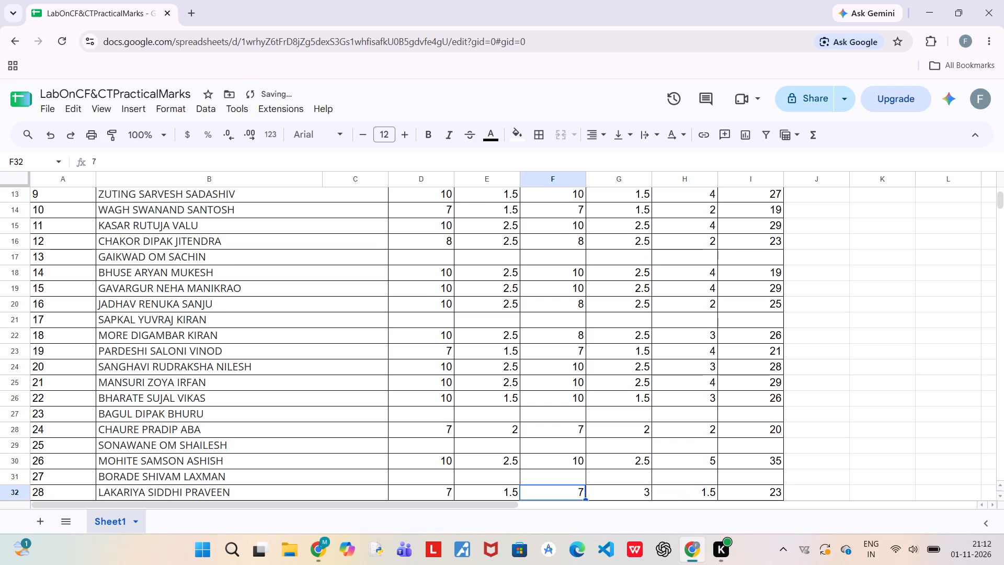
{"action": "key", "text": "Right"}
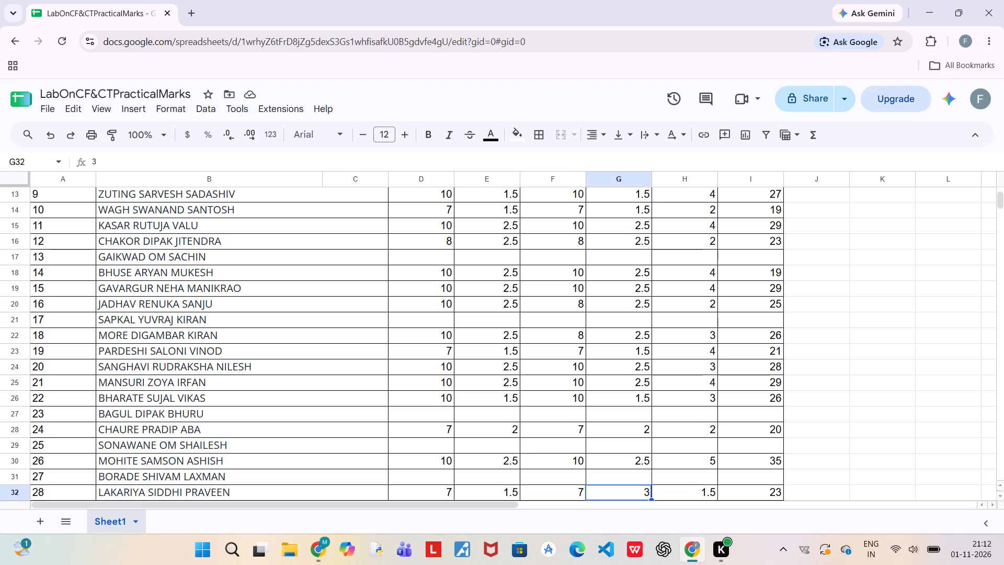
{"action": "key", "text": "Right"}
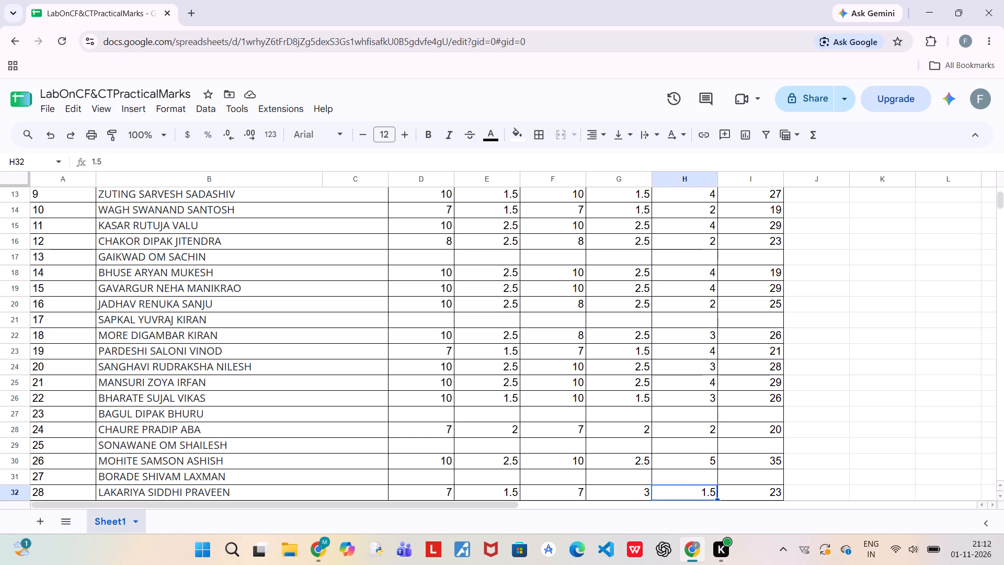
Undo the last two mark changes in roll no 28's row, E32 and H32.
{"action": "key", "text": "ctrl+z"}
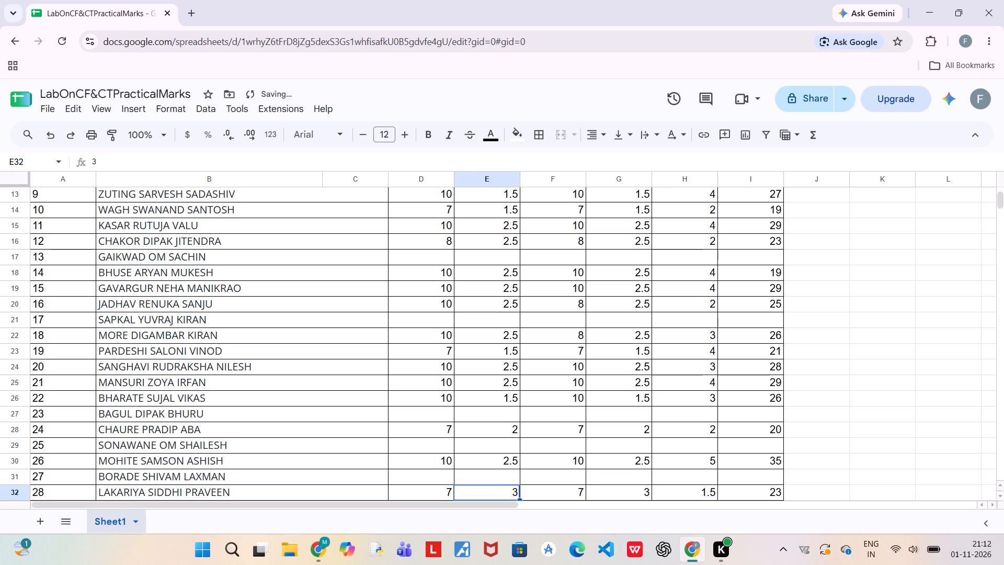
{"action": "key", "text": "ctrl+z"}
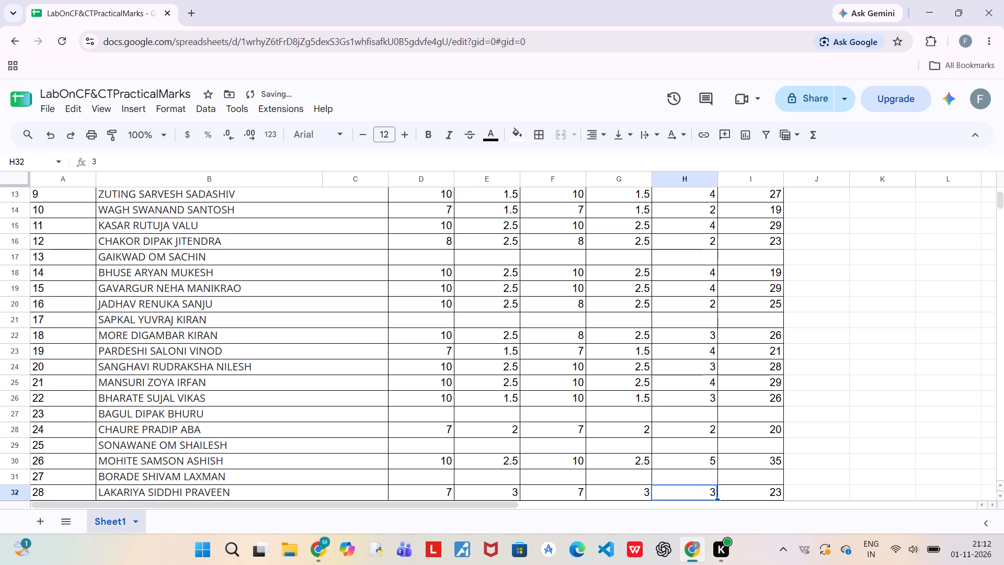
For roll no 28, set both BOOK marks (G32 and E32) to 1.5 and the Total to 20.
{"action": "key", "text": "Left"}
{"action": "type", "text": "1."}
{"action": "key", "text": "5"}
{"action": "key", "text": "Left"}
{"action": "key", "text": "Left"}
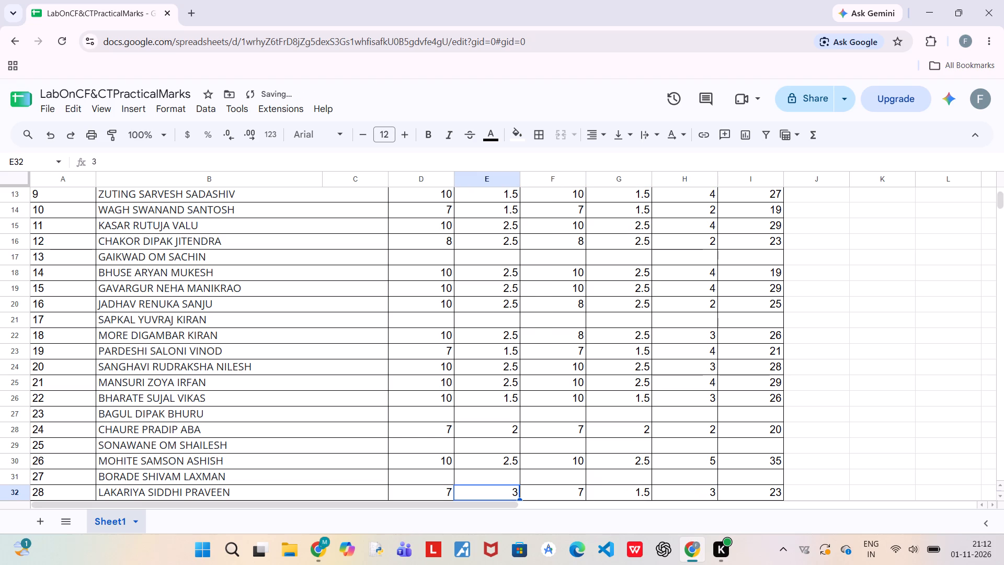
{"action": "type", "text": "1.5"}
{"action": "key", "text": "Right"}
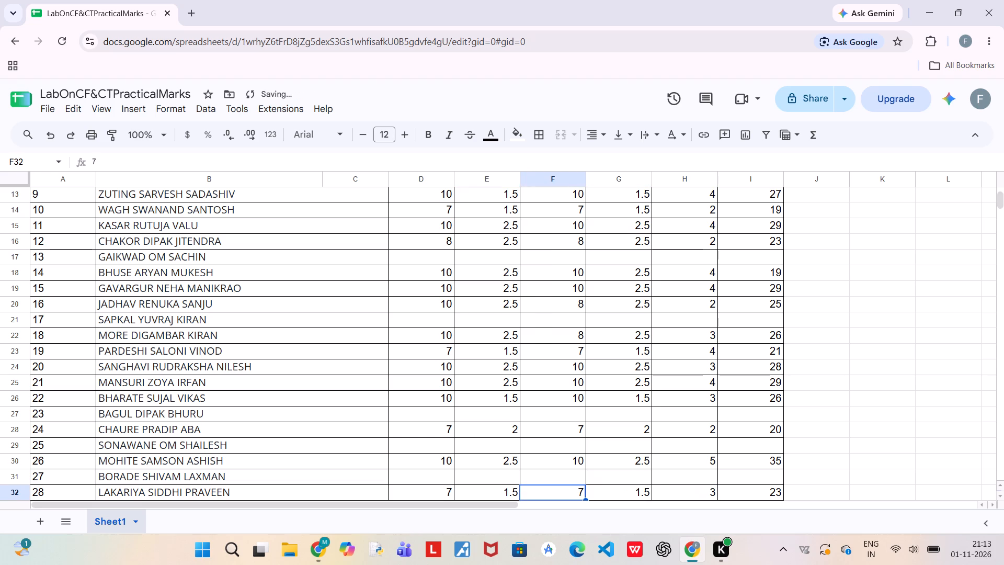
{"action": "key", "text": "Right"}
{"action": "key", "text": "Right"}
{"action": "key", "text": "Right"}
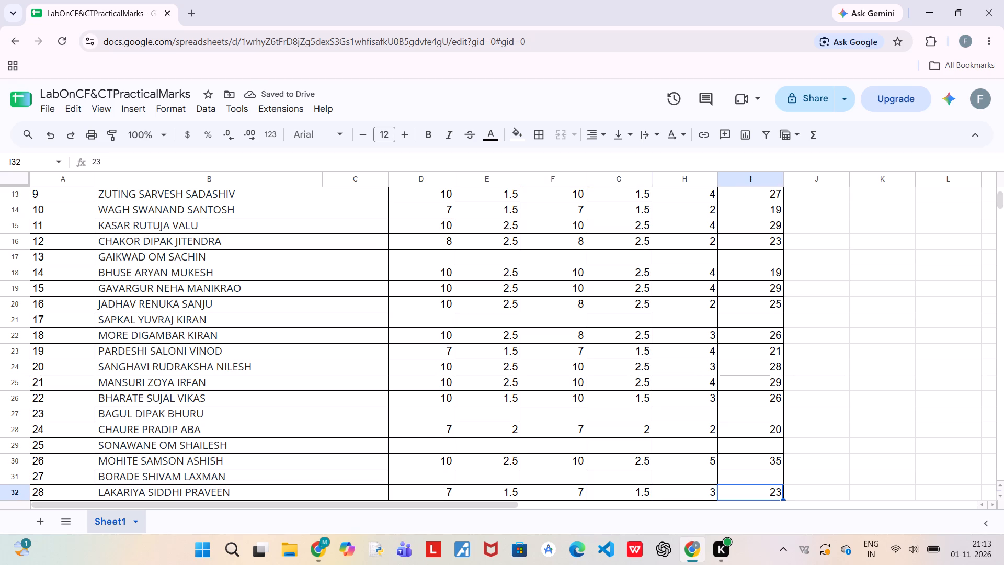
{"action": "key", "text": "2"}
{"action": "key", "text": "0"}
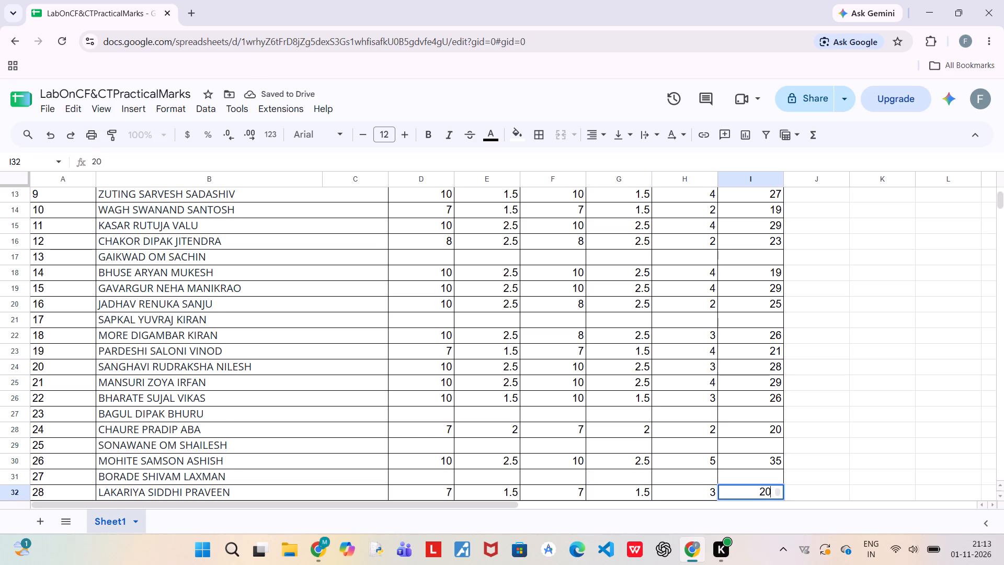
{"action": "key", "text": "Down"}
For roll no 31, set both BOOK marks (G35 and E35) to 1.5 and the Total to 25.
{"action": "key", "text": "Down"}
{"action": "key", "text": "Down"}
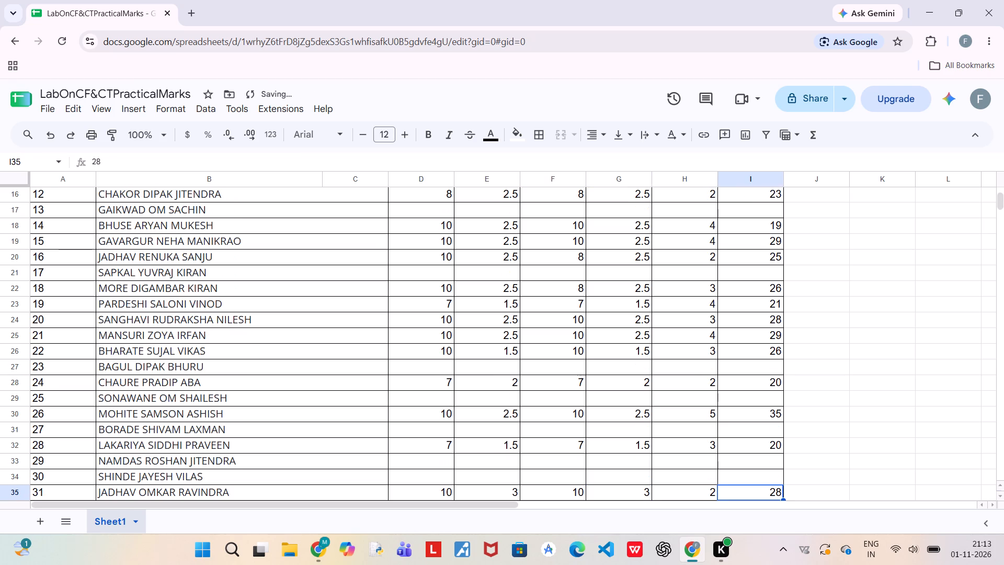
{"action": "key", "text": "Left"}
{"action": "key", "text": "Left"}
{"action": "type", "text": "1.5"}
{"action": "key", "text": "Left"}
{"action": "key", "text": "Left"}
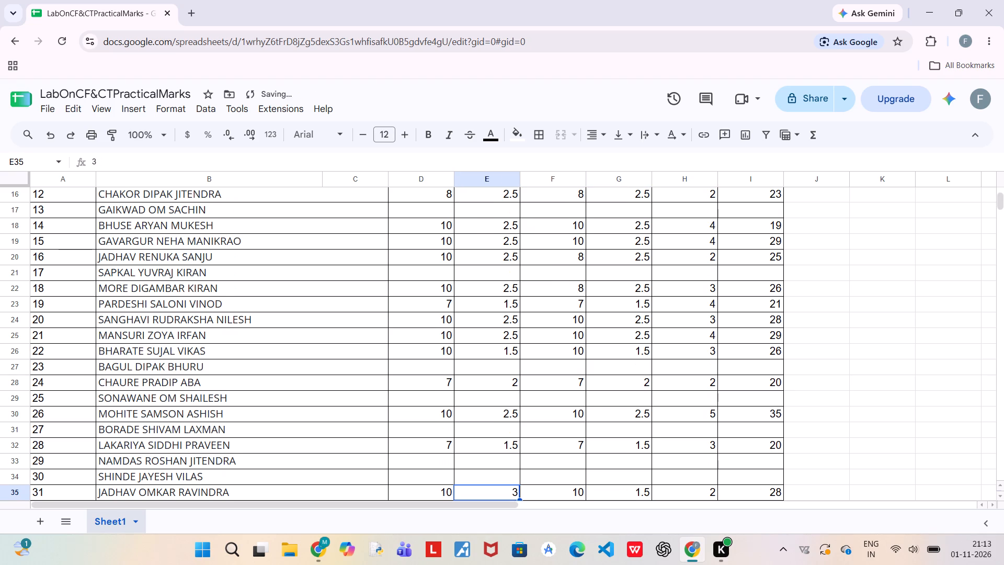
{"action": "type", "text": "1.5"}
{"action": "key", "text": "Right"}
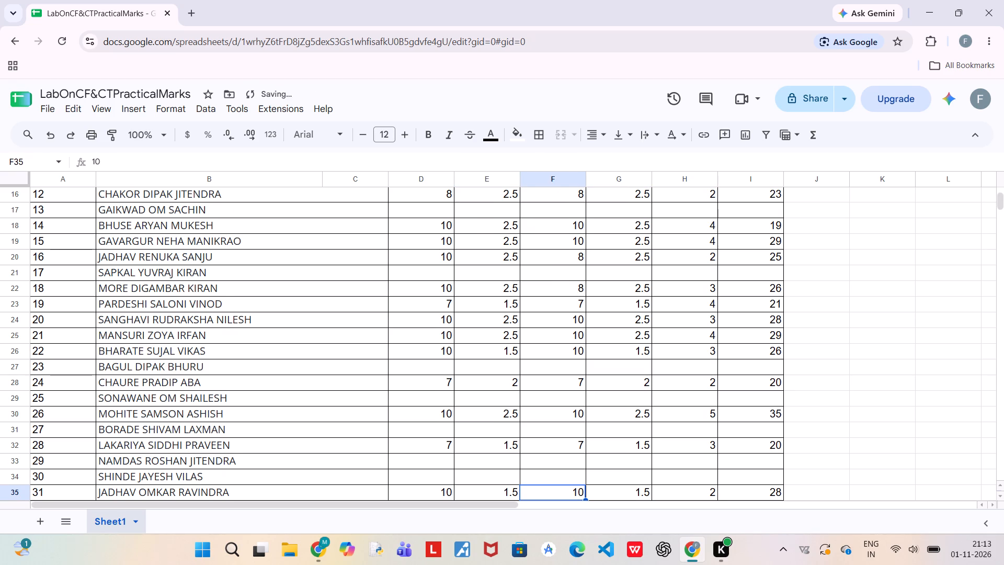
{"action": "key", "text": "Right"}
{"action": "key", "text": "Right"}
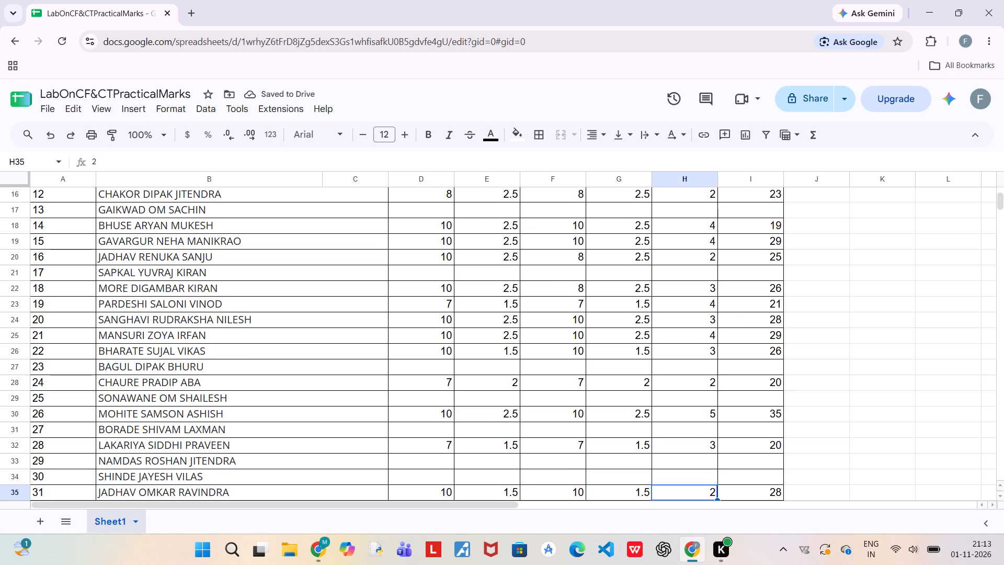
{"action": "key", "text": "Right"}
{"action": "type", "text": "25"}
{"action": "key", "text": "Down"}
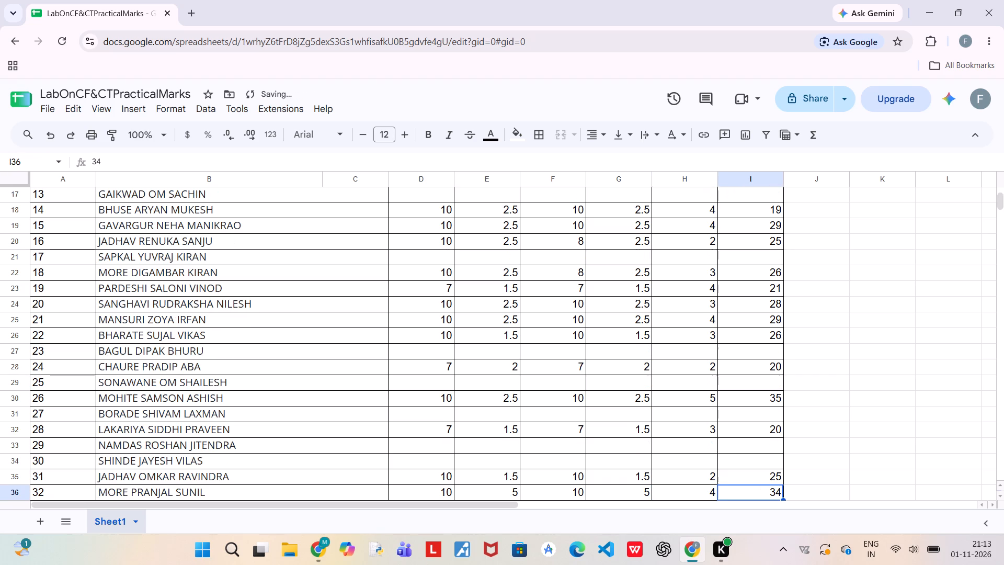
For roll no 32, set both BOOK marks (G36 and E36) to 2.5 and the Total to 29.
{"action": "key", "text": "Left"}
{"action": "key", "text": "Left"}
{"action": "type", "text": "2.5"}
{"action": "key", "text": "Left"}
{"action": "key", "text": "Left"}
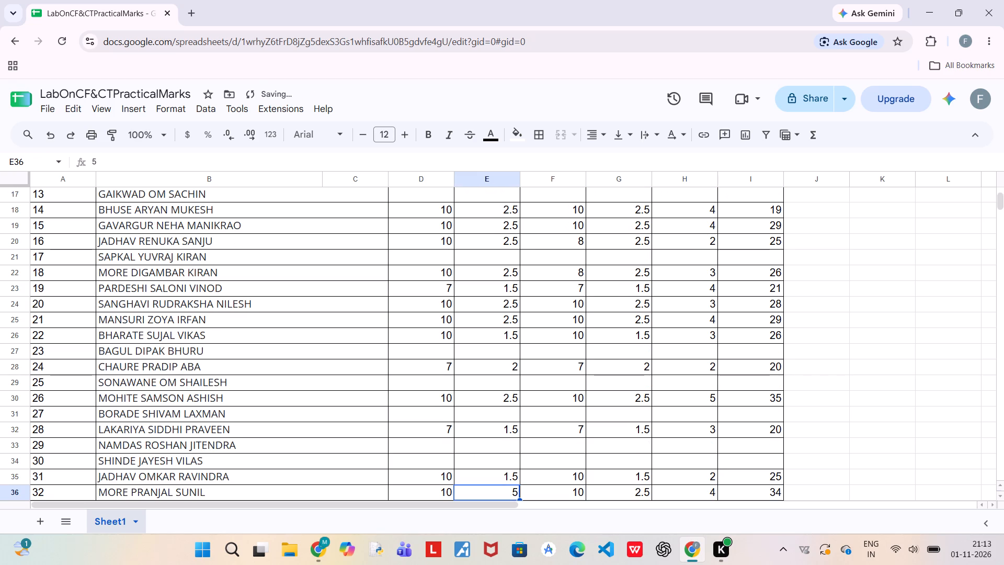
{"action": "type", "text": "2.5"}
{"action": "key", "text": "Right"}
{"action": "key", "text": "Right"}
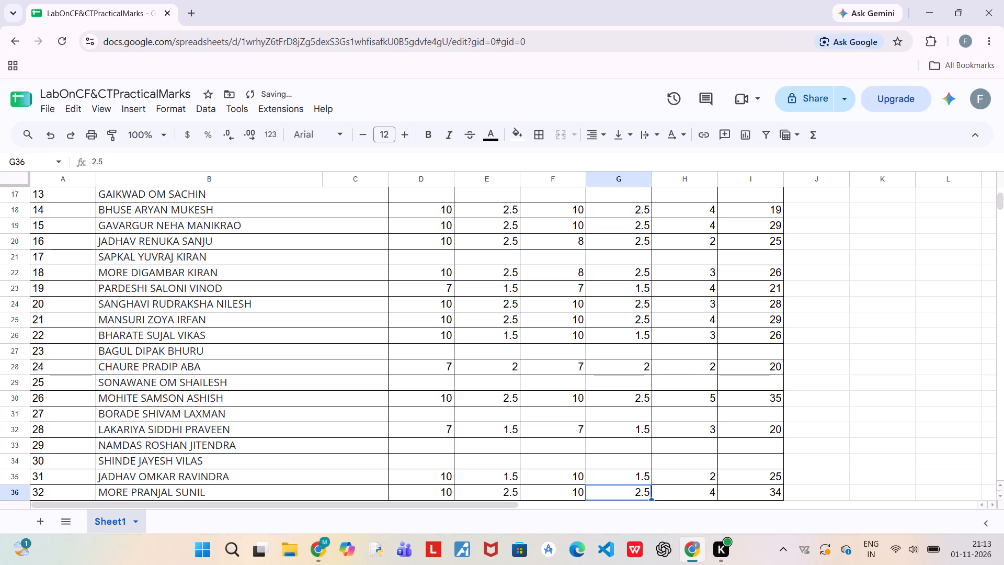
{"action": "key", "text": "Right"}
{"action": "key", "text": "Right"}
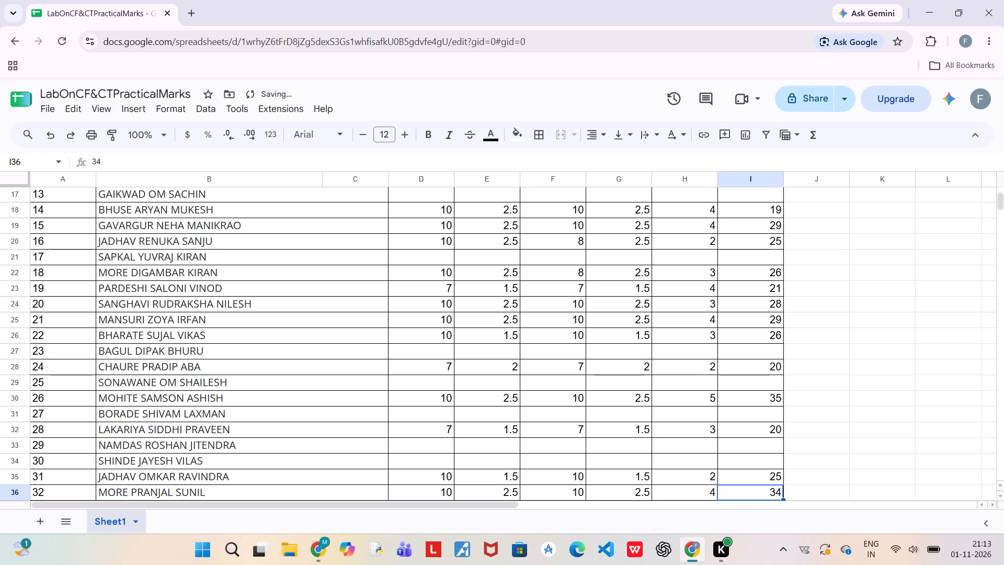
{"action": "key", "text": "2"}
{"action": "key", "text": "9"}
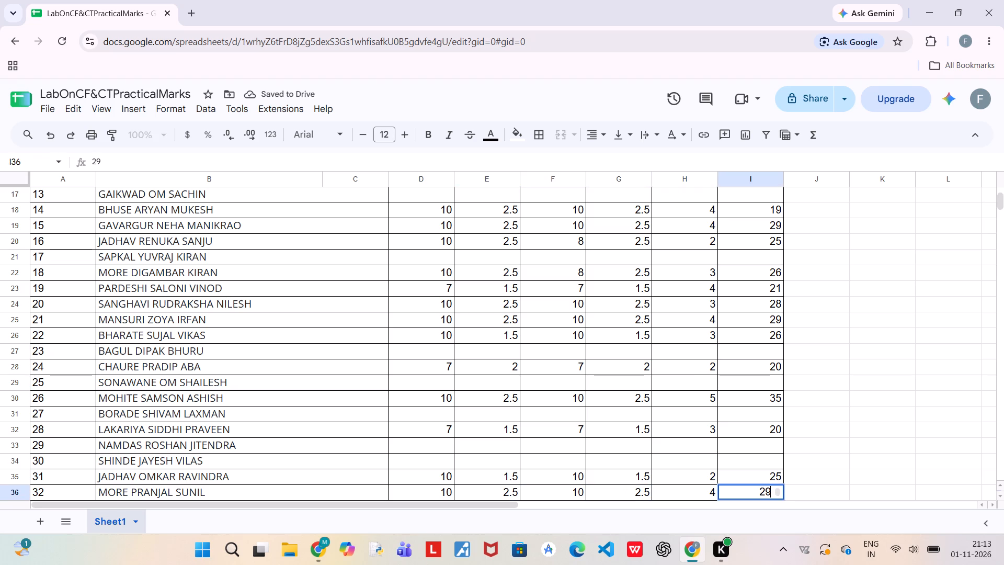
{"action": "key", "text": "Down"}
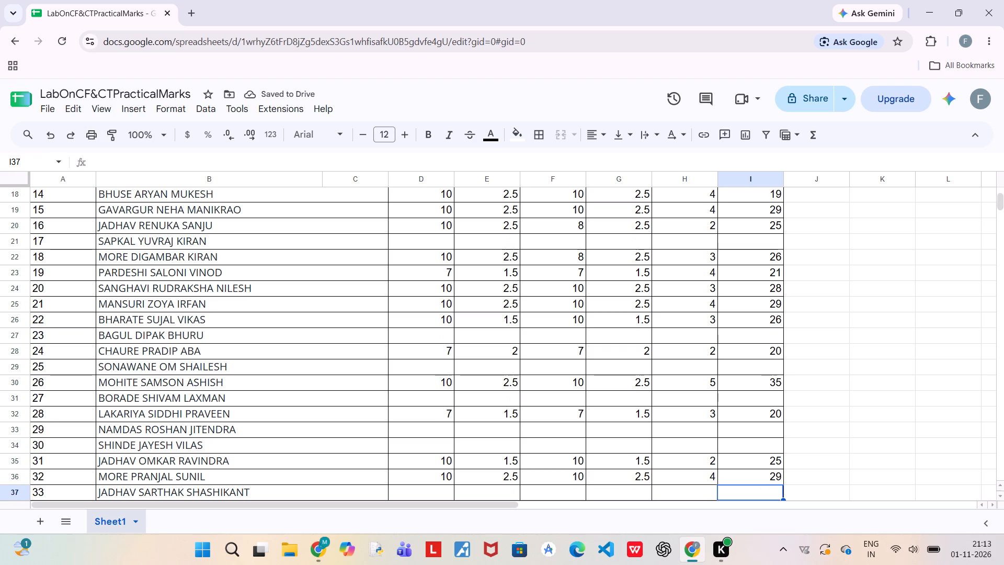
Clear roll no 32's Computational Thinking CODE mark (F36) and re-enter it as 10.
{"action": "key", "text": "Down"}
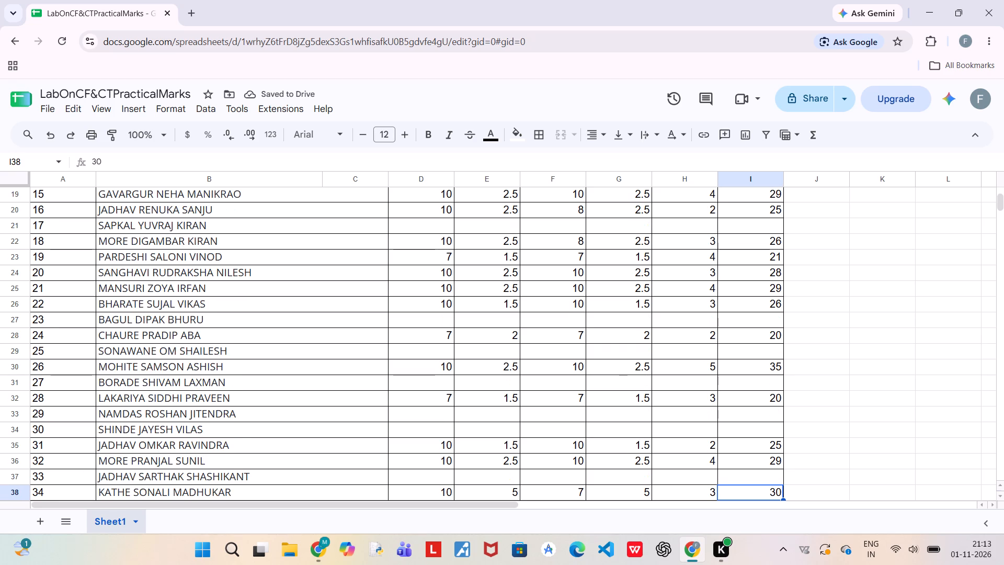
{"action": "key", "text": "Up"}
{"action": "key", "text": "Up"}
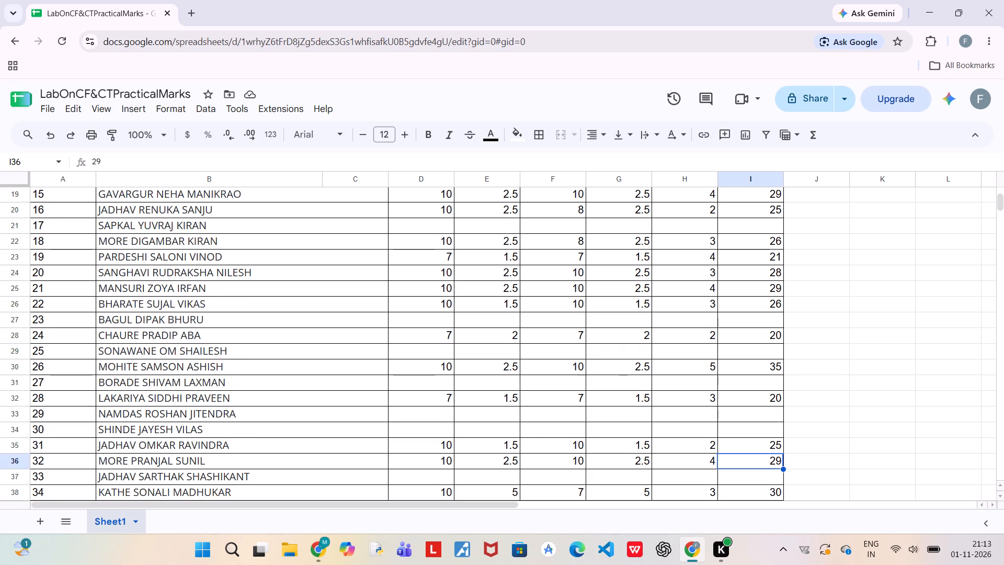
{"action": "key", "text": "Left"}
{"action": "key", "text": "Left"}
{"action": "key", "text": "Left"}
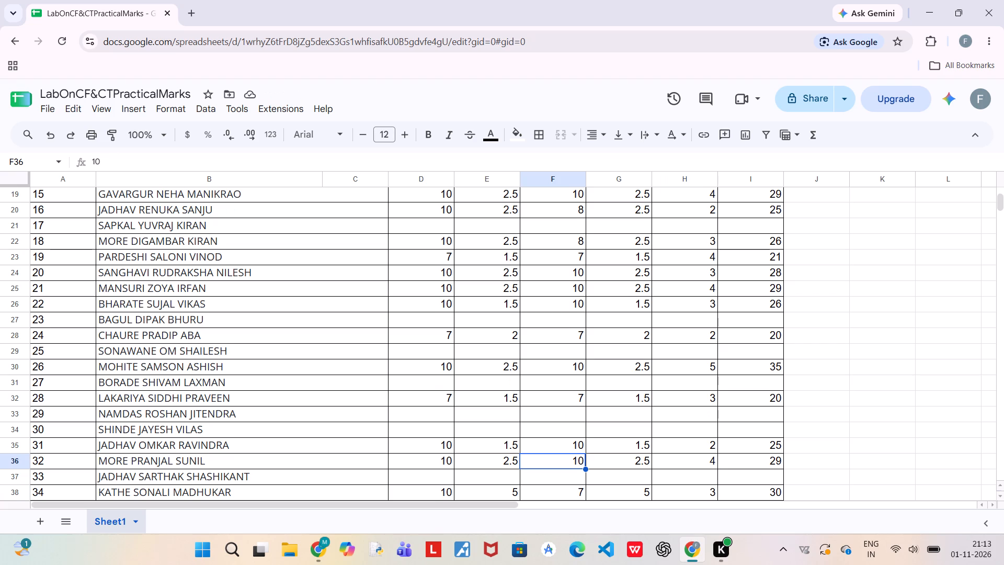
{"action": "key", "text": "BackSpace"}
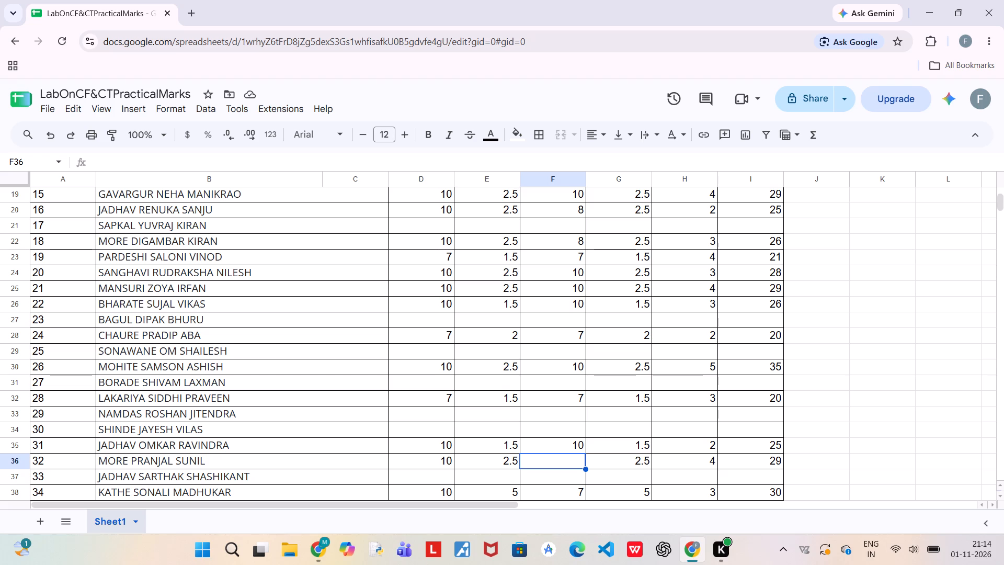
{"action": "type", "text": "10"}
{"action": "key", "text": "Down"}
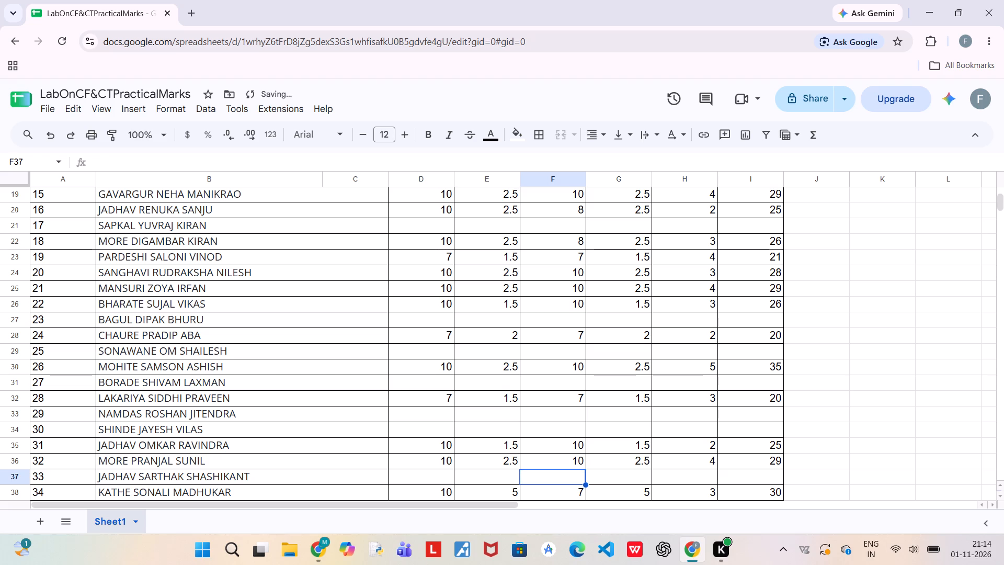
For roll no 34, set both BOOK marks (E38 and G38) to 2.5 and the Total to 25.
{"action": "key", "text": "Down"}
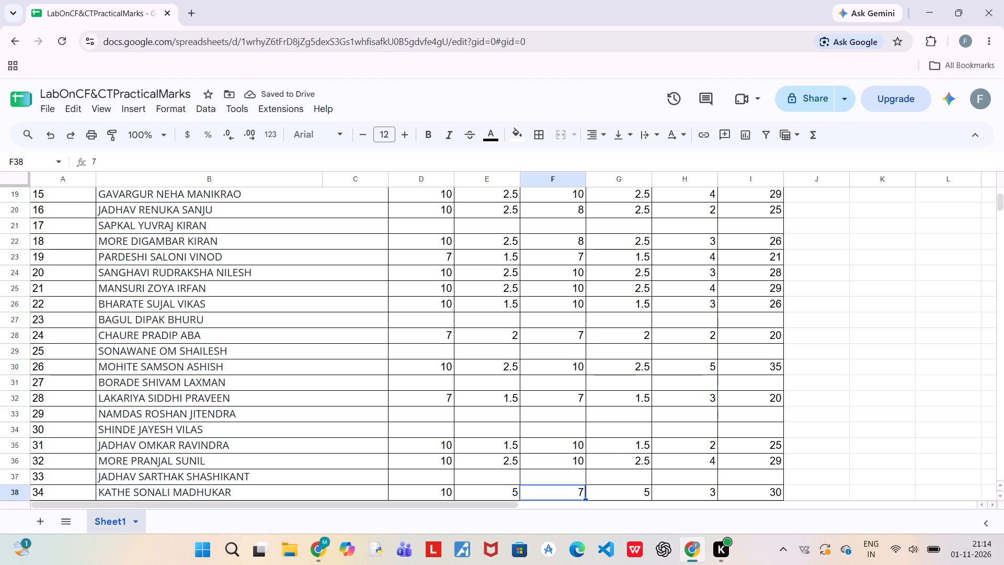
{"action": "key", "text": "Left"}
{"action": "type", "text": "2.5"}
{"action": "key", "text": "Right"}
{"action": "key", "text": "Right"}
{"action": "type", "text": "2.5"}
{"action": "key", "text": "Right"}
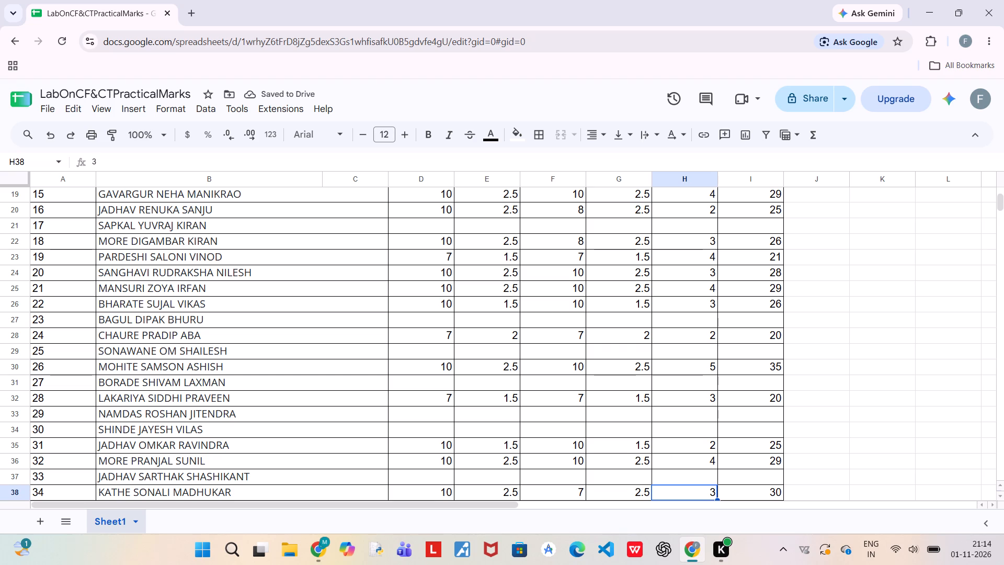
{"action": "key", "text": "Right"}
{"action": "key", "text": "2"}
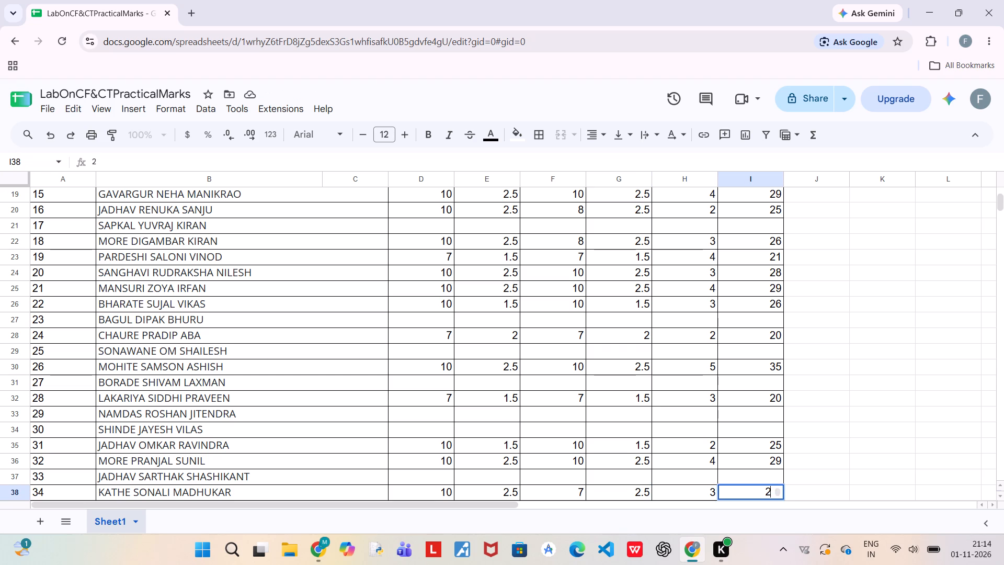
{"action": "key", "text": "5"}
{"action": "key", "text": "Down"}
For roll no 35, set both BOOK marks (G39 and E39) to 2.5 and the Total to 22.
{"action": "key", "text": "Down"}
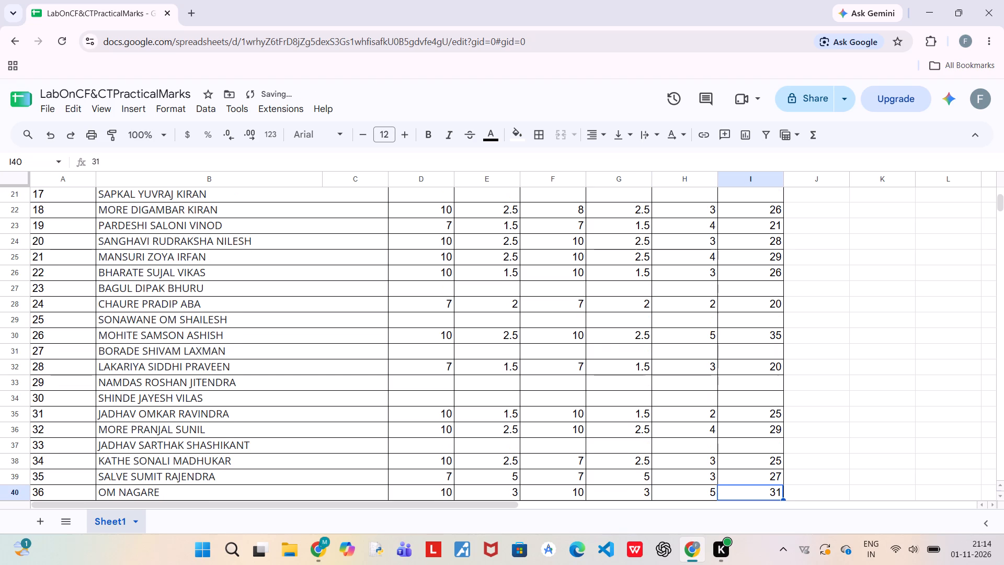
{"action": "key", "text": "Up"}
{"action": "key", "text": "Left"}
{"action": "key", "text": "Left"}
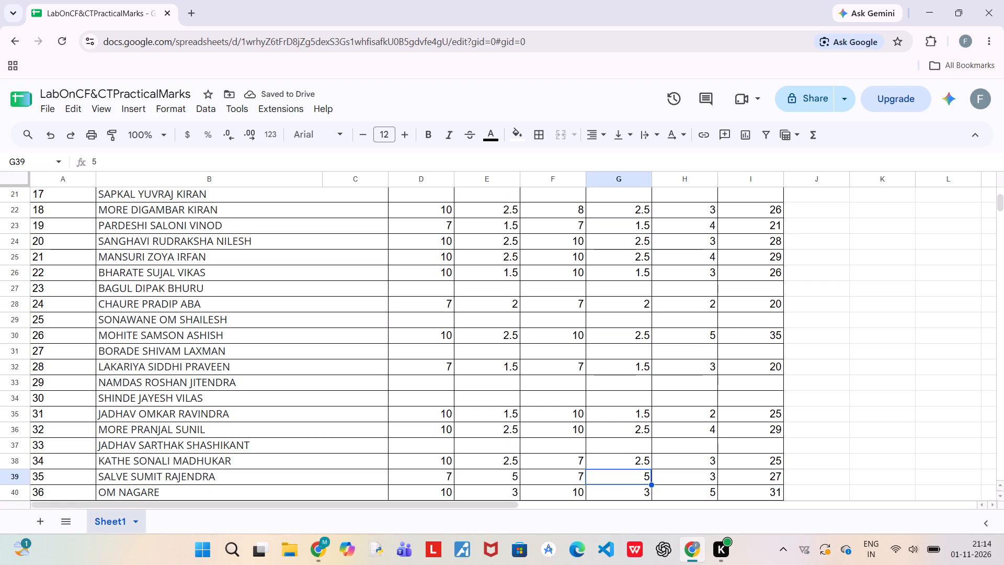
{"action": "type", "text": "2.5"}
{"action": "key", "text": "Left"}
{"action": "key", "text": "Left"}
{"action": "type", "text": "2.5"}
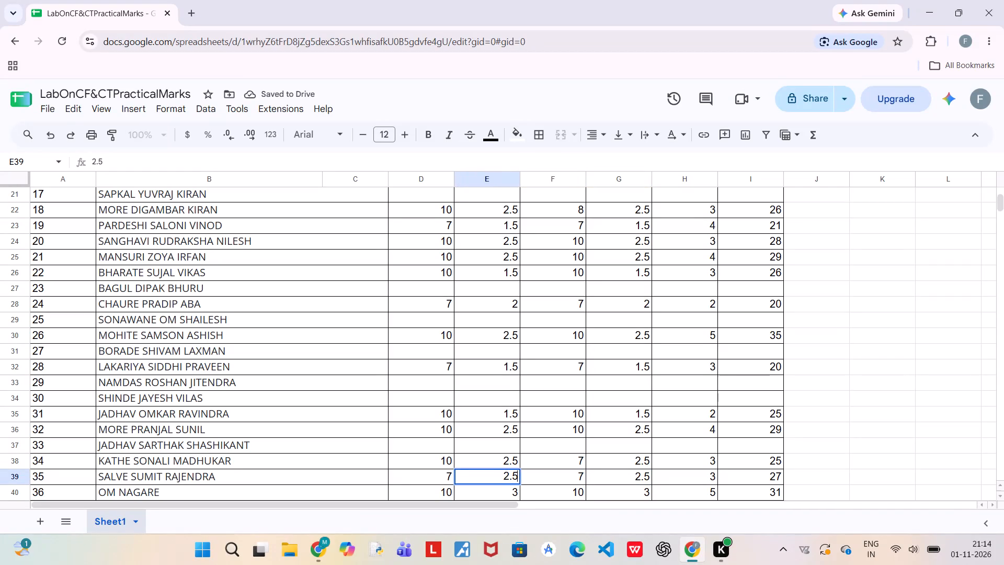
{"action": "key", "text": "Right"}
{"action": "key", "text": "Right"}
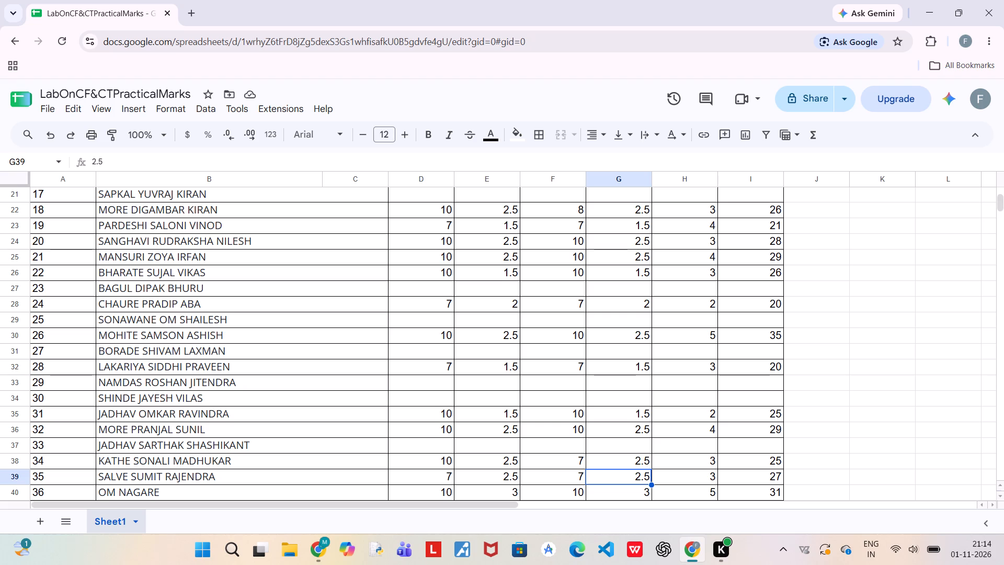
{"action": "key", "text": "Right"}
{"action": "key", "text": "Right"}
{"action": "type", "text": "22"}
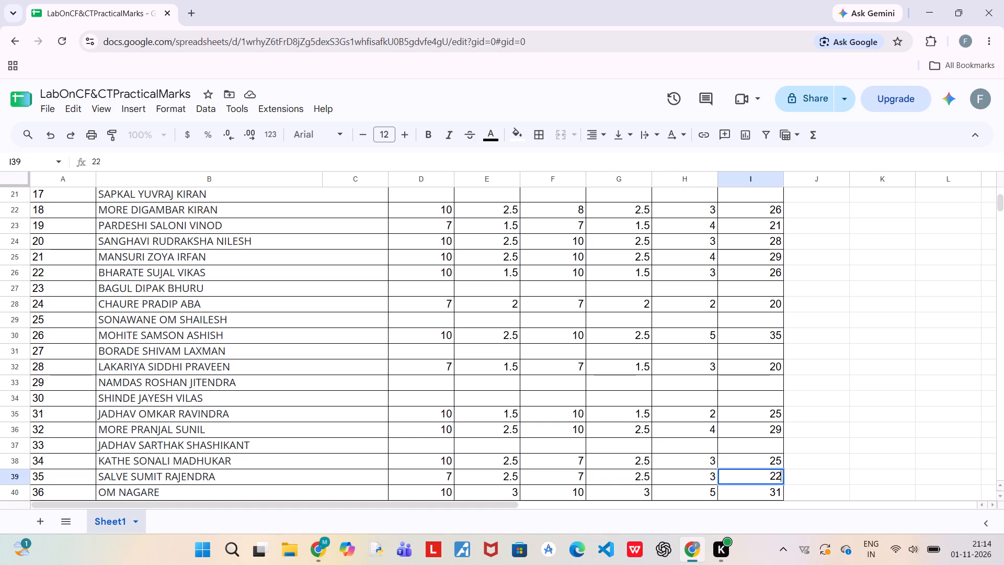
{"action": "key", "text": "Down"}
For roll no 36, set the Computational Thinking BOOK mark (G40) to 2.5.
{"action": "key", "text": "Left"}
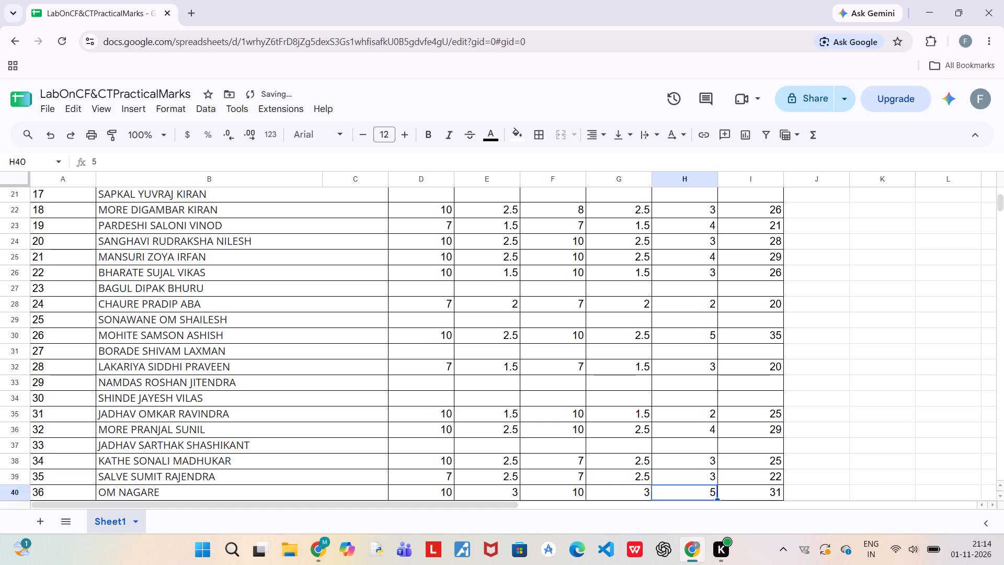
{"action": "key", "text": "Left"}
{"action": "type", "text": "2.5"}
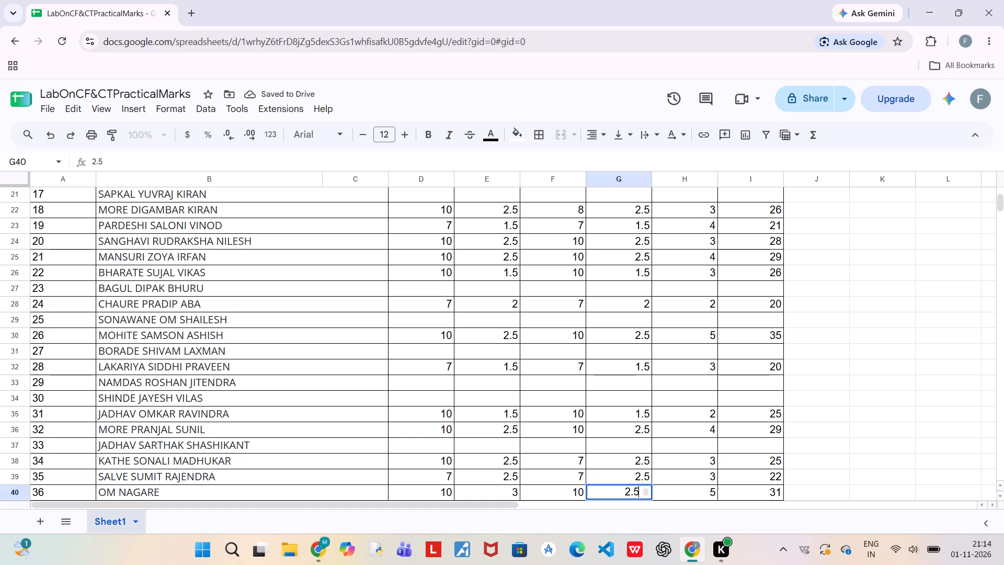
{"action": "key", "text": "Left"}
For roll no 36, set both BOOK marks (E40 and G40) to 1.5 and the Total to 27.
{"action": "key", "text": "Left"}
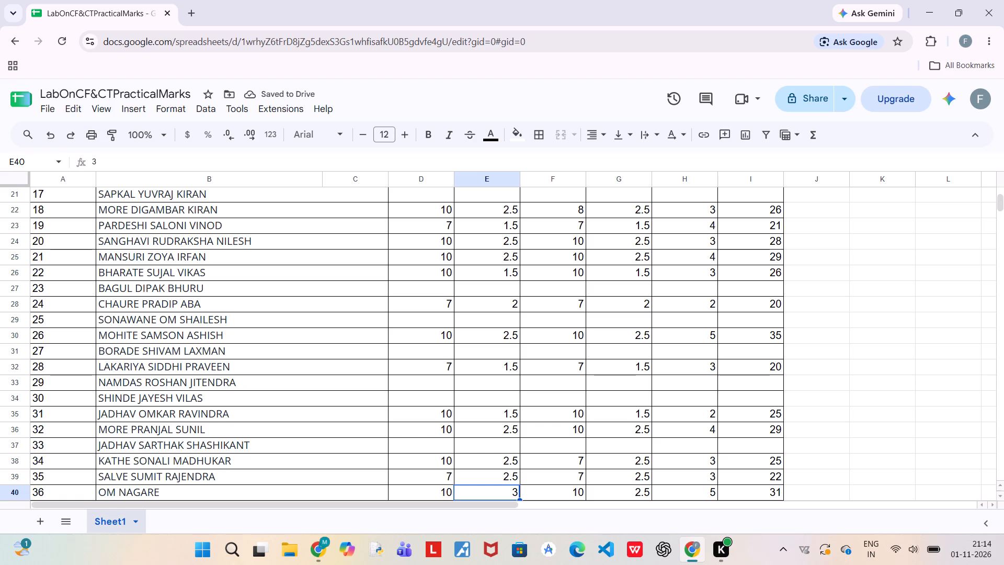
{"action": "type", "text": "1.5"}
{"action": "key", "text": "Right"}
{"action": "key", "text": "Right"}
{"action": "key", "text": "Right"}
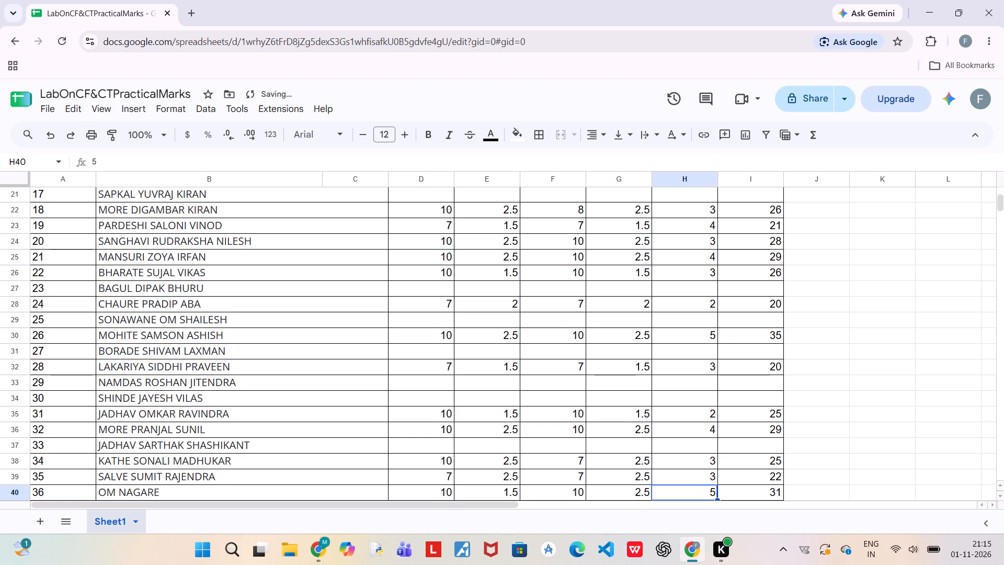
{"action": "key", "text": "Left"}
{"action": "type", "text": "1.5"}
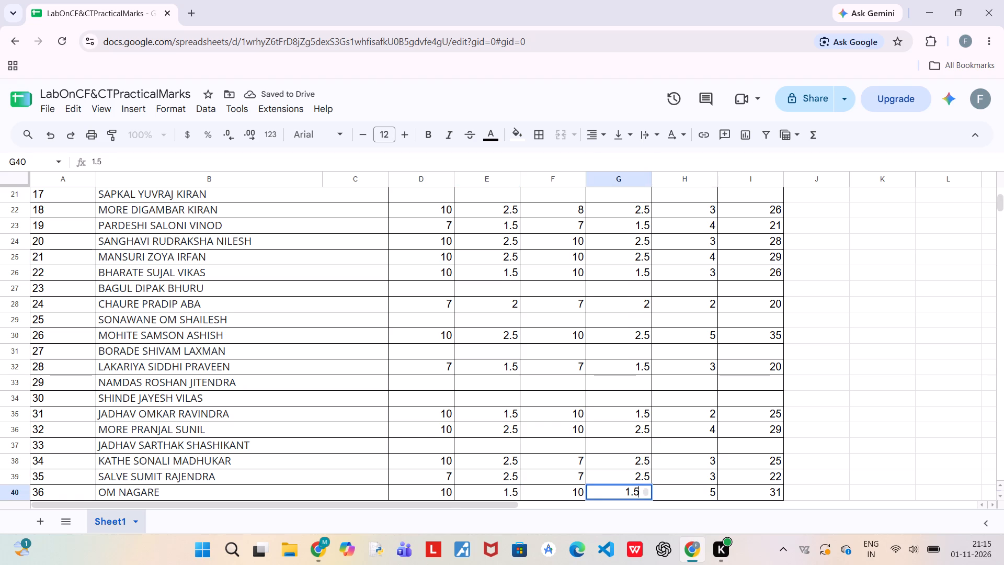
{"action": "key", "text": "Right"}
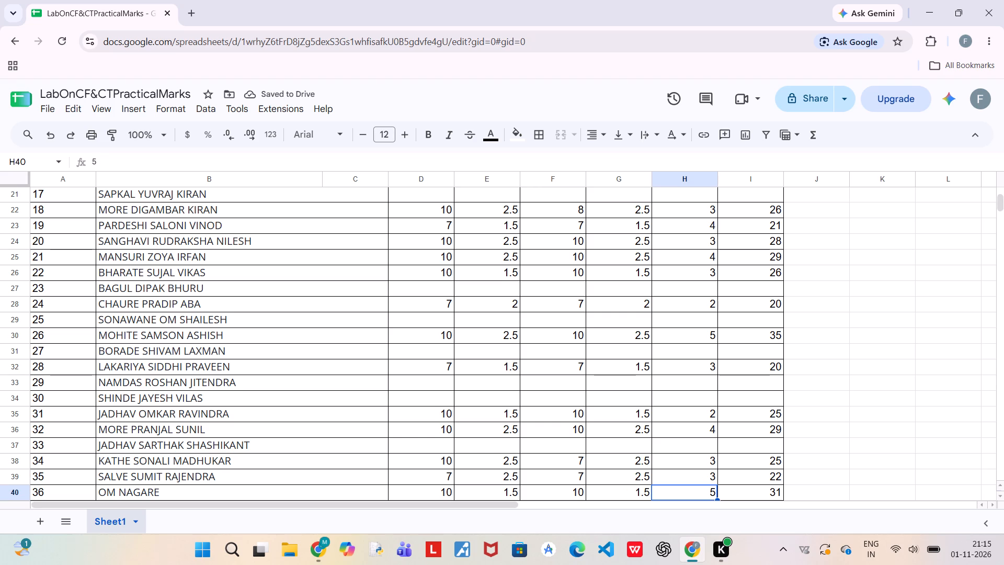
{"action": "key", "text": "Right"}
{"action": "type", "text": "27"}
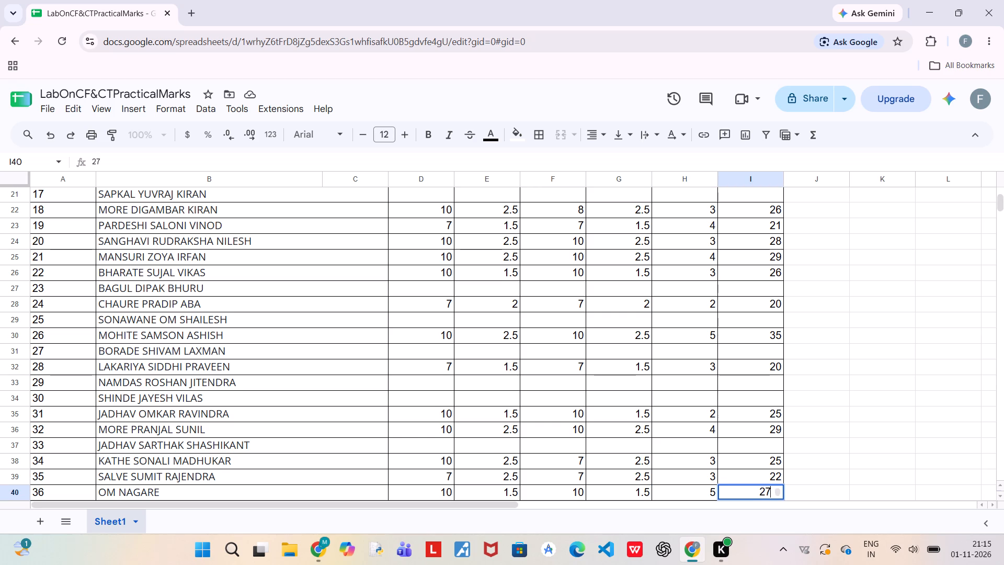
{"action": "key", "text": "Down"}
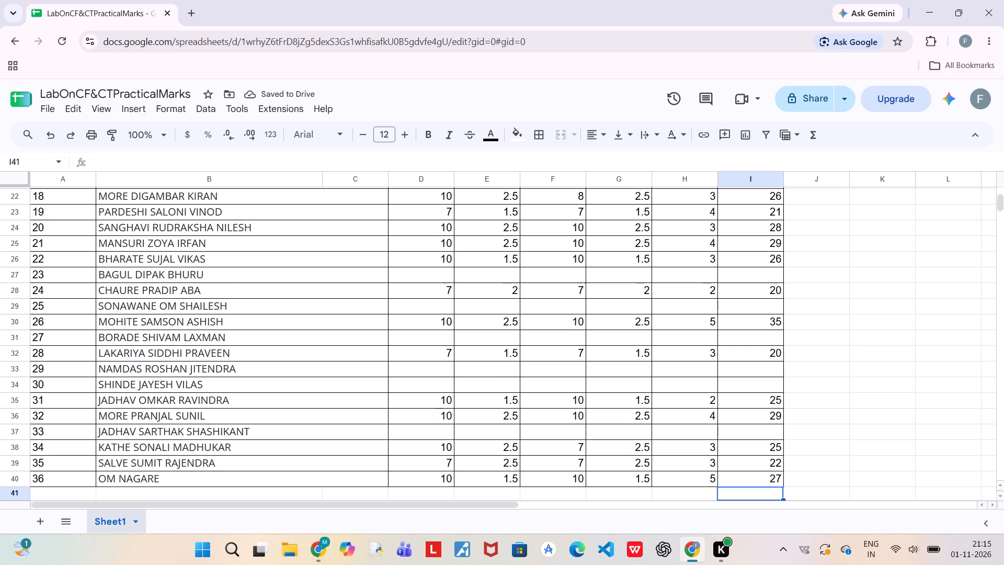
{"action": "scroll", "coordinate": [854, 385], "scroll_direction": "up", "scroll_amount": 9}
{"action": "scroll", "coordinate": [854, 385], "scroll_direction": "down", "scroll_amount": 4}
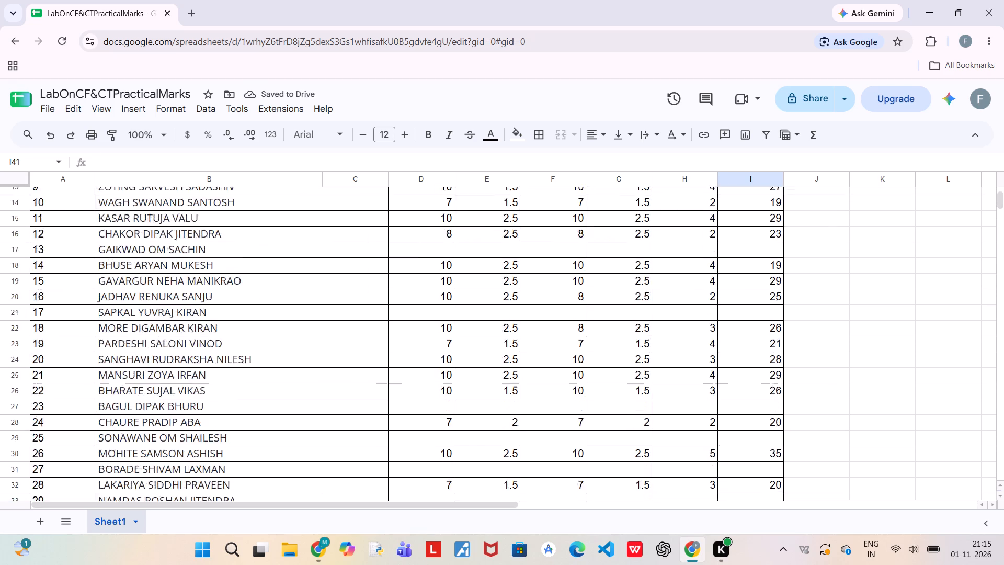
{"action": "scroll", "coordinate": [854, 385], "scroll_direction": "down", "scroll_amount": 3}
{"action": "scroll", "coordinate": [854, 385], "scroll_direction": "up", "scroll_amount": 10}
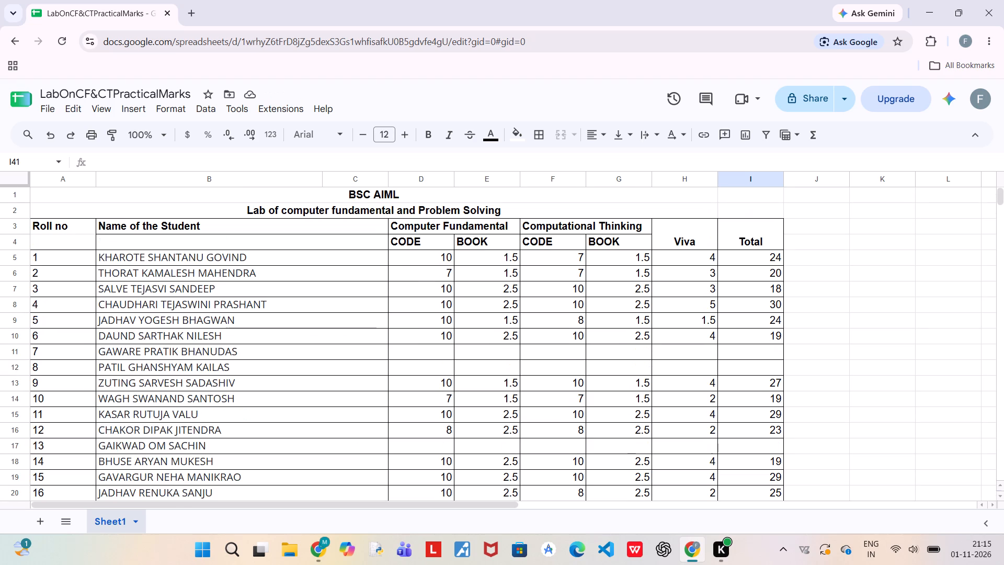
Save the marks spreadsheet.
{"action": "key", "text": "ctrl+s"}
{"action": "key", "text": "ctrl+s"}
{"action": "key", "text": "ctrl+s"}
{"action": "key", "text": "ctrl+s"}
{"action": "key", "text": "ctrl+s"}
{"action": "key", "text": "ctrl+s"}
{"action": "key", "text": "ctrl+s"}
{"action": "key", "text": "ctrl+s"}
{"action": "key", "text": "ctrl+s"}
{"action": "key", "text": "ctrl+s"}
{"action": "key", "text": "ctrl+s"}
{"action": "key", "text": "ctrl+s"}
{"action": "key", "text": "ctrl+s"}
{"action": "key", "text": "ctrl+s"}
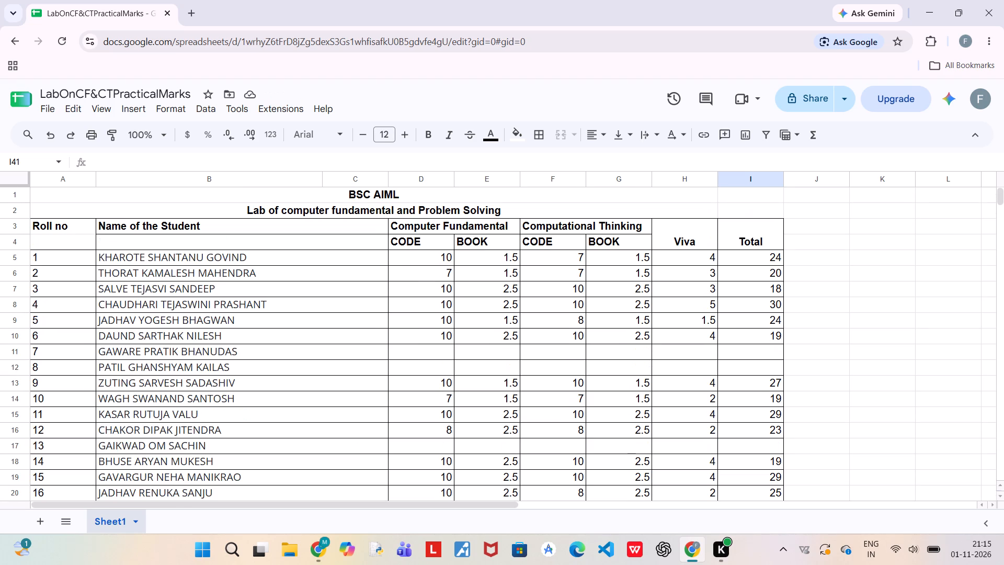